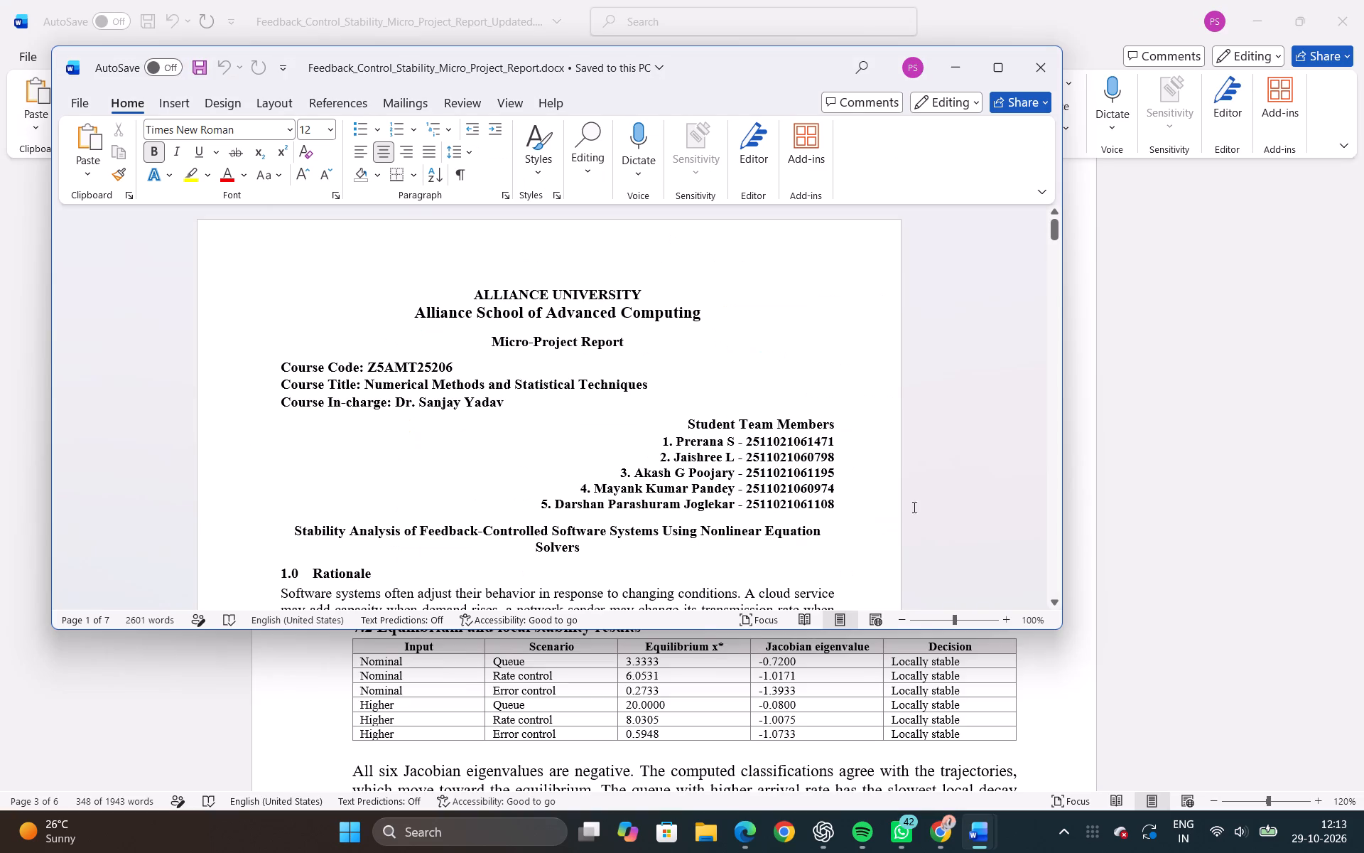
{"action": "left_click", "coordinate": [996, 71]}
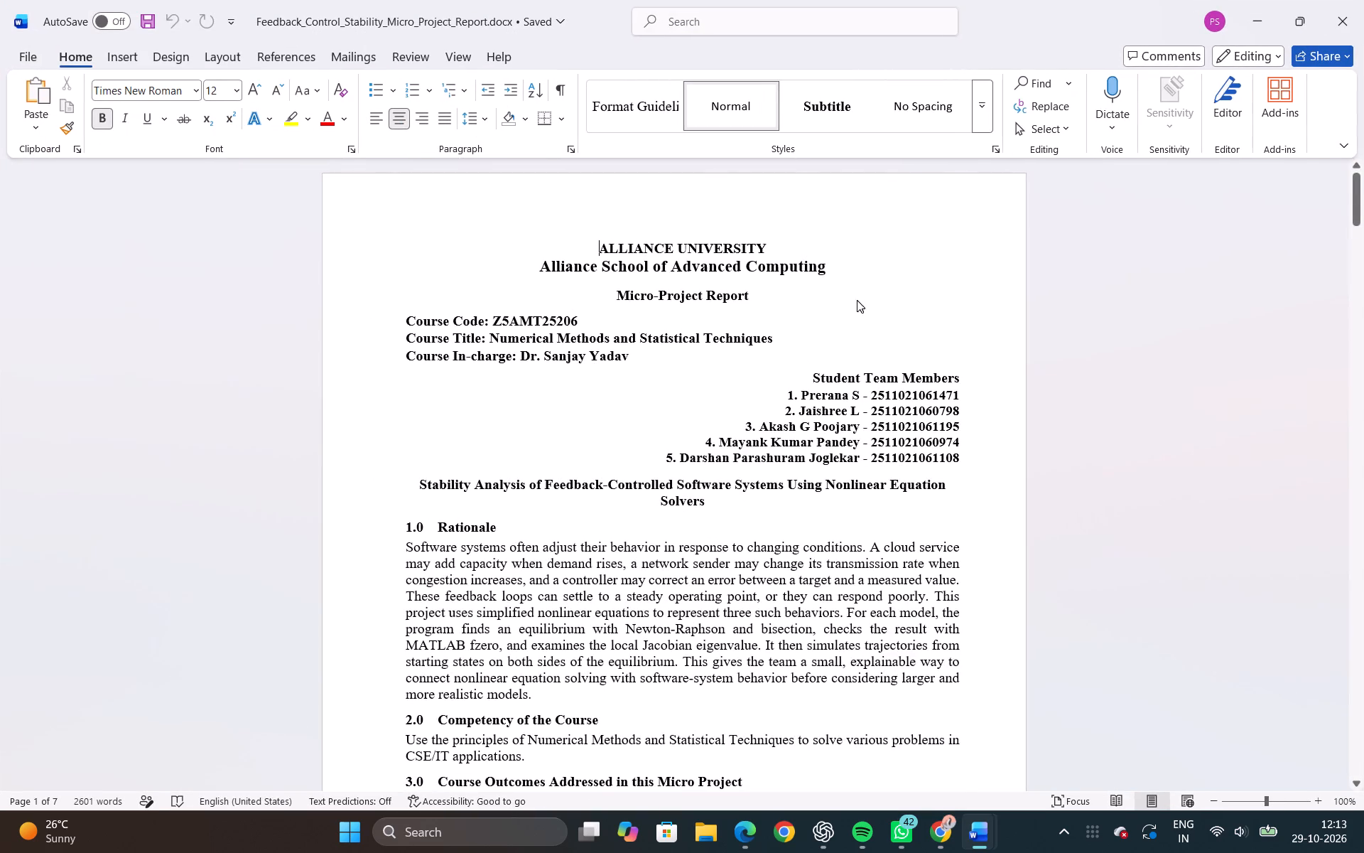
{"action": "scroll", "coordinate": [857, 300], "scroll_direction": "down", "scroll_amount": 13}
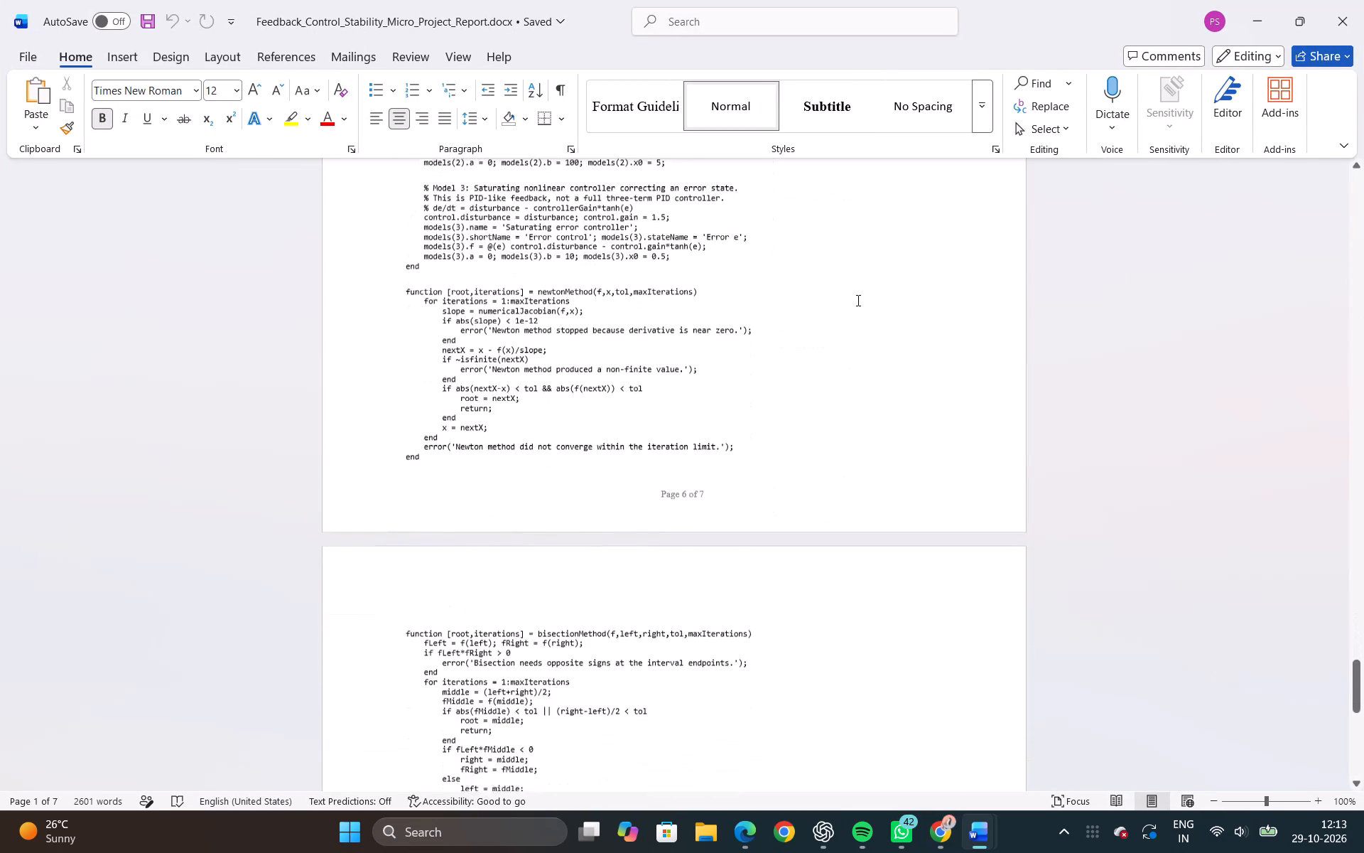
{"action": "scroll", "coordinate": [857, 300], "scroll_direction": "down", "scroll_amount": 1}
{"action": "scroll", "coordinate": [857, 300], "scroll_direction": "up", "scroll_amount": 6}
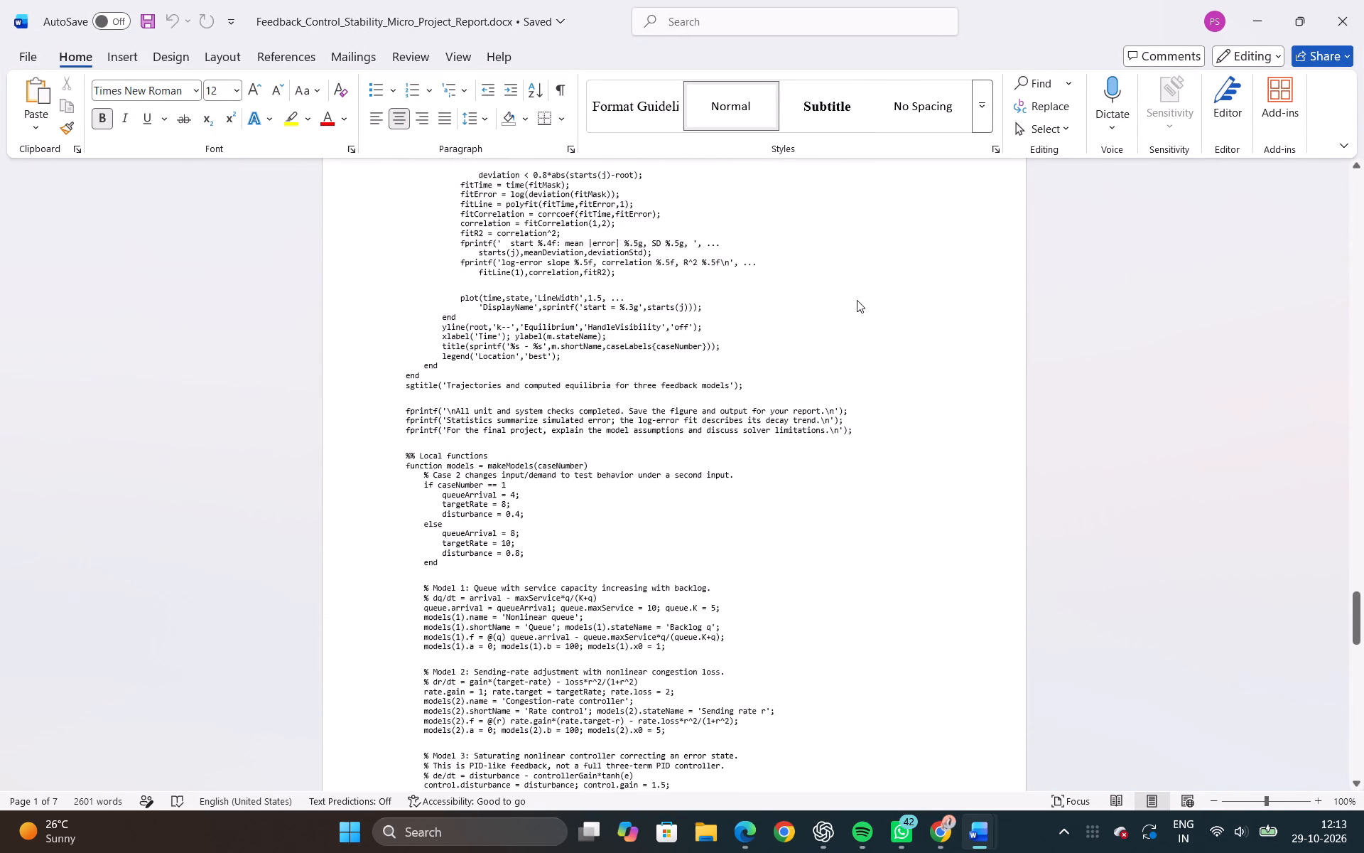
{"action": "scroll", "coordinate": [857, 300], "scroll_direction": "up", "scroll_amount": 1}
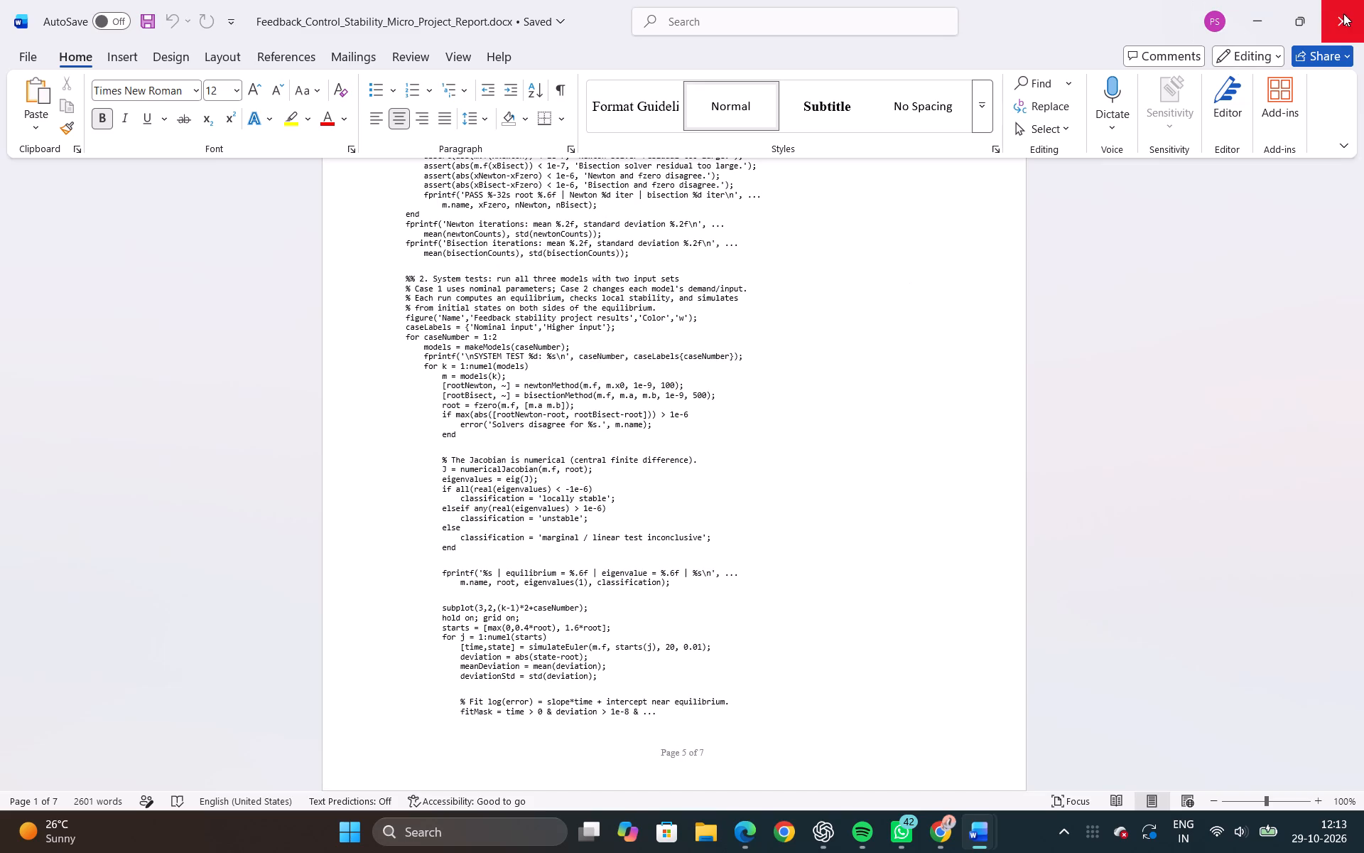
{"action": "left_click", "coordinate": [1344, 14]}
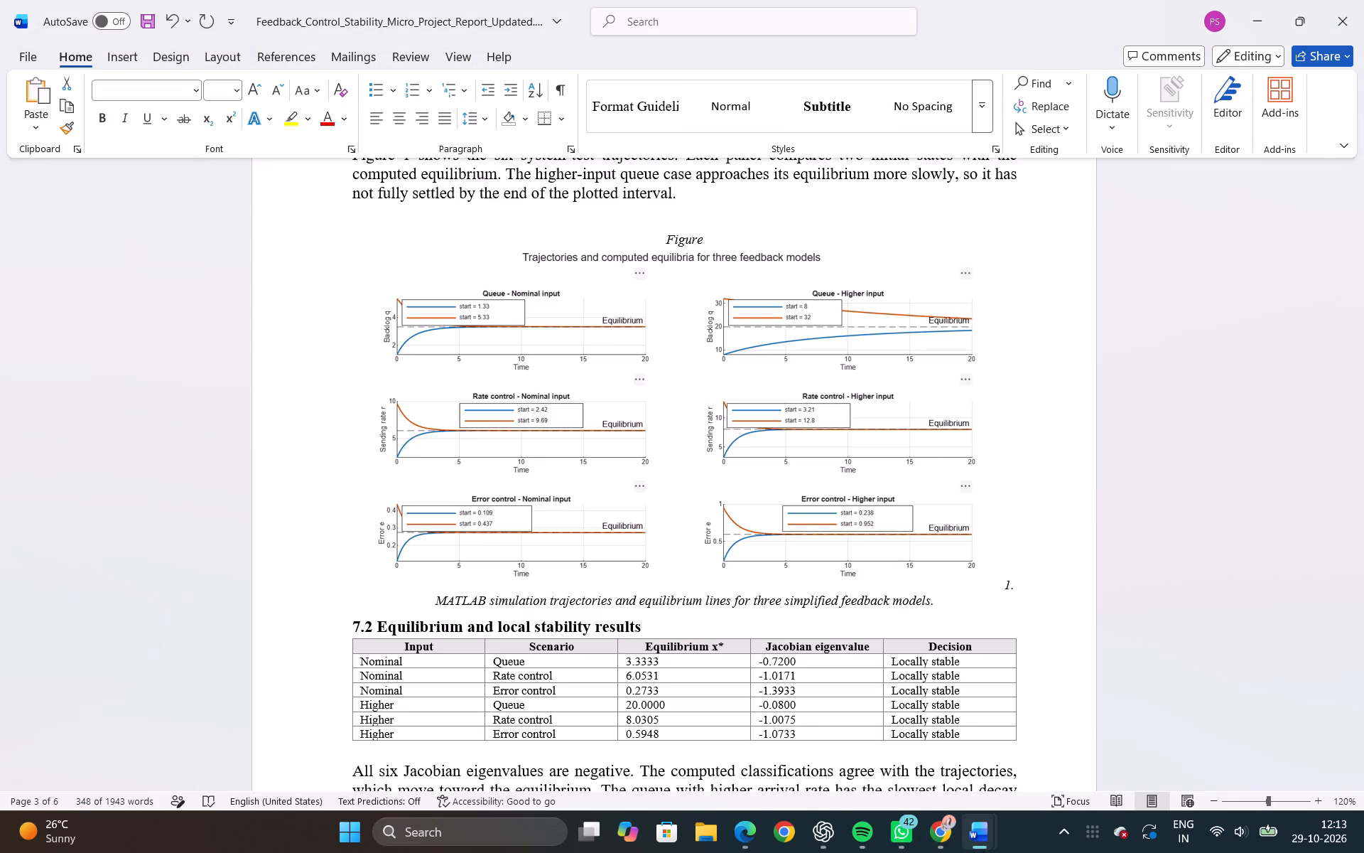
Skim the Feedback_Control_Stability_Micro_Project_Report_Final document and close it without saving its changes.
{"action": "left_click", "coordinate": [926, 756]}
{"action": "scroll", "coordinate": [886, 539], "scroll_direction": "up", "scroll_amount": 1}
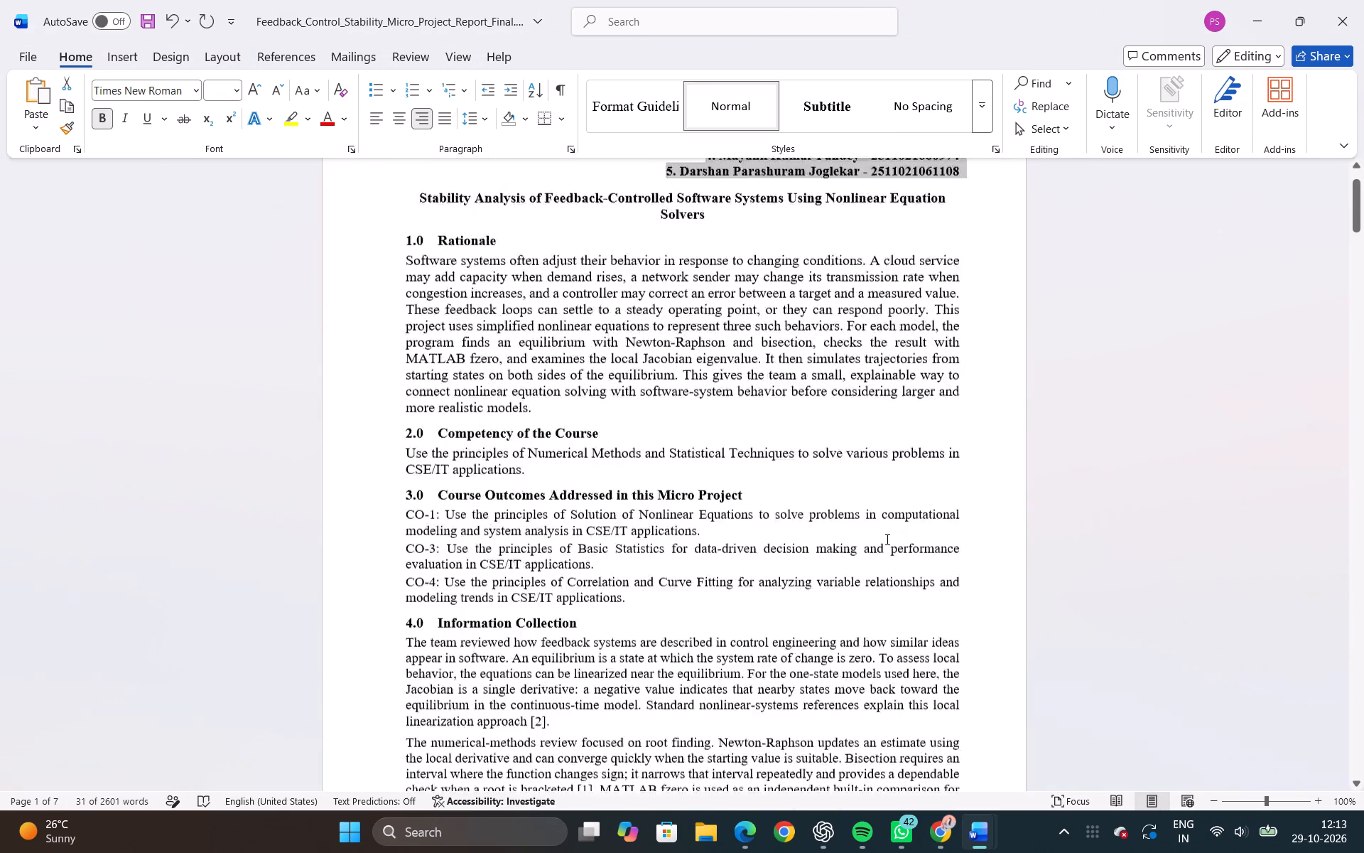
{"action": "scroll", "coordinate": [886, 539], "scroll_direction": "up", "scroll_amount": 1}
{"action": "scroll", "coordinate": [886, 539], "scroll_direction": "down", "scroll_amount": 10}
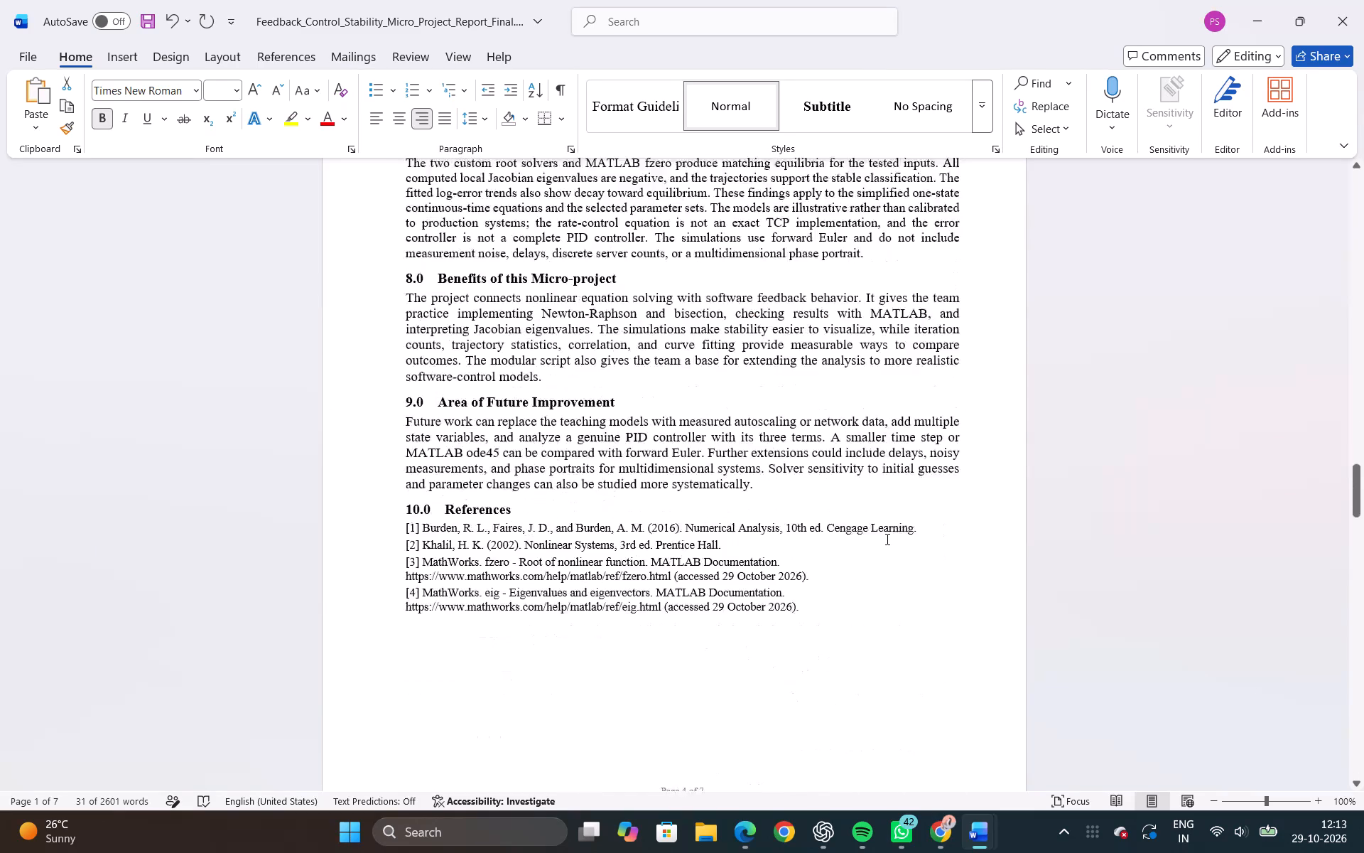
{"action": "scroll", "coordinate": [886, 539], "scroll_direction": "down", "scroll_amount": 3}
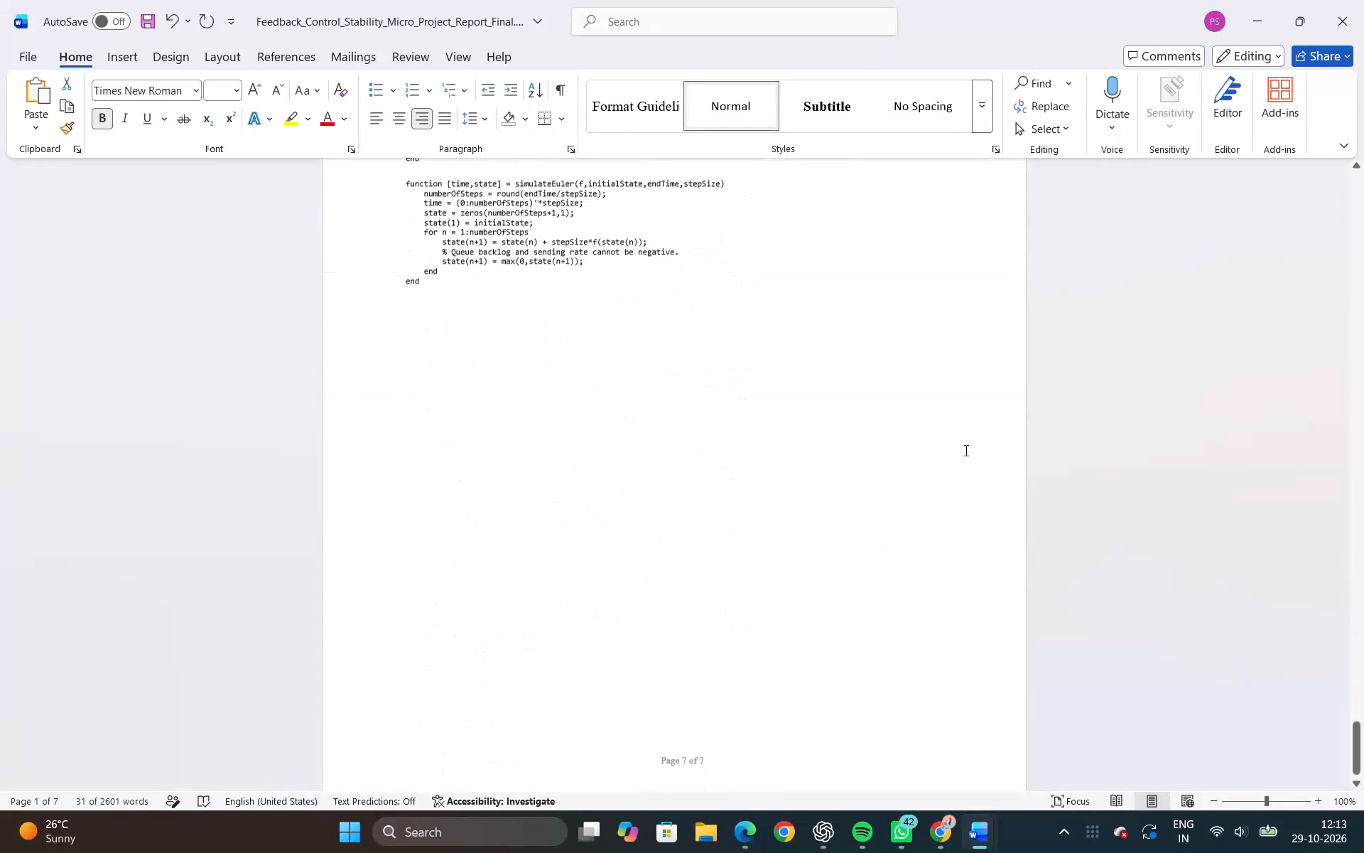
{"action": "left_click", "coordinate": [1345, 15]}
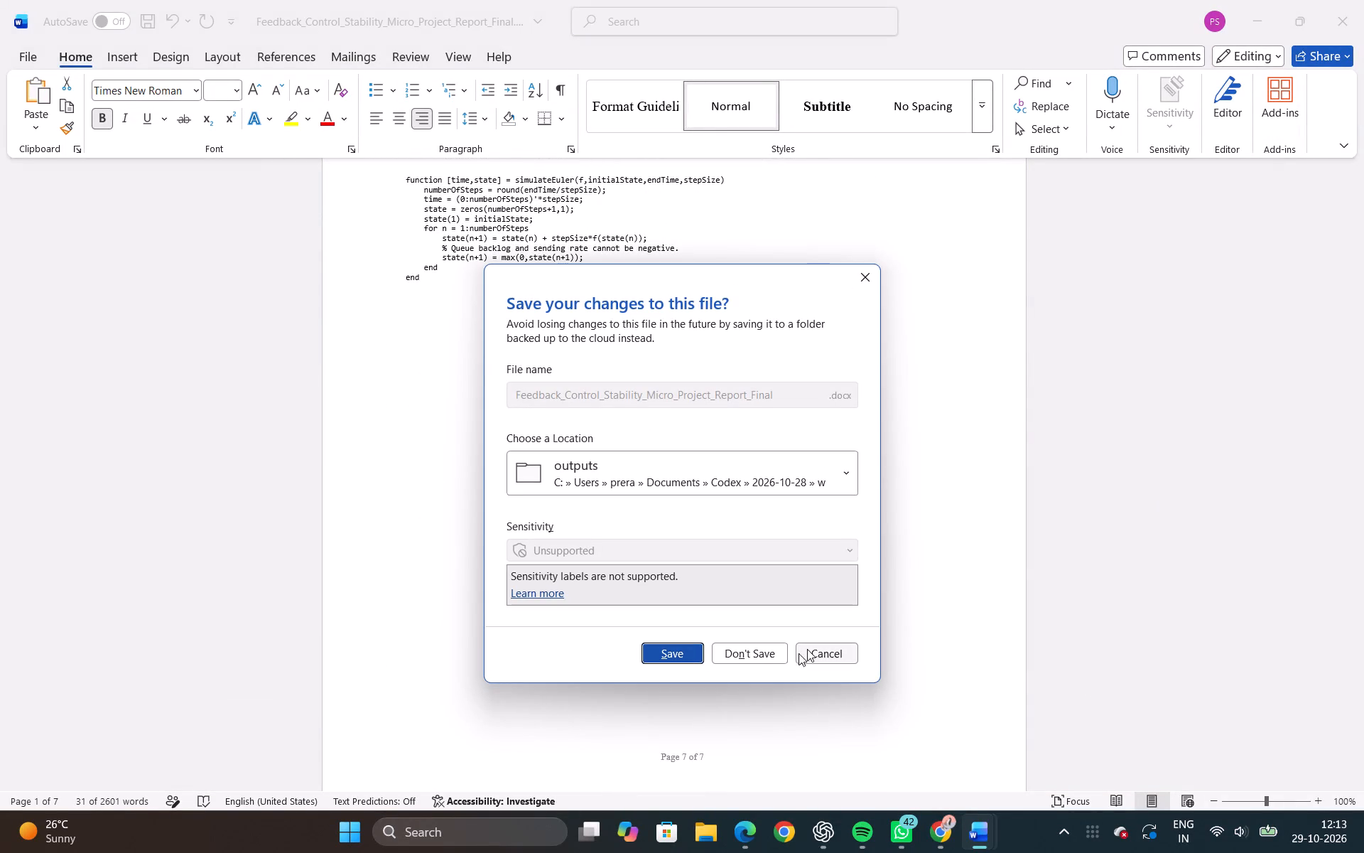
{"action": "left_click", "coordinate": [733, 658]}
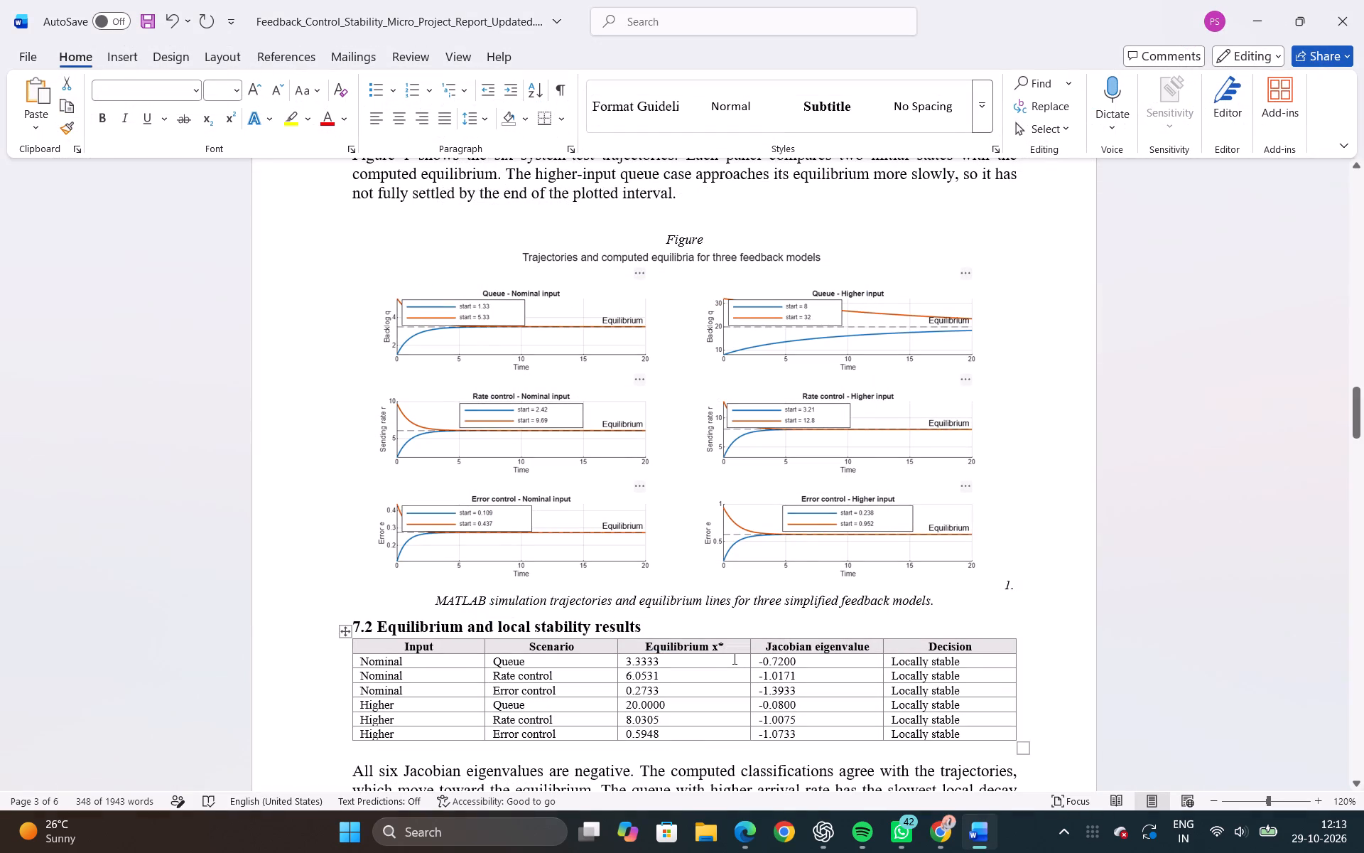
Review the Updated report's sections and page layout from the first page through the end of the MATLAB listing.
{"action": "scroll", "coordinate": [804, 567], "scroll_direction": "up", "scroll_amount": 1}
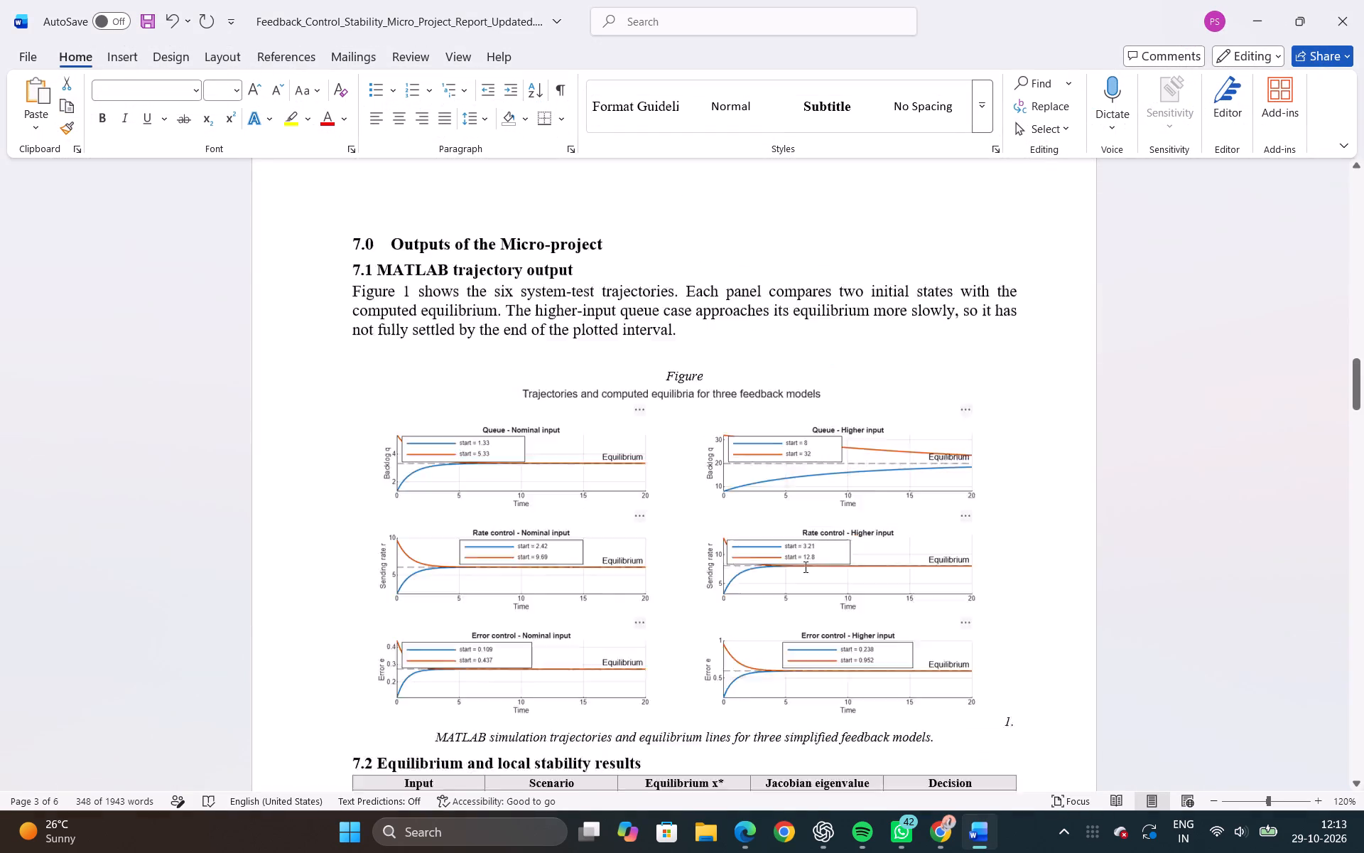
{"action": "scroll", "coordinate": [804, 567], "scroll_direction": "up", "scroll_amount": 9}
{"action": "scroll", "coordinate": [804, 567], "scroll_direction": "down", "scroll_amount": 2}
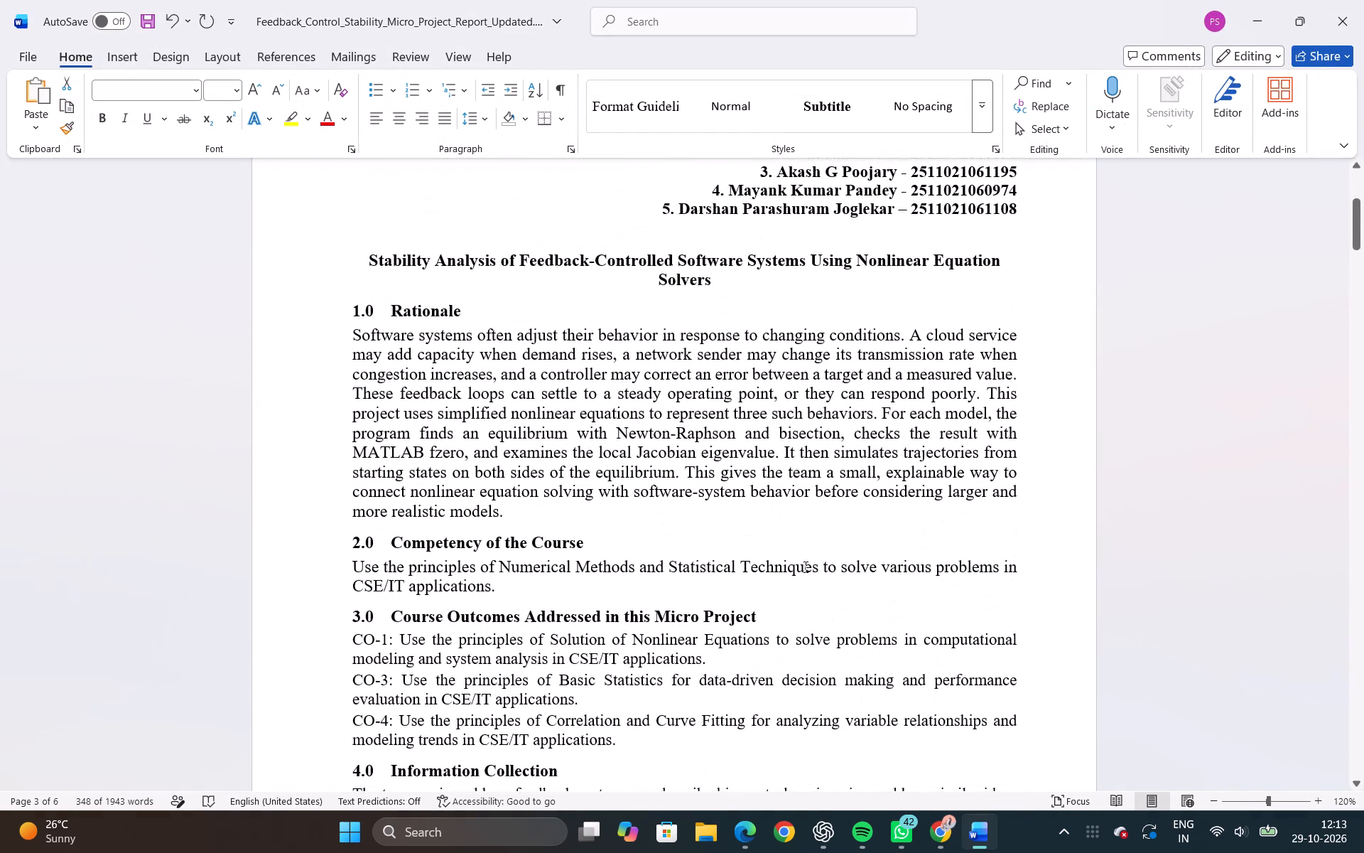
{"action": "scroll", "coordinate": [804, 567], "scroll_direction": "down", "scroll_amount": 5}
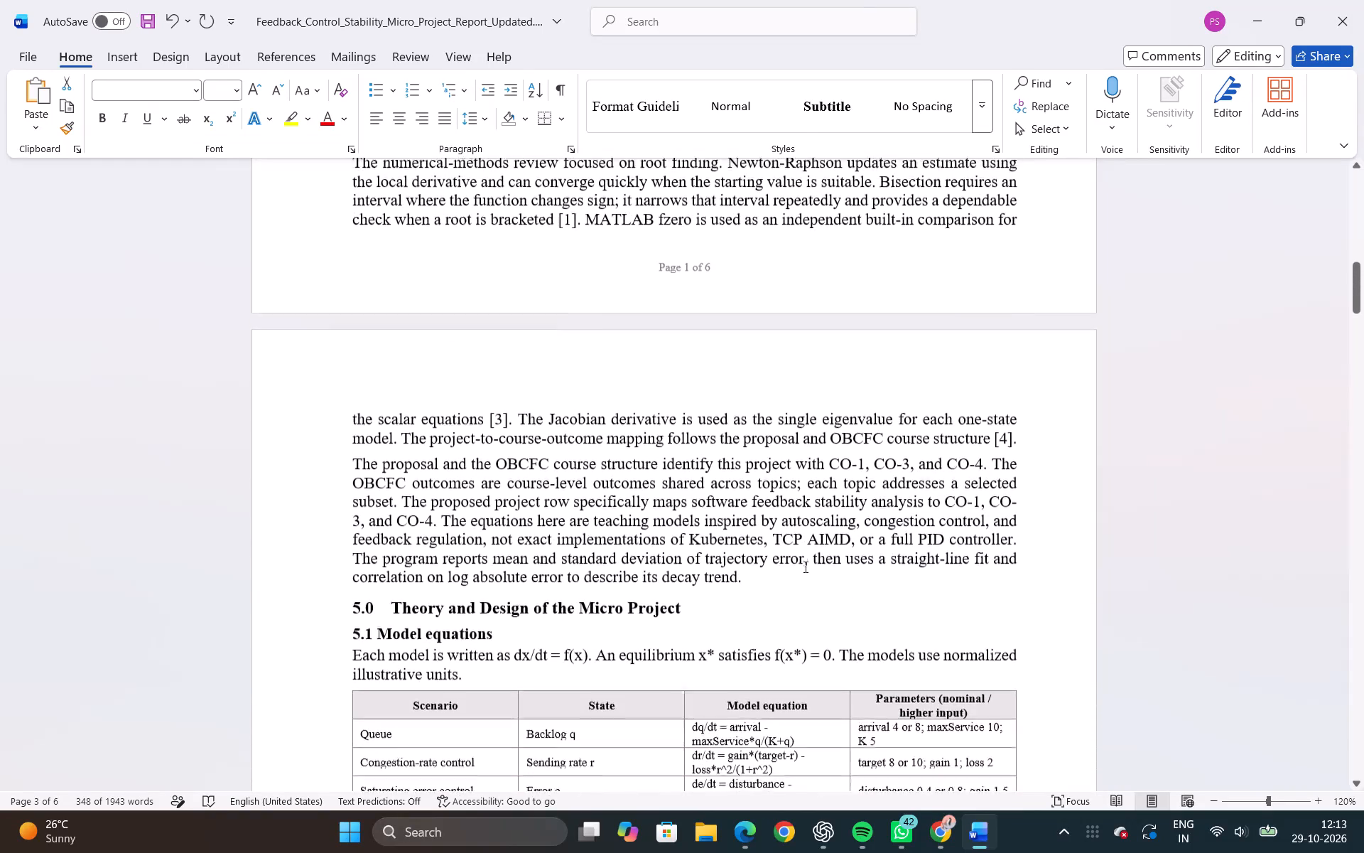
{"action": "scroll", "coordinate": [804, 567], "scroll_direction": "down", "scroll_amount": 3}
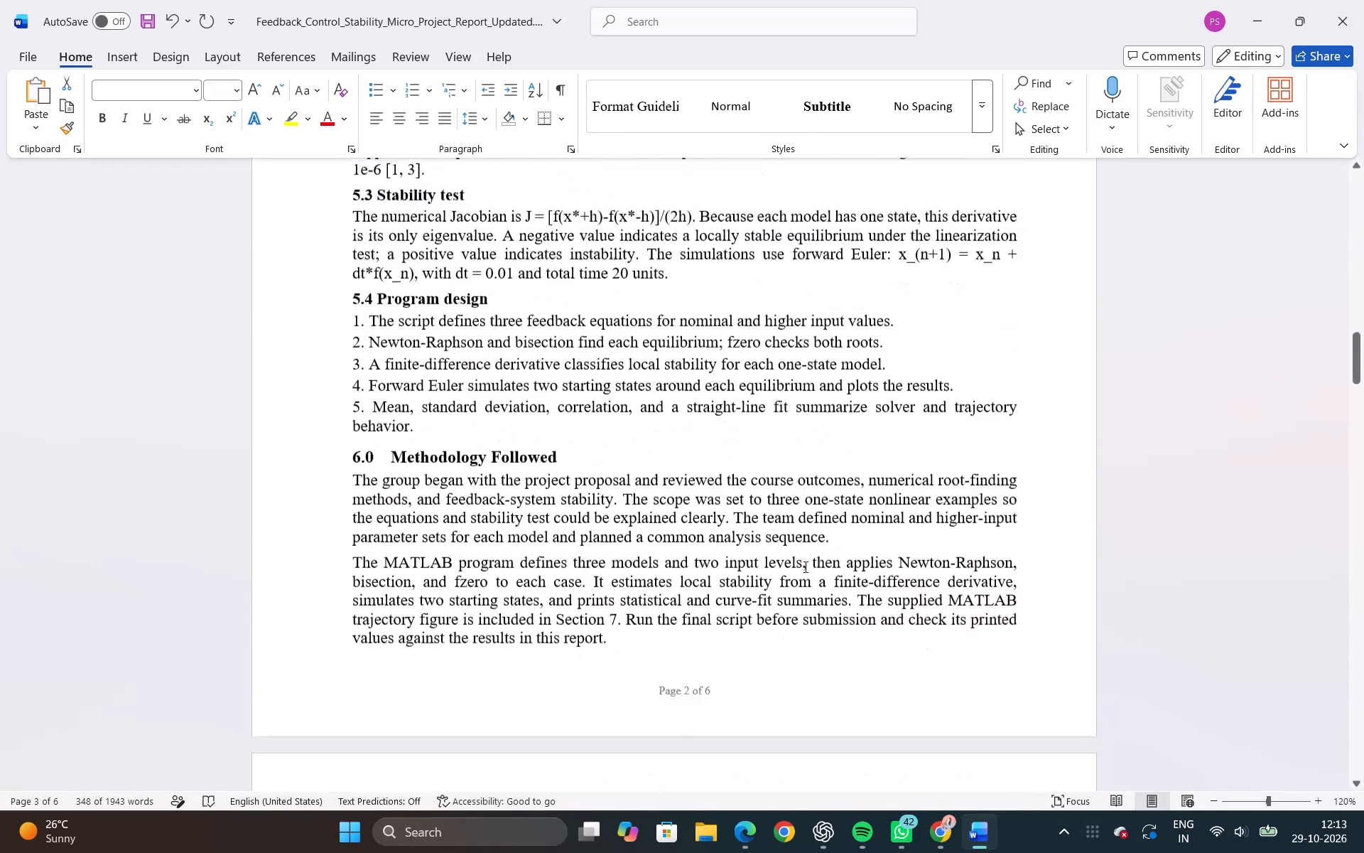
{"action": "scroll", "coordinate": [804, 567], "scroll_direction": "down", "scroll_amount": 6}
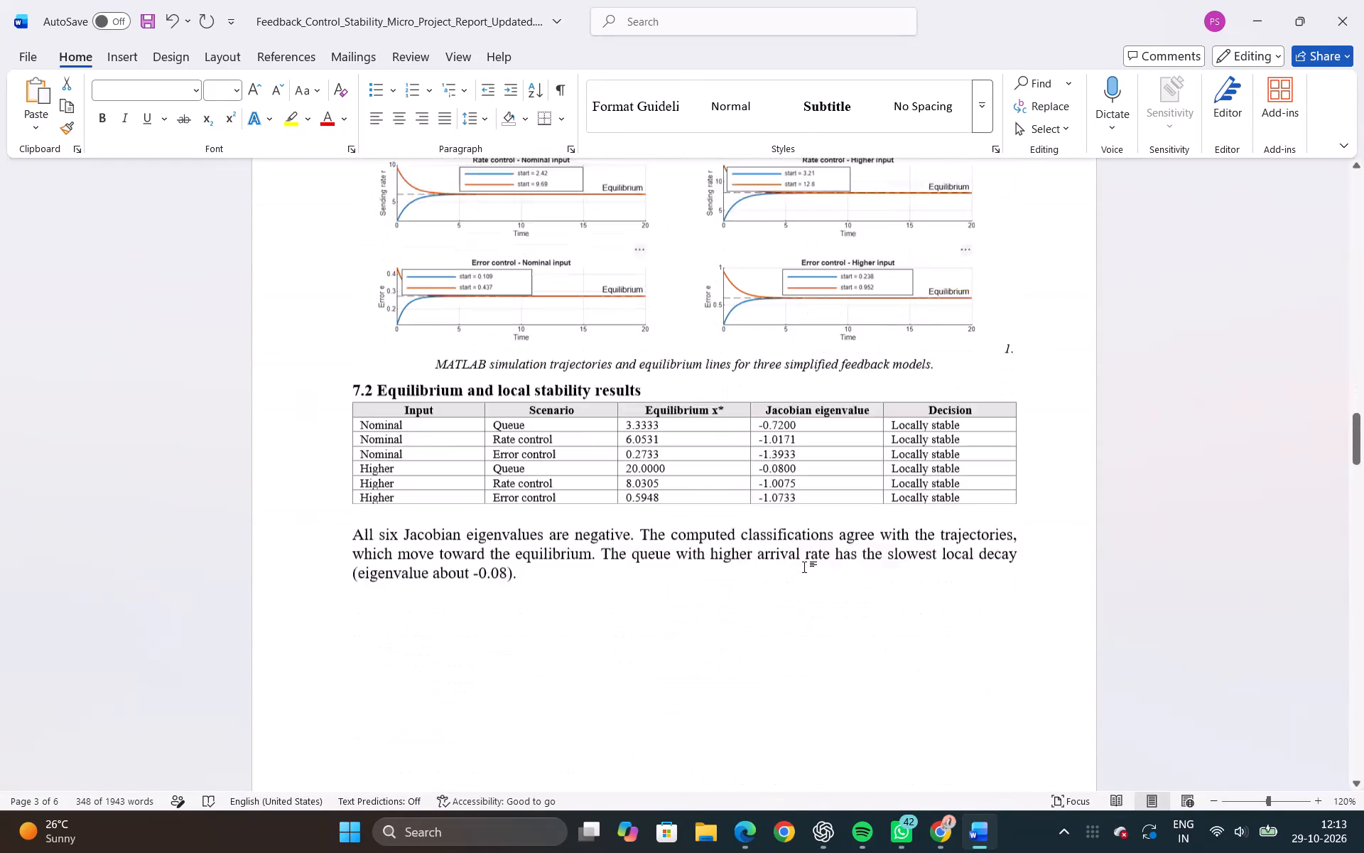
{"action": "scroll", "coordinate": [804, 567], "scroll_direction": "down", "scroll_amount": 4}
{"action": "scroll", "coordinate": [804, 567], "scroll_direction": "up", "scroll_amount": 1}
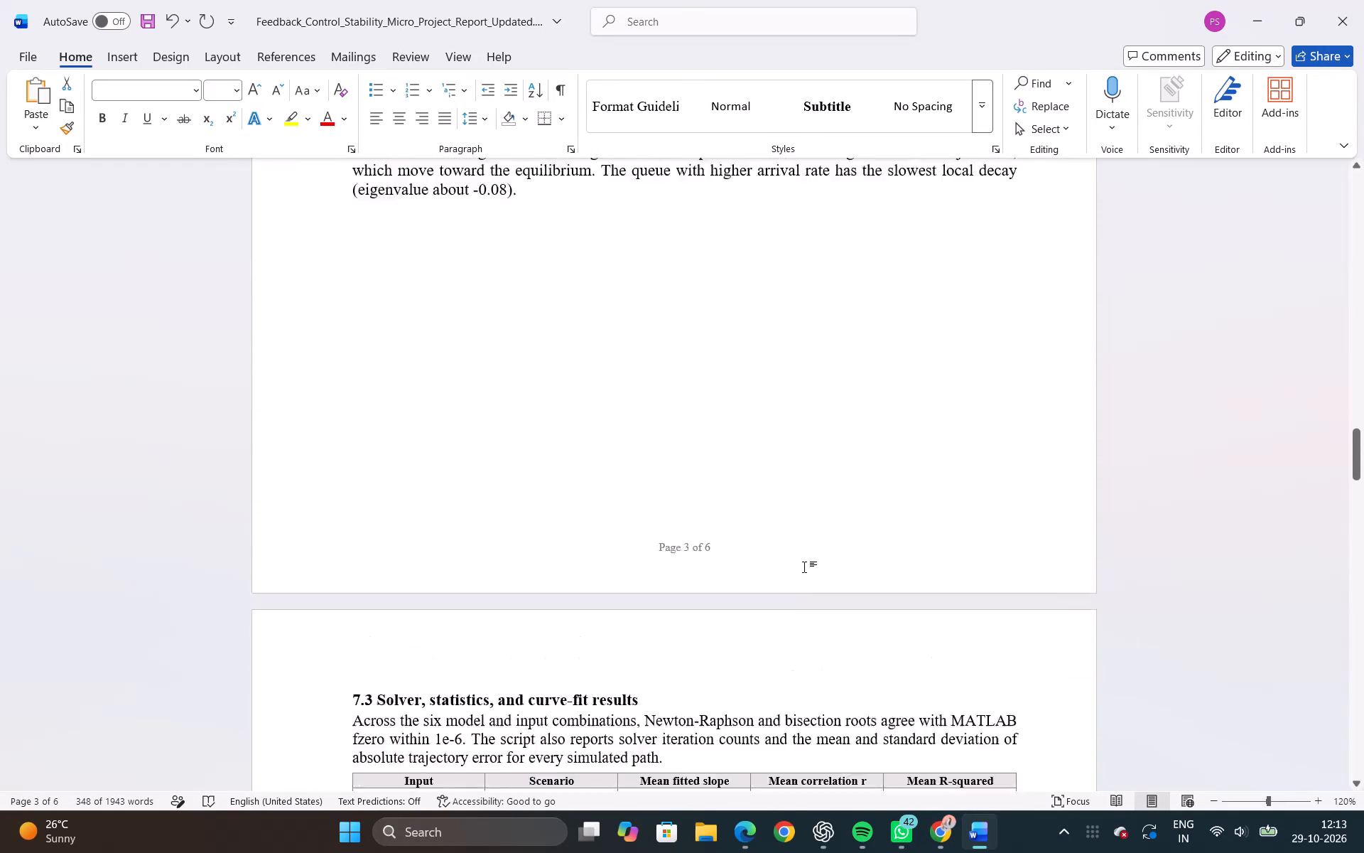
{"action": "scroll", "coordinate": [804, 567], "scroll_direction": "up", "scroll_amount": 1}
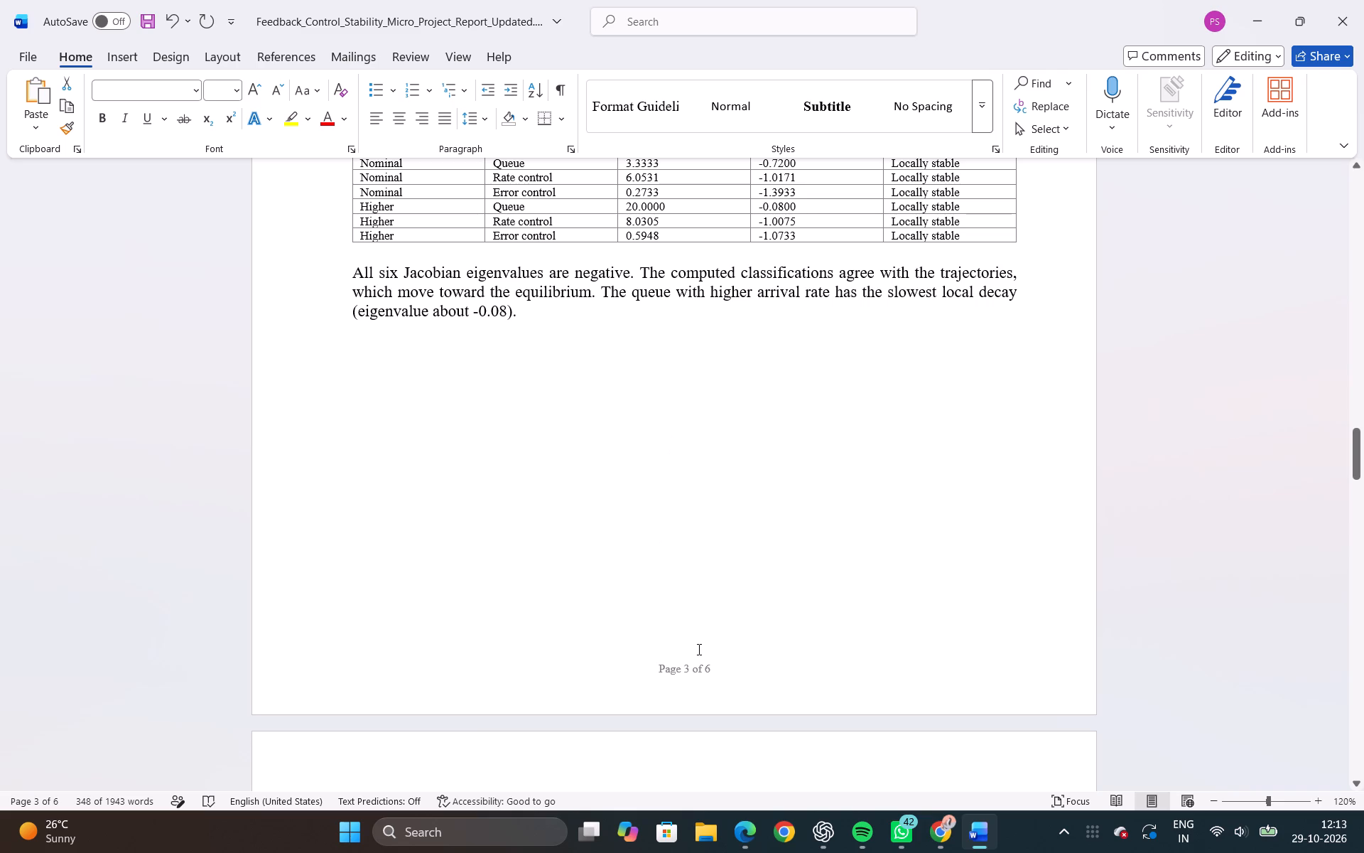
{"action": "scroll", "coordinate": [698, 649], "scroll_direction": "down", "scroll_amount": 4}
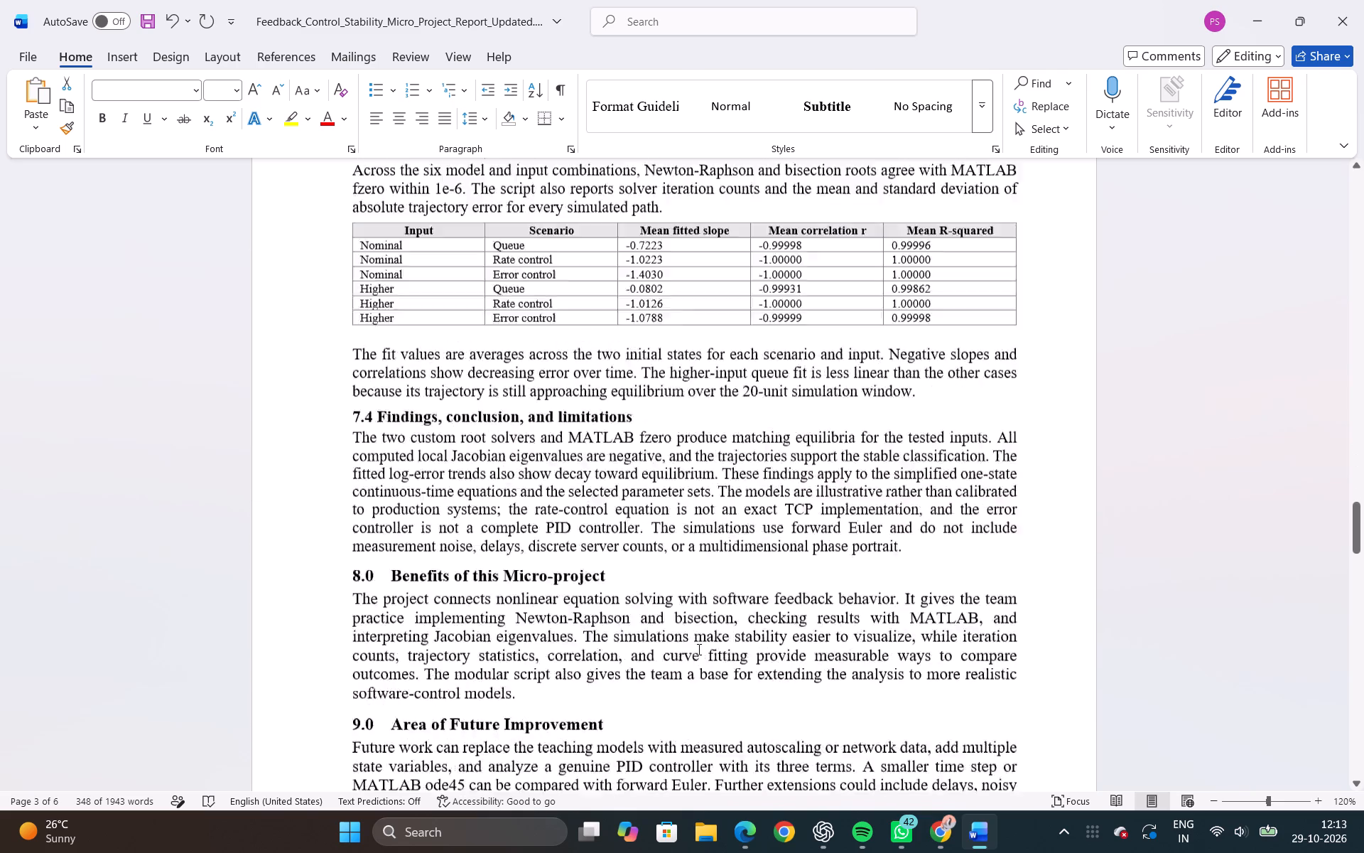
{"action": "scroll", "coordinate": [698, 649], "scroll_direction": "down", "scroll_amount": 8}
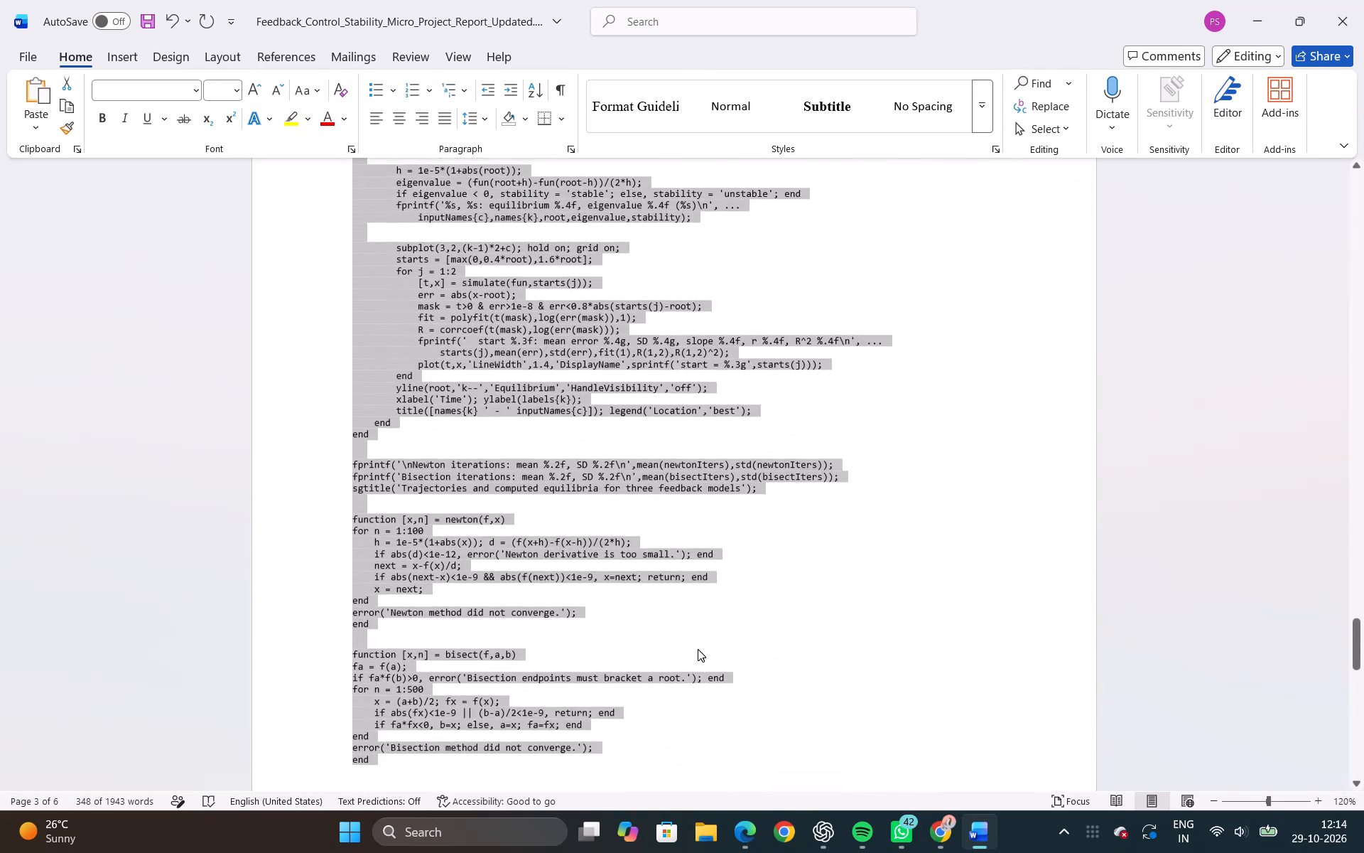
{"action": "scroll", "coordinate": [698, 649], "scroll_direction": "down", "scroll_amount": 4}
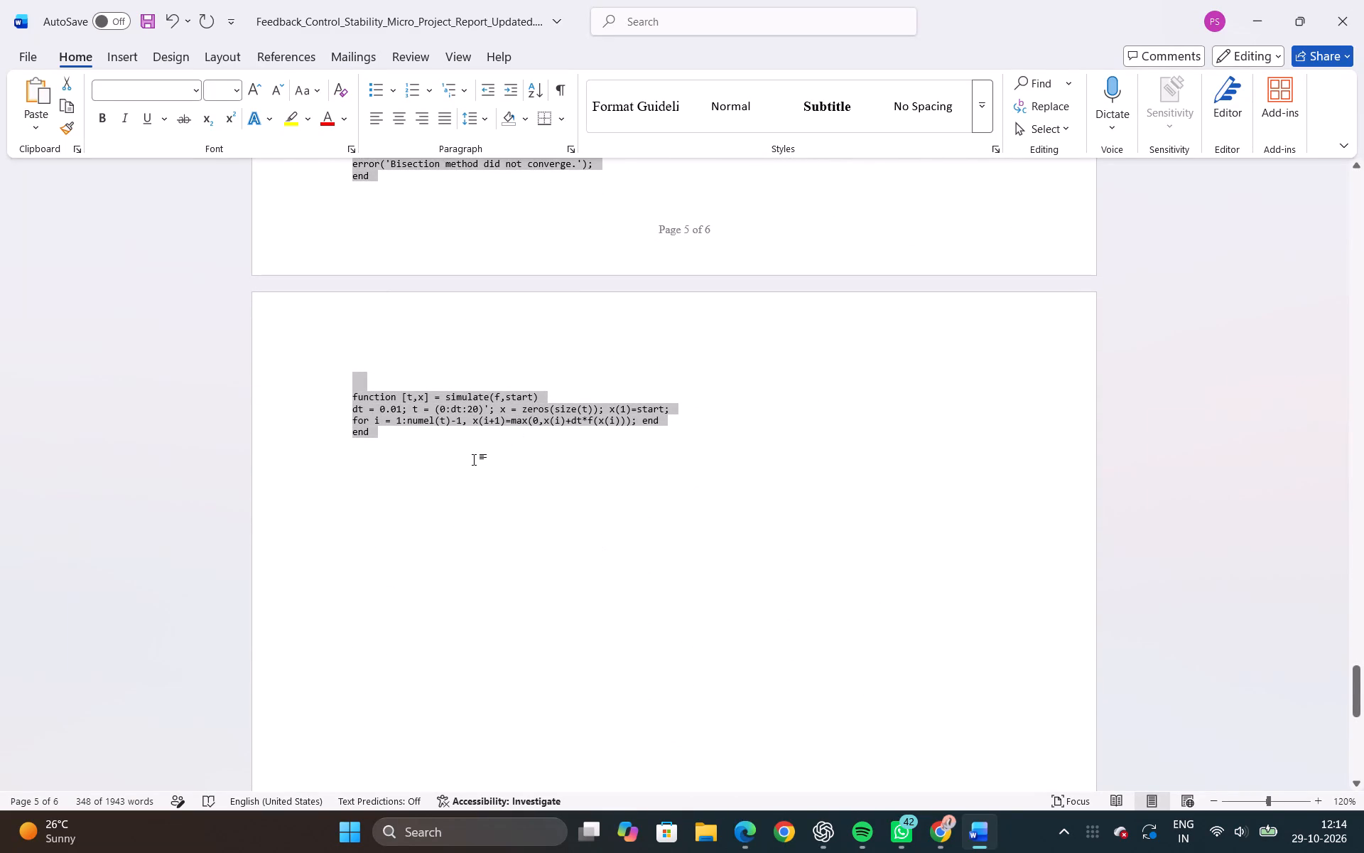
Delete "Appendix A" from the heading above the code listing so that it reads "MATLAB Program".
{"action": "left_click", "coordinate": [471, 462]}
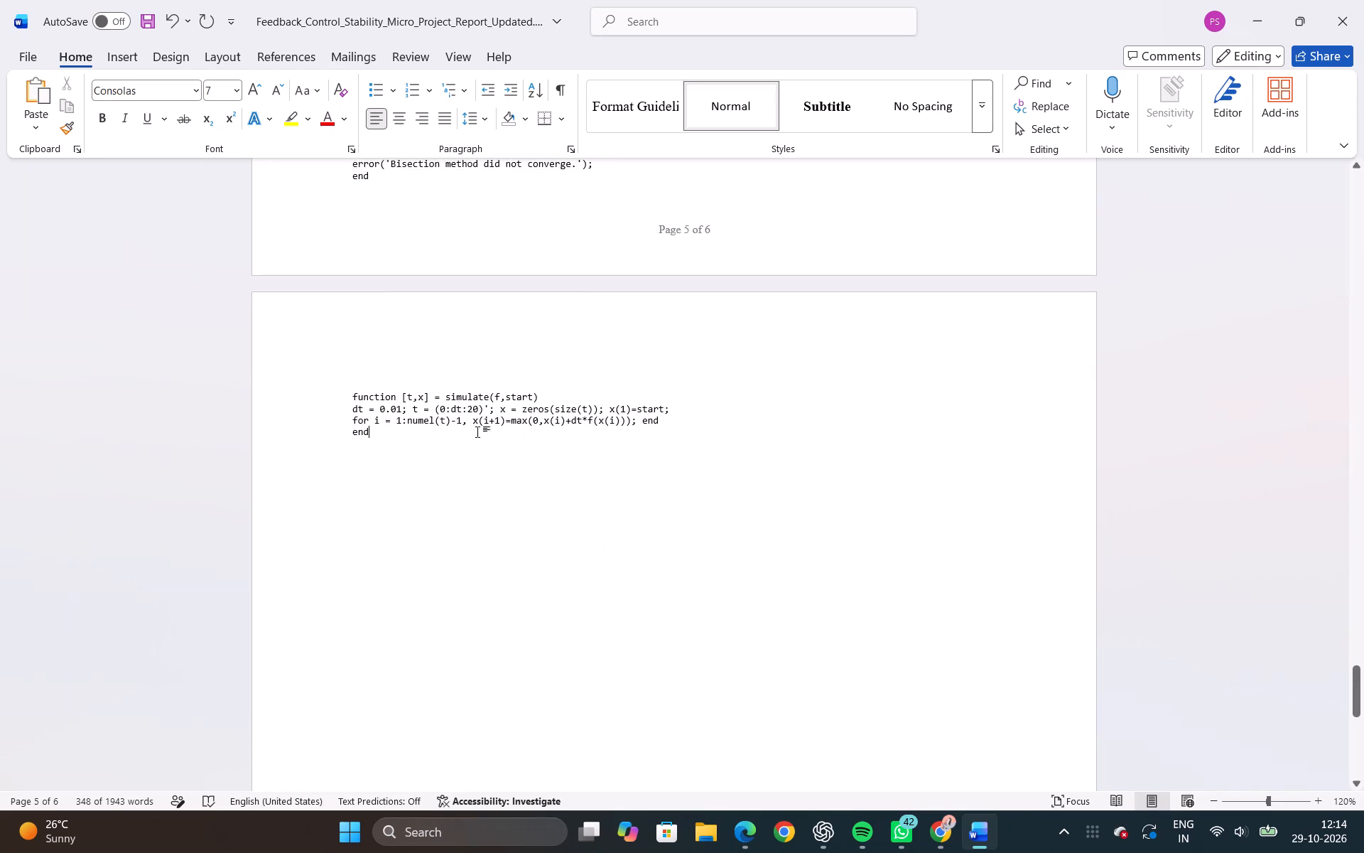
{"action": "scroll", "coordinate": [384, 259], "scroll_direction": "up", "scroll_amount": 3}
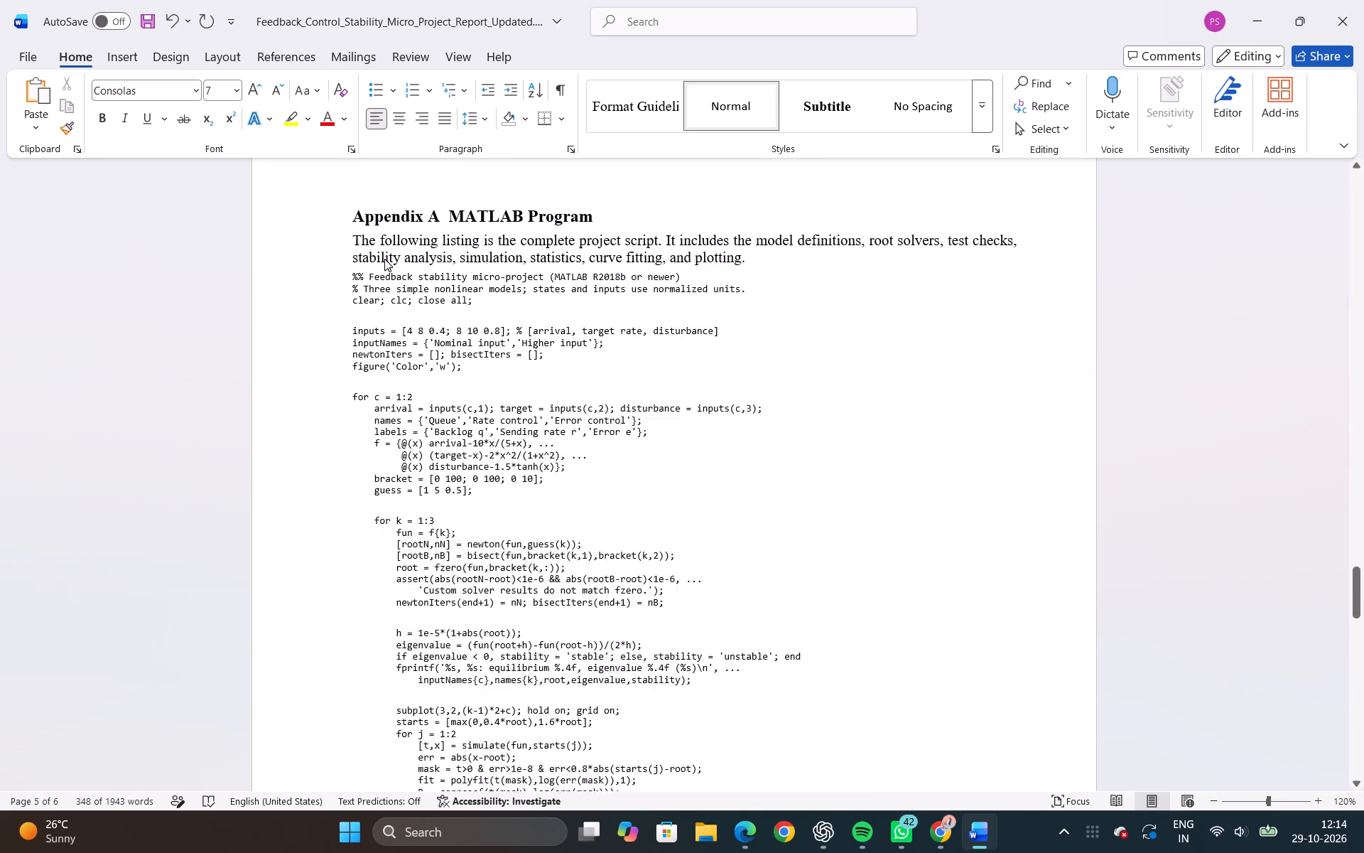
{"action": "scroll", "coordinate": [384, 259], "scroll_direction": "up", "scroll_amount": 2}
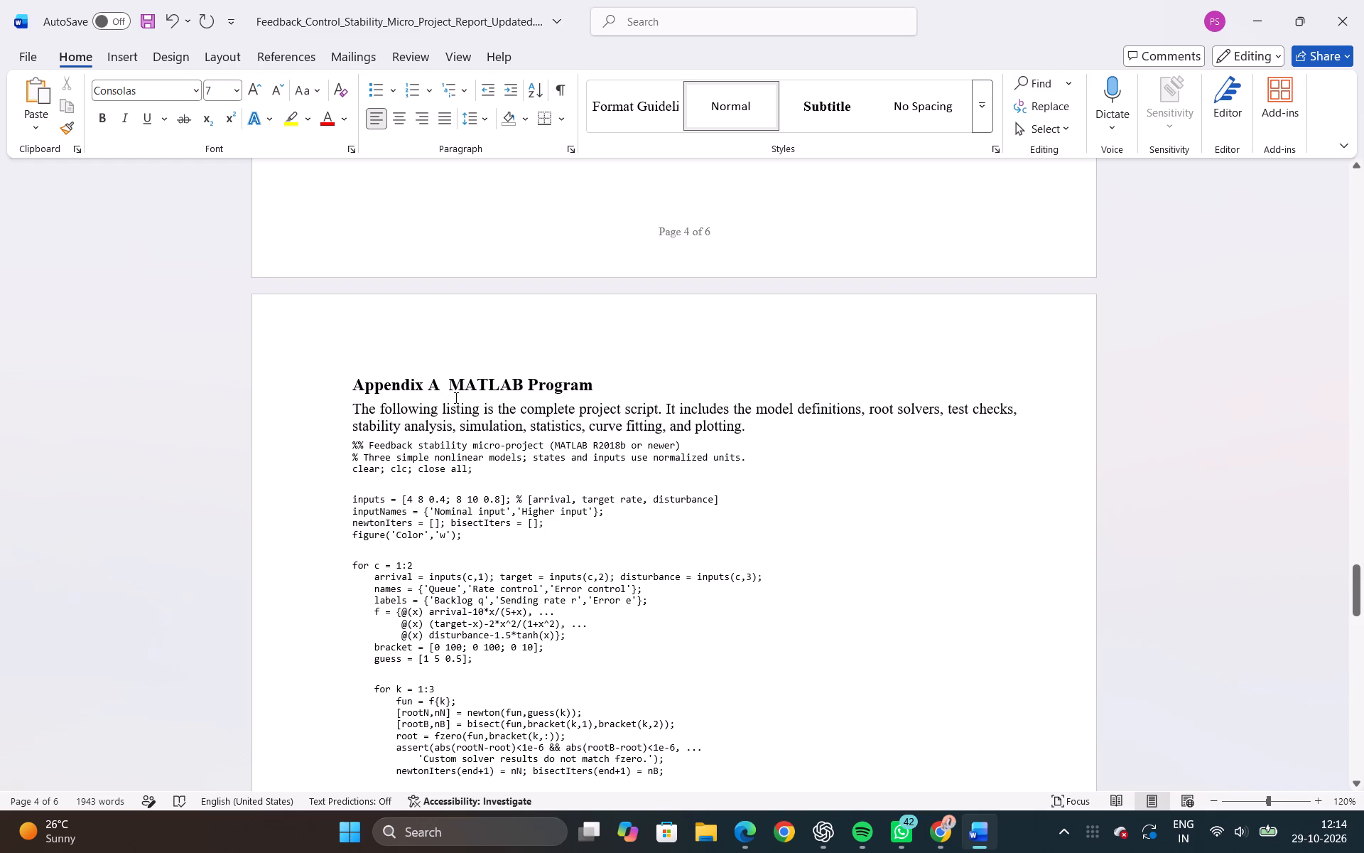
{"action": "left_click_drag", "start_coordinate": [455, 397], "coordinate": [359, 387]}
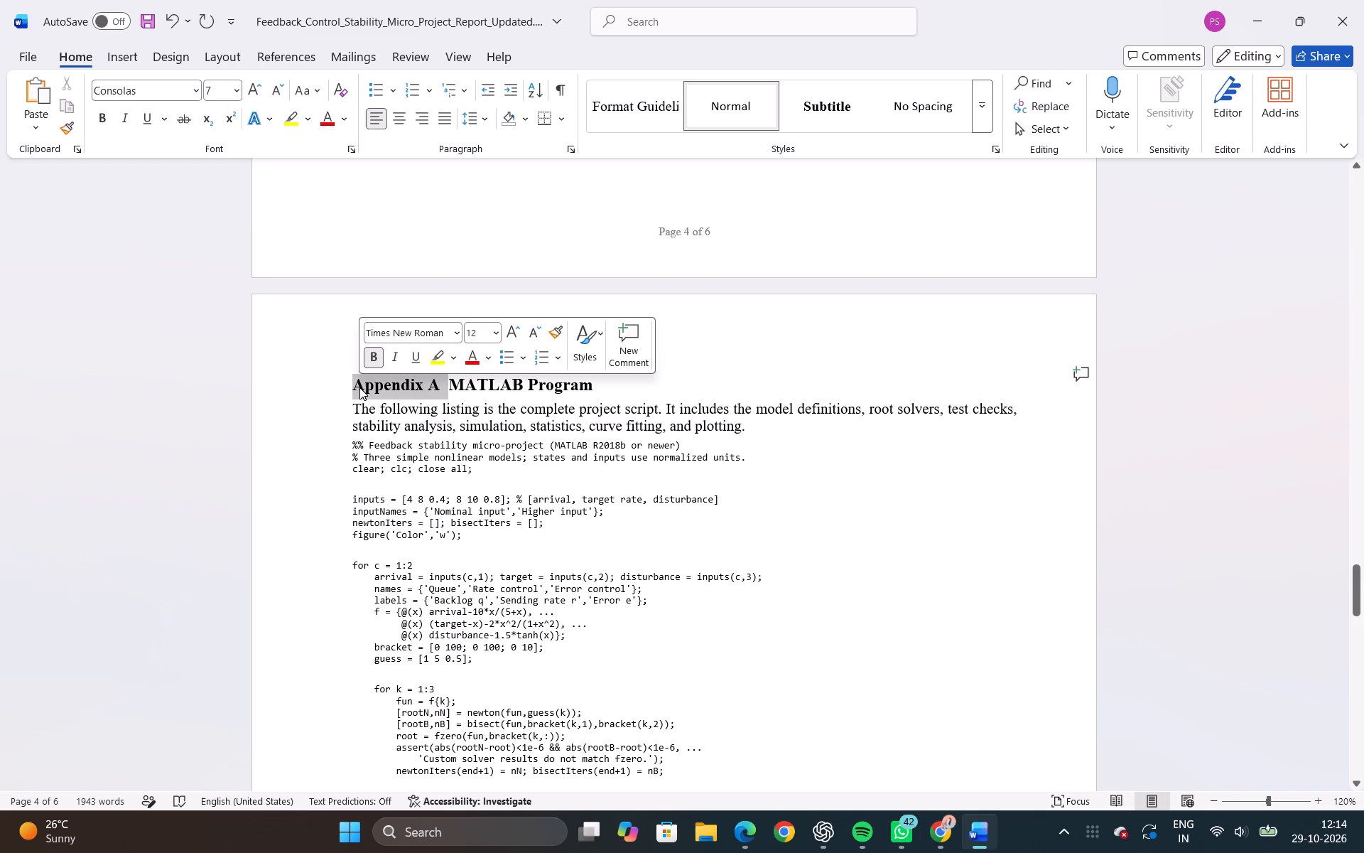
{"action": "key", "text": "BackSpace"}
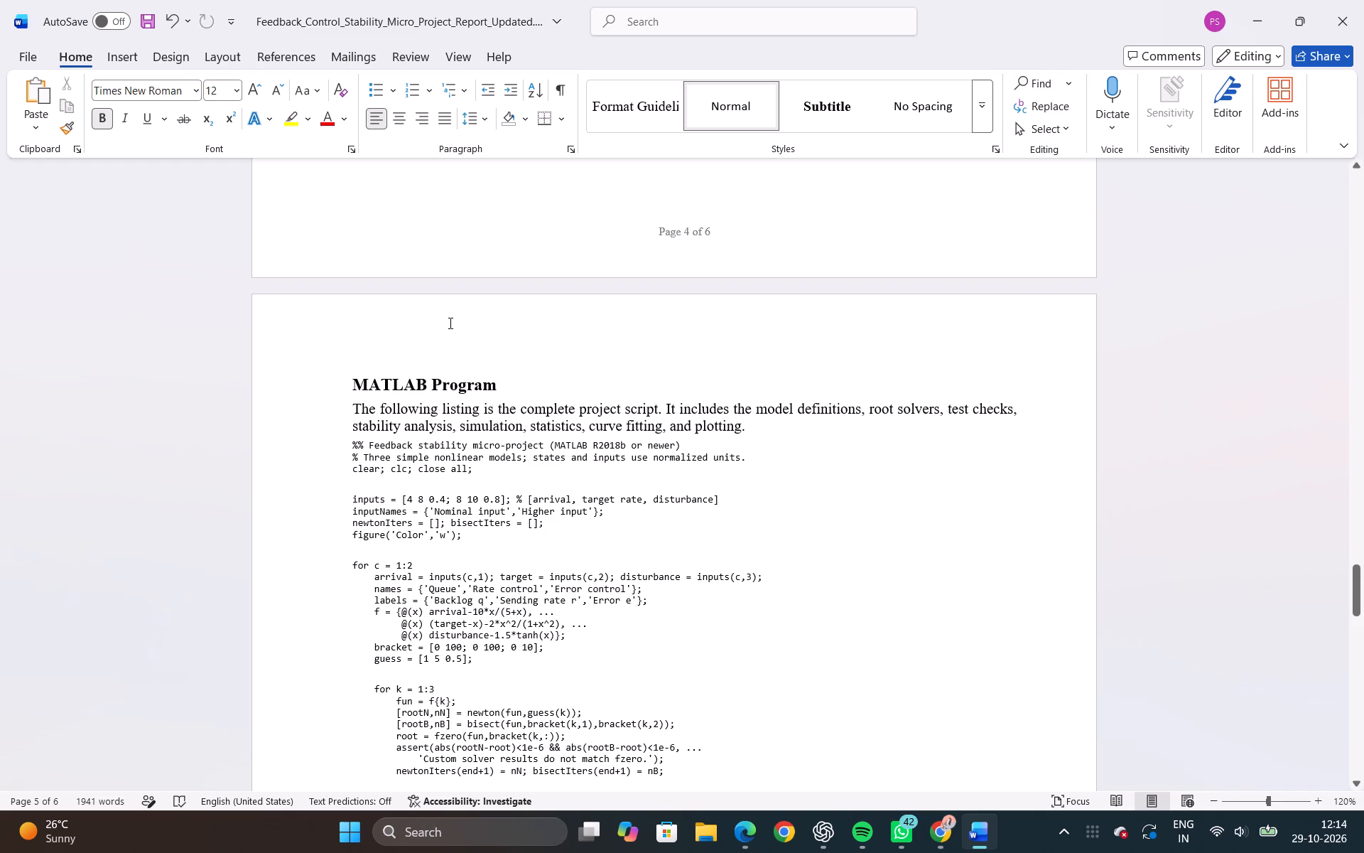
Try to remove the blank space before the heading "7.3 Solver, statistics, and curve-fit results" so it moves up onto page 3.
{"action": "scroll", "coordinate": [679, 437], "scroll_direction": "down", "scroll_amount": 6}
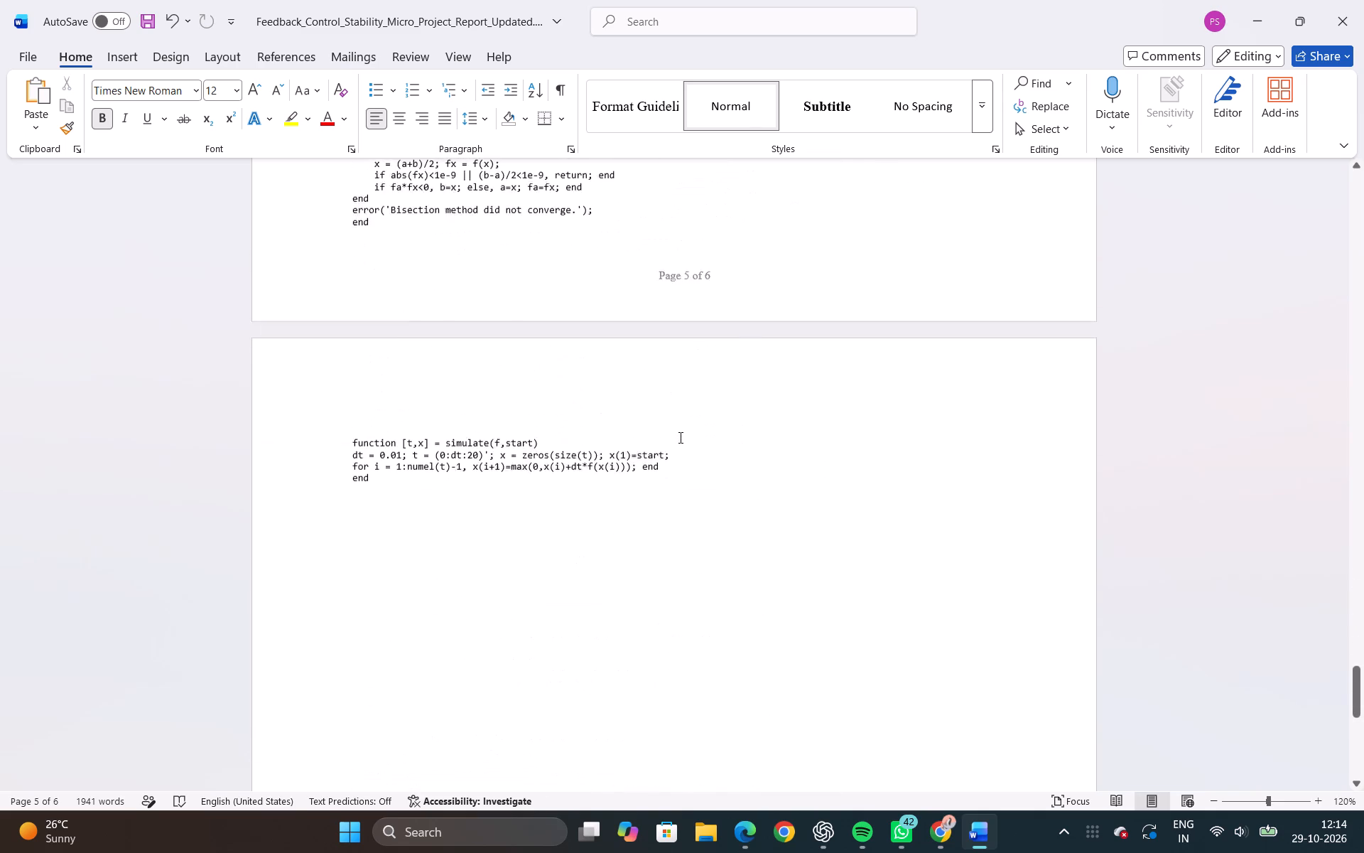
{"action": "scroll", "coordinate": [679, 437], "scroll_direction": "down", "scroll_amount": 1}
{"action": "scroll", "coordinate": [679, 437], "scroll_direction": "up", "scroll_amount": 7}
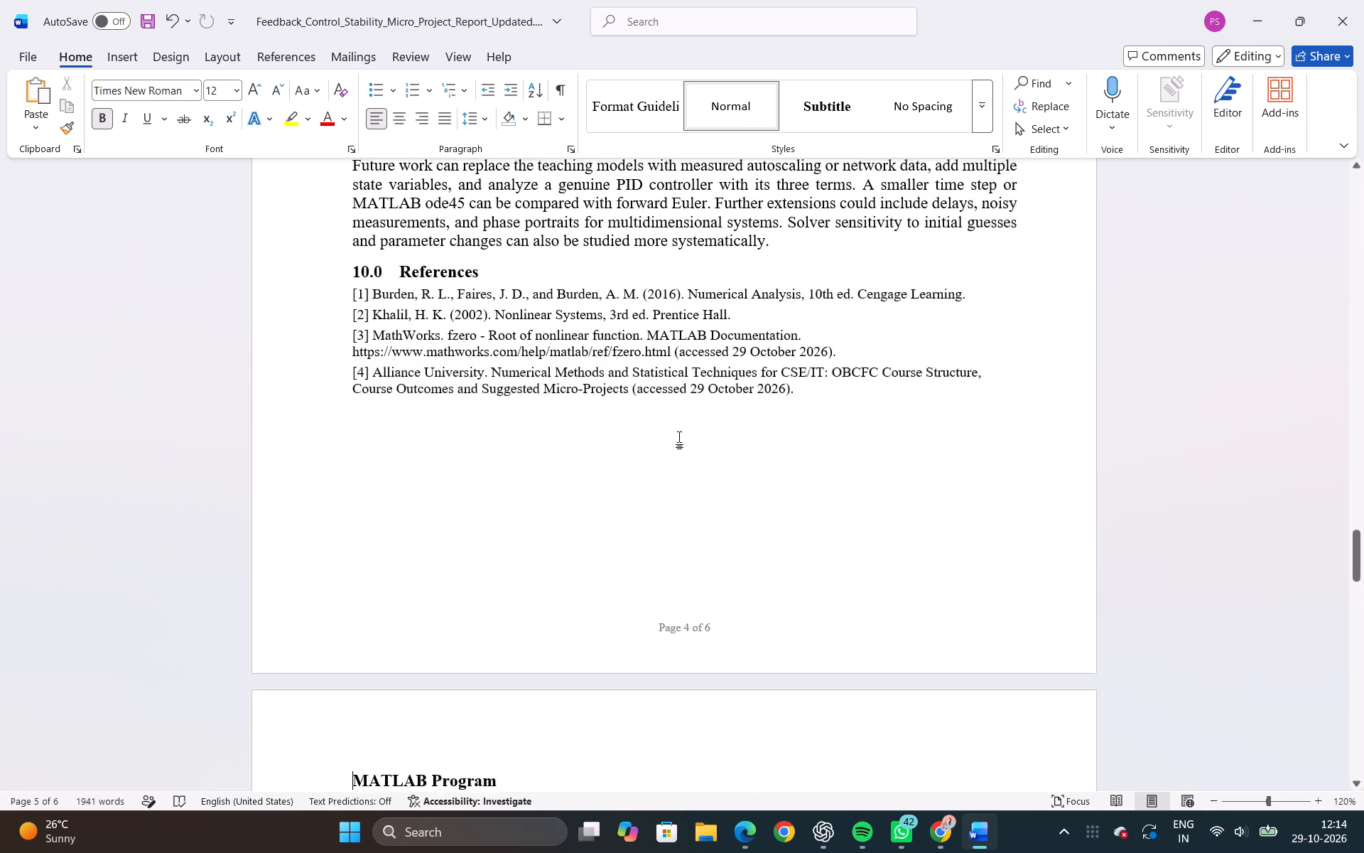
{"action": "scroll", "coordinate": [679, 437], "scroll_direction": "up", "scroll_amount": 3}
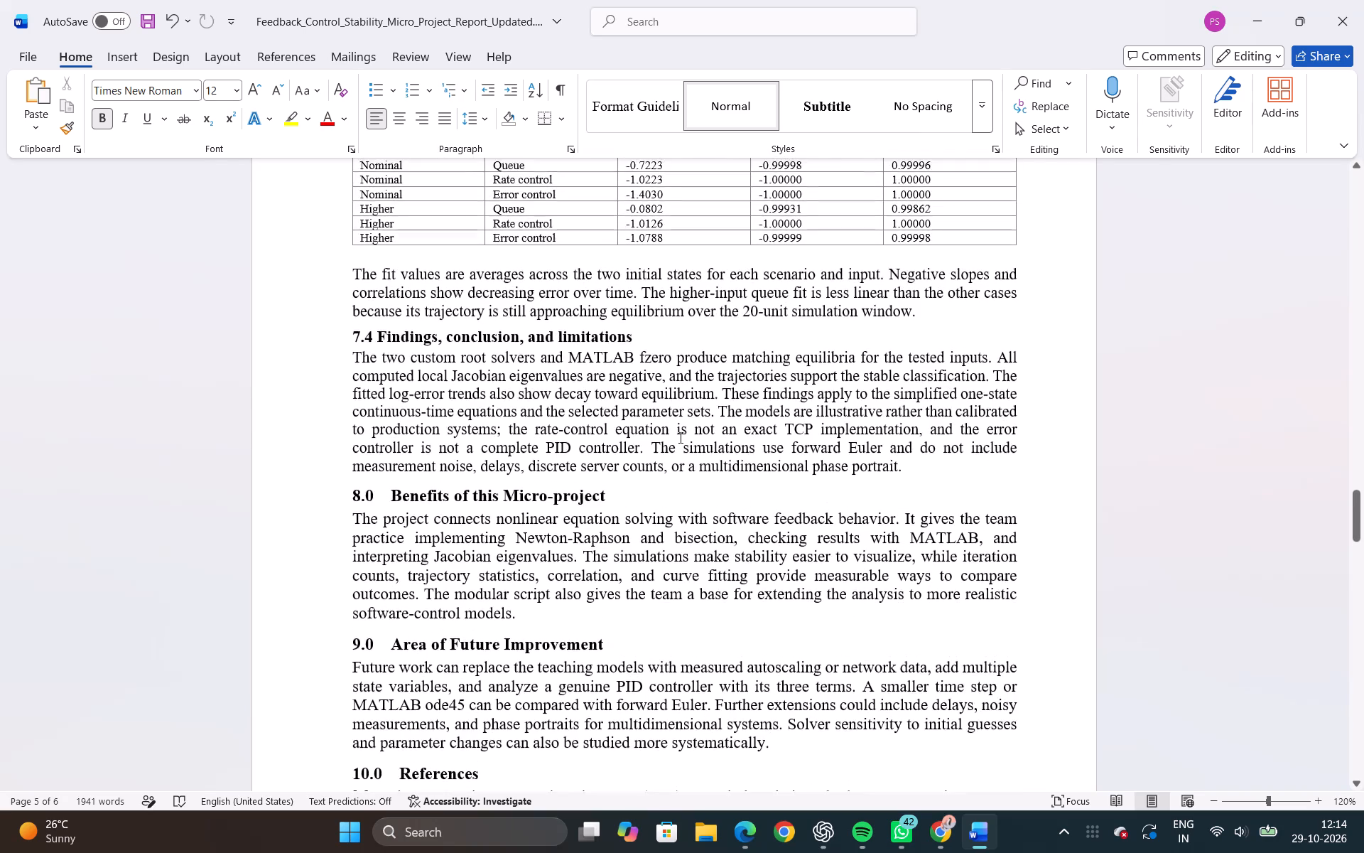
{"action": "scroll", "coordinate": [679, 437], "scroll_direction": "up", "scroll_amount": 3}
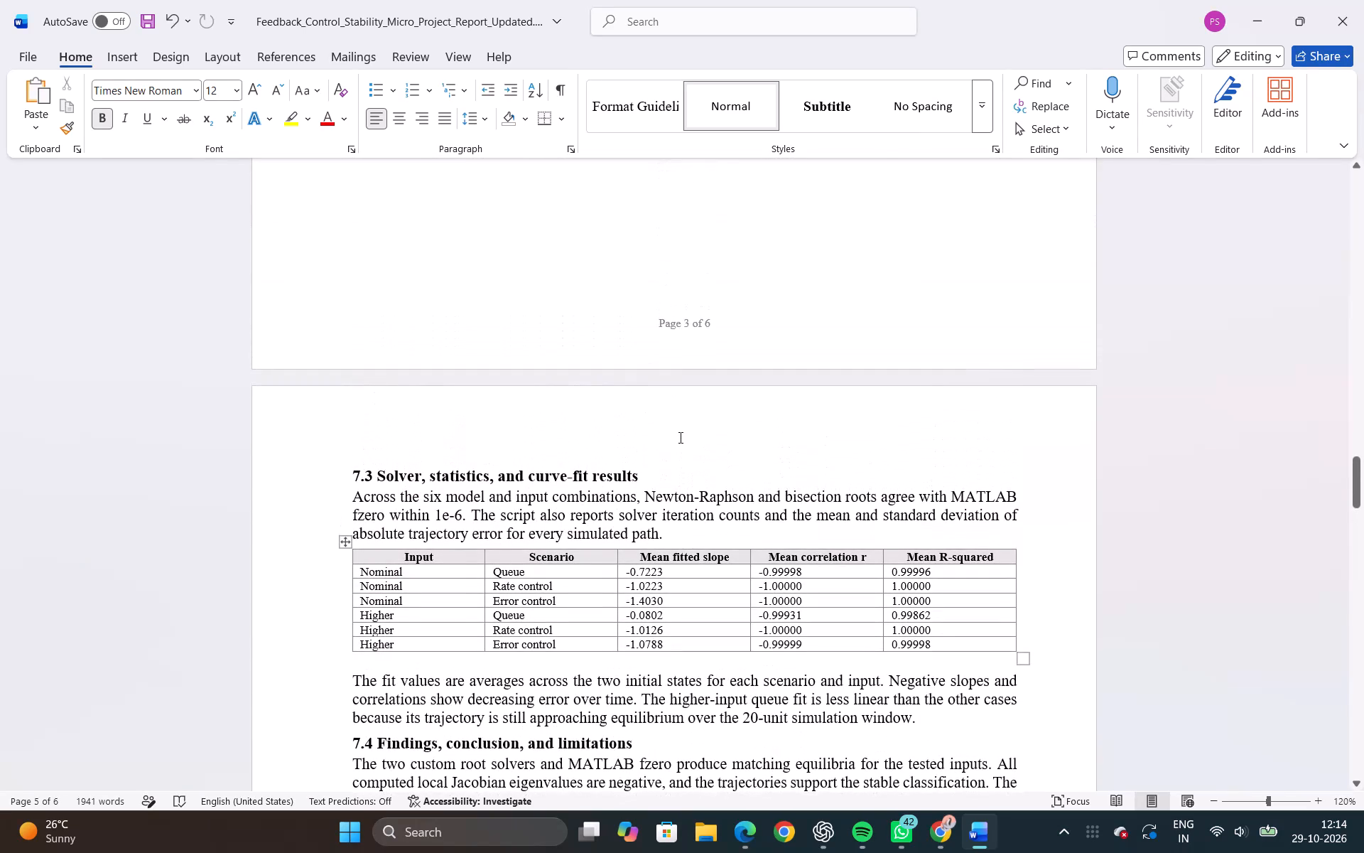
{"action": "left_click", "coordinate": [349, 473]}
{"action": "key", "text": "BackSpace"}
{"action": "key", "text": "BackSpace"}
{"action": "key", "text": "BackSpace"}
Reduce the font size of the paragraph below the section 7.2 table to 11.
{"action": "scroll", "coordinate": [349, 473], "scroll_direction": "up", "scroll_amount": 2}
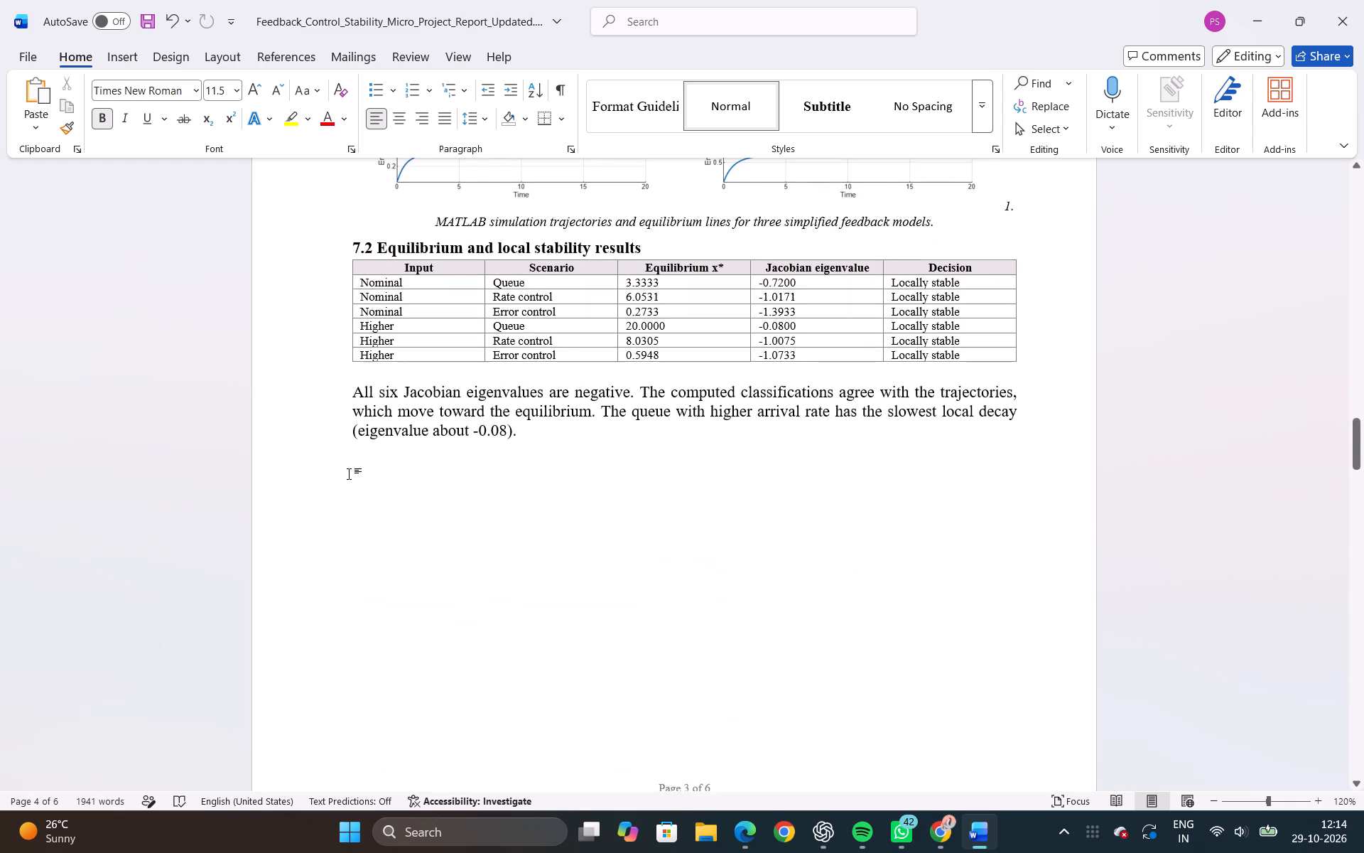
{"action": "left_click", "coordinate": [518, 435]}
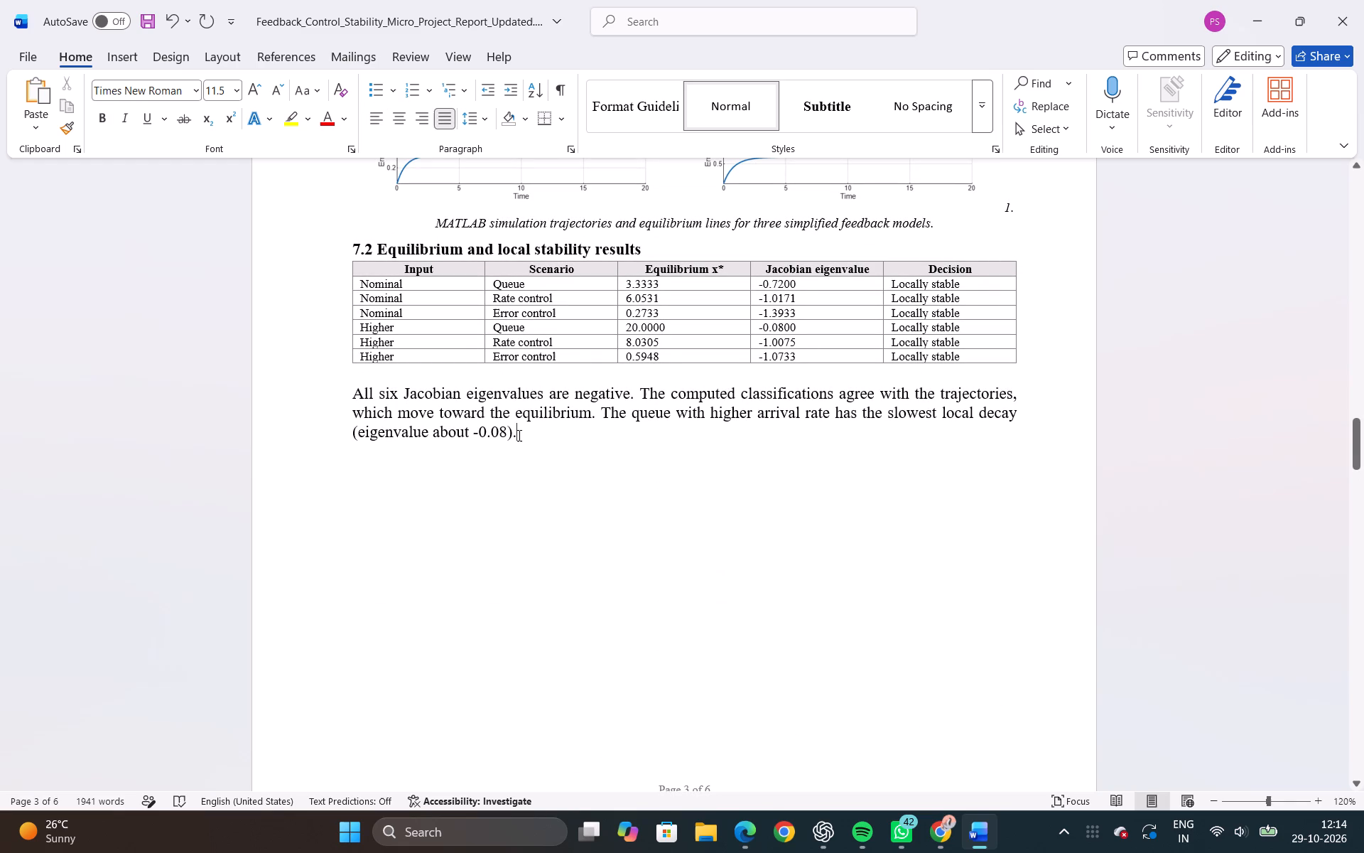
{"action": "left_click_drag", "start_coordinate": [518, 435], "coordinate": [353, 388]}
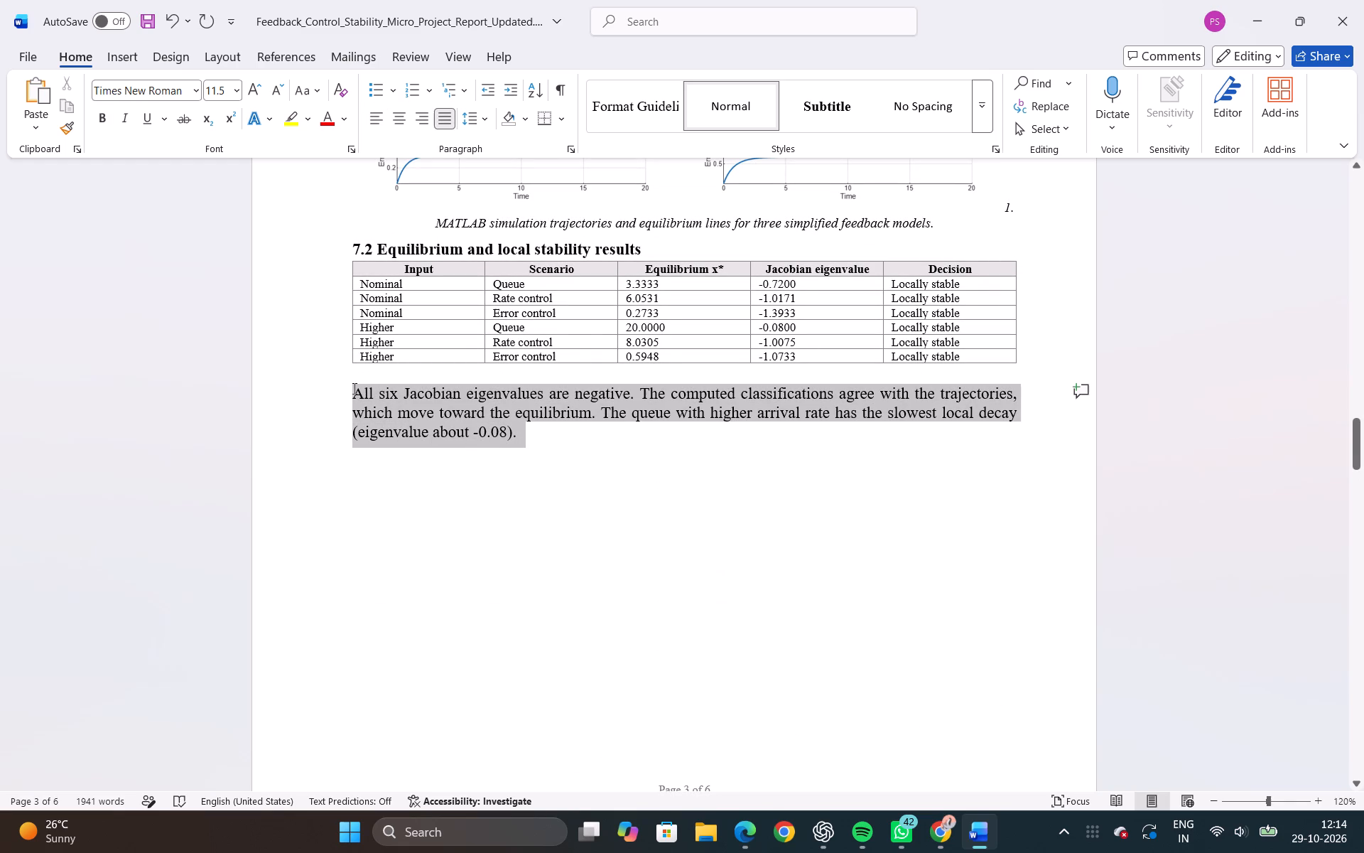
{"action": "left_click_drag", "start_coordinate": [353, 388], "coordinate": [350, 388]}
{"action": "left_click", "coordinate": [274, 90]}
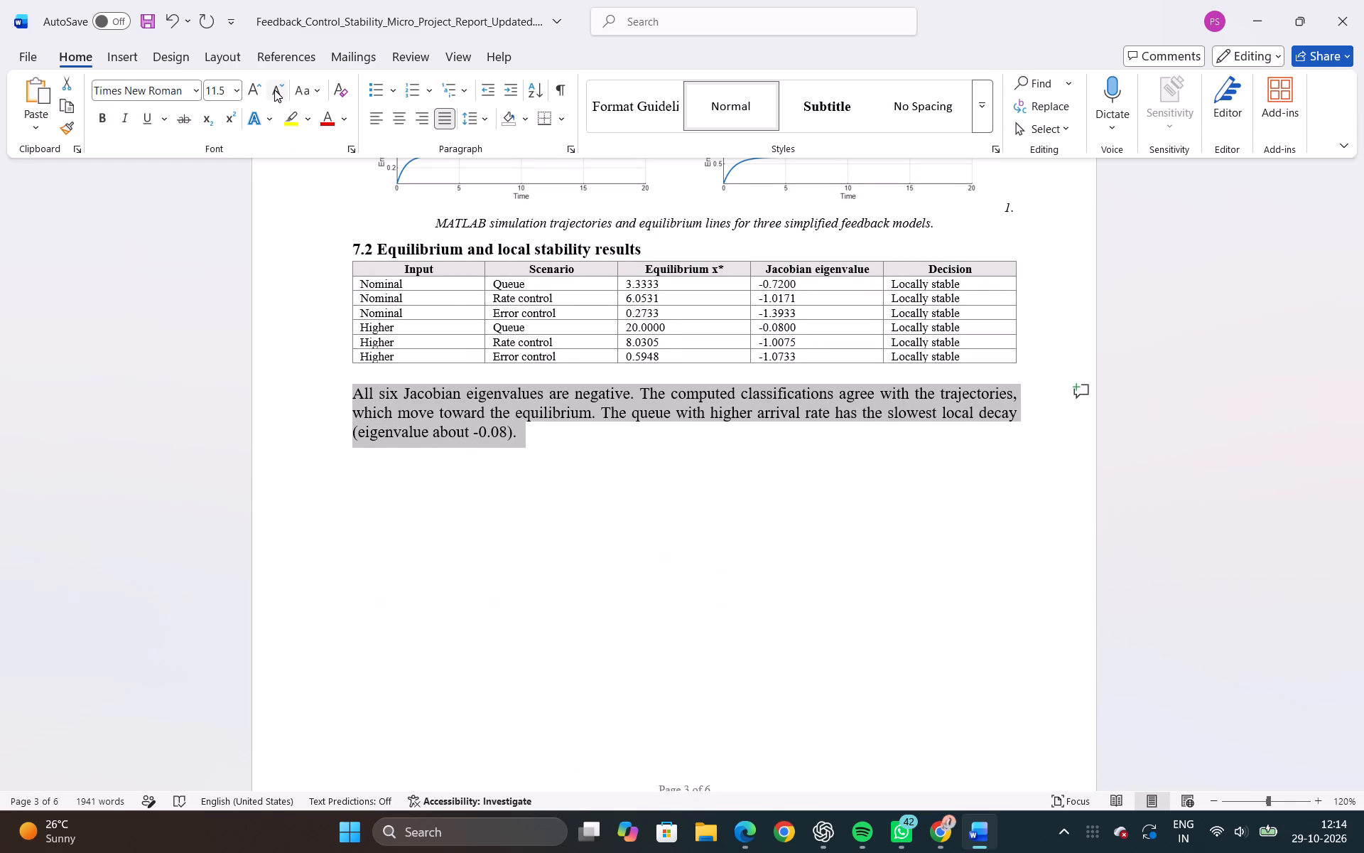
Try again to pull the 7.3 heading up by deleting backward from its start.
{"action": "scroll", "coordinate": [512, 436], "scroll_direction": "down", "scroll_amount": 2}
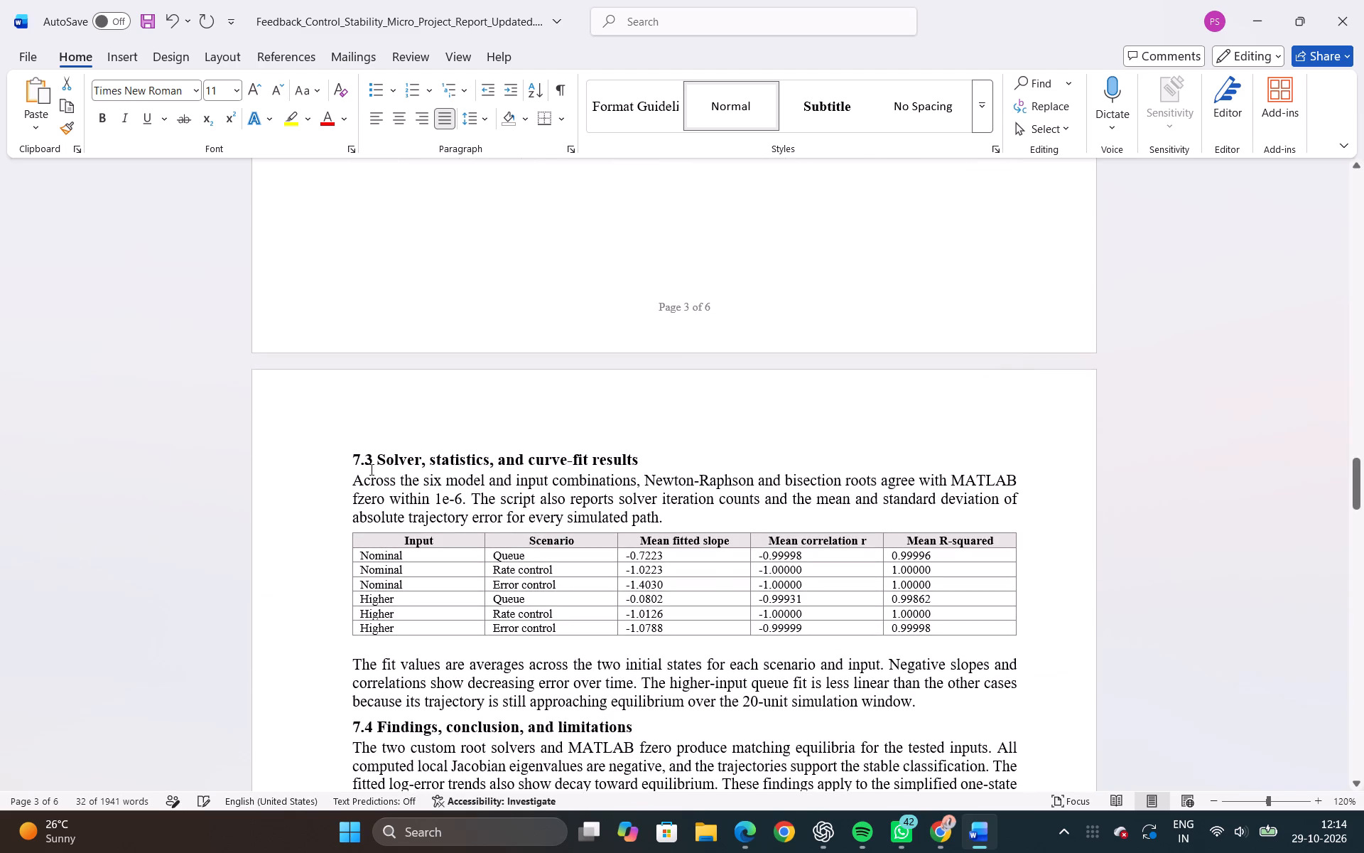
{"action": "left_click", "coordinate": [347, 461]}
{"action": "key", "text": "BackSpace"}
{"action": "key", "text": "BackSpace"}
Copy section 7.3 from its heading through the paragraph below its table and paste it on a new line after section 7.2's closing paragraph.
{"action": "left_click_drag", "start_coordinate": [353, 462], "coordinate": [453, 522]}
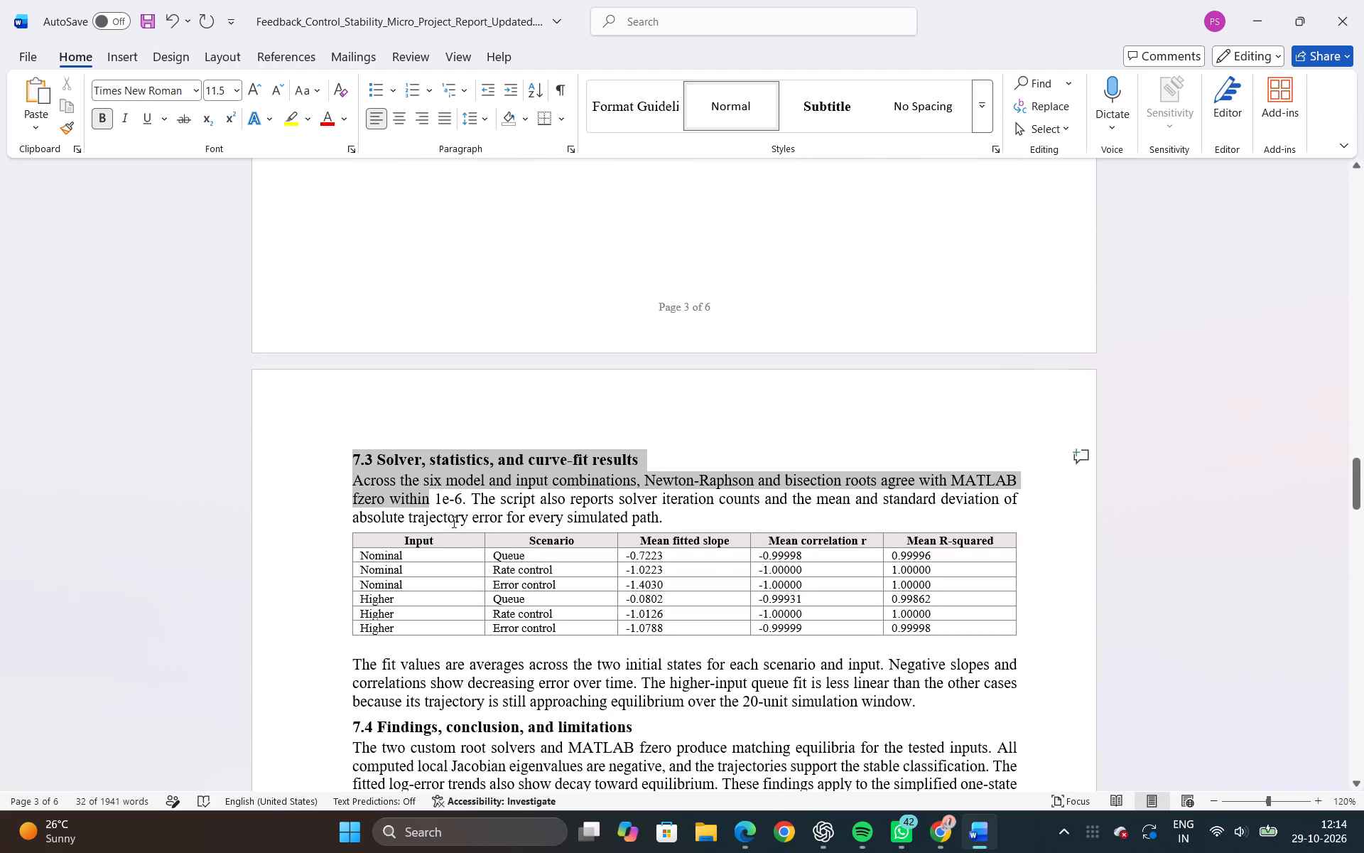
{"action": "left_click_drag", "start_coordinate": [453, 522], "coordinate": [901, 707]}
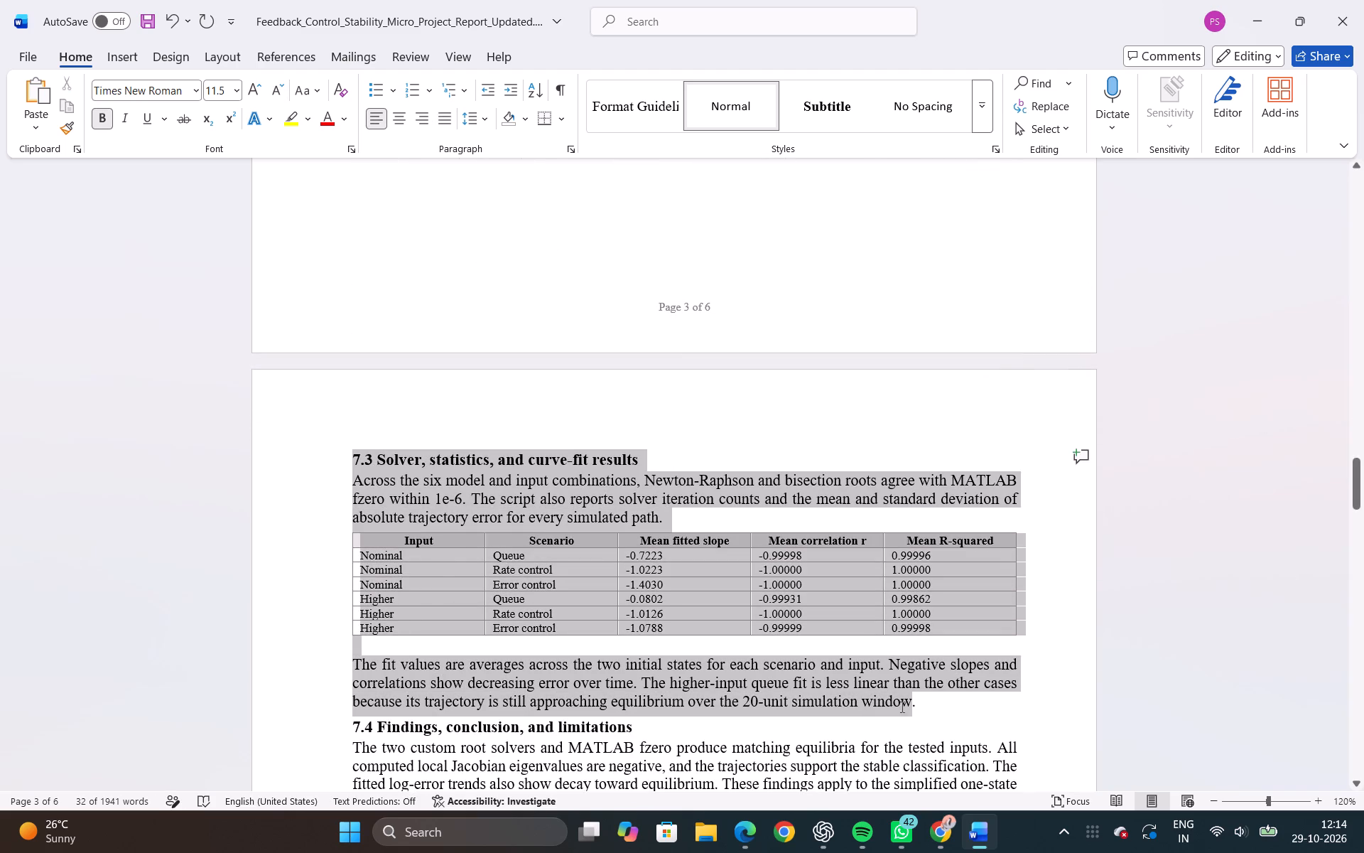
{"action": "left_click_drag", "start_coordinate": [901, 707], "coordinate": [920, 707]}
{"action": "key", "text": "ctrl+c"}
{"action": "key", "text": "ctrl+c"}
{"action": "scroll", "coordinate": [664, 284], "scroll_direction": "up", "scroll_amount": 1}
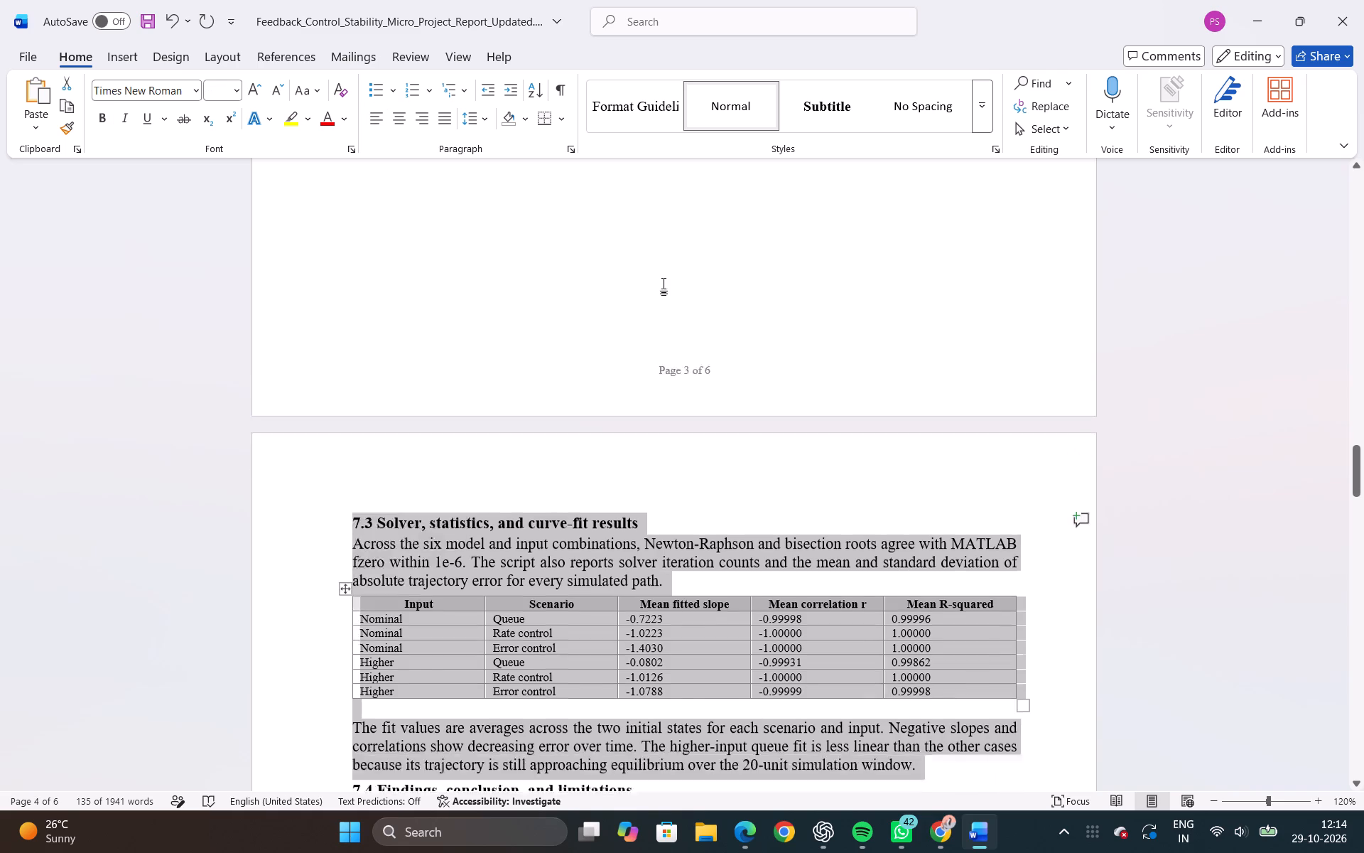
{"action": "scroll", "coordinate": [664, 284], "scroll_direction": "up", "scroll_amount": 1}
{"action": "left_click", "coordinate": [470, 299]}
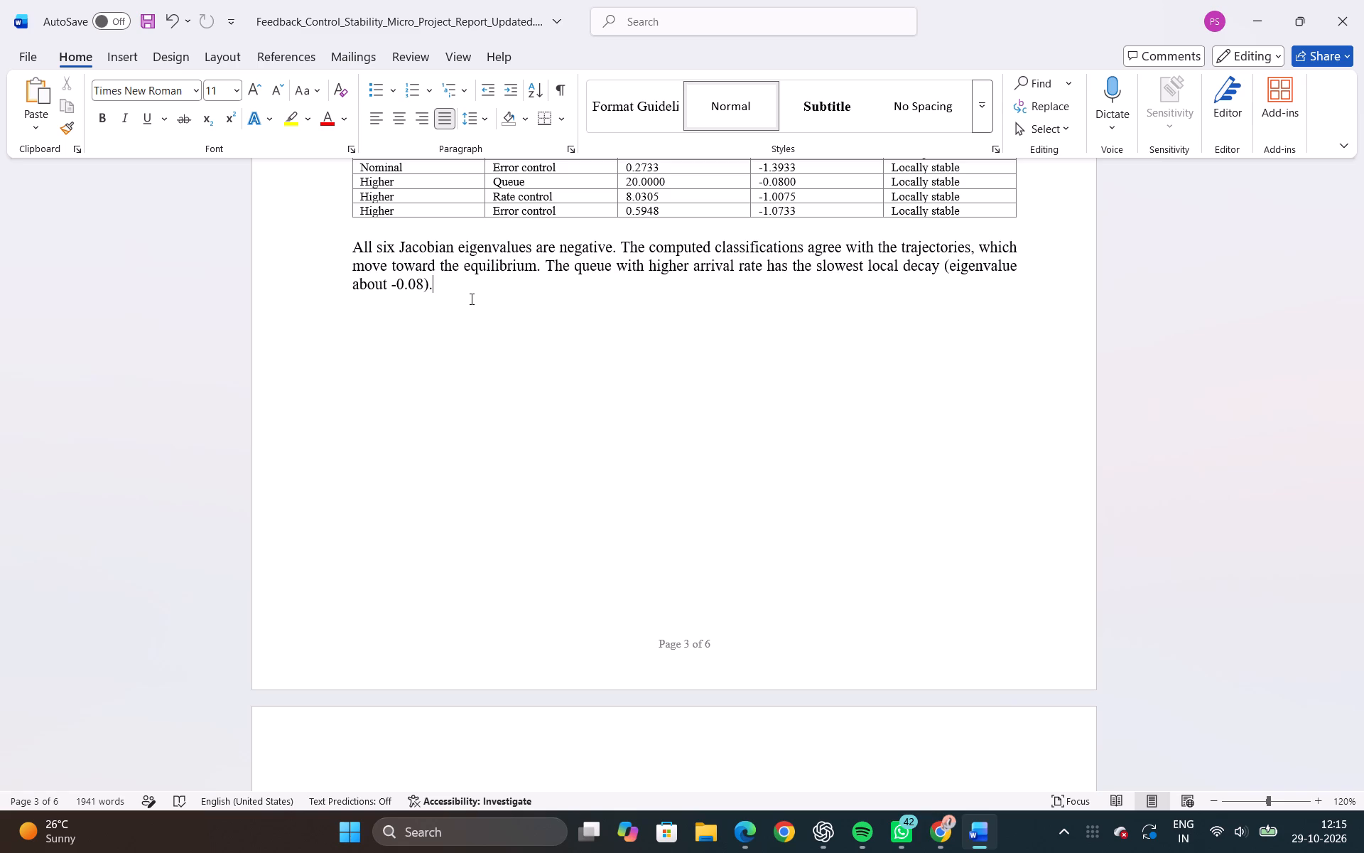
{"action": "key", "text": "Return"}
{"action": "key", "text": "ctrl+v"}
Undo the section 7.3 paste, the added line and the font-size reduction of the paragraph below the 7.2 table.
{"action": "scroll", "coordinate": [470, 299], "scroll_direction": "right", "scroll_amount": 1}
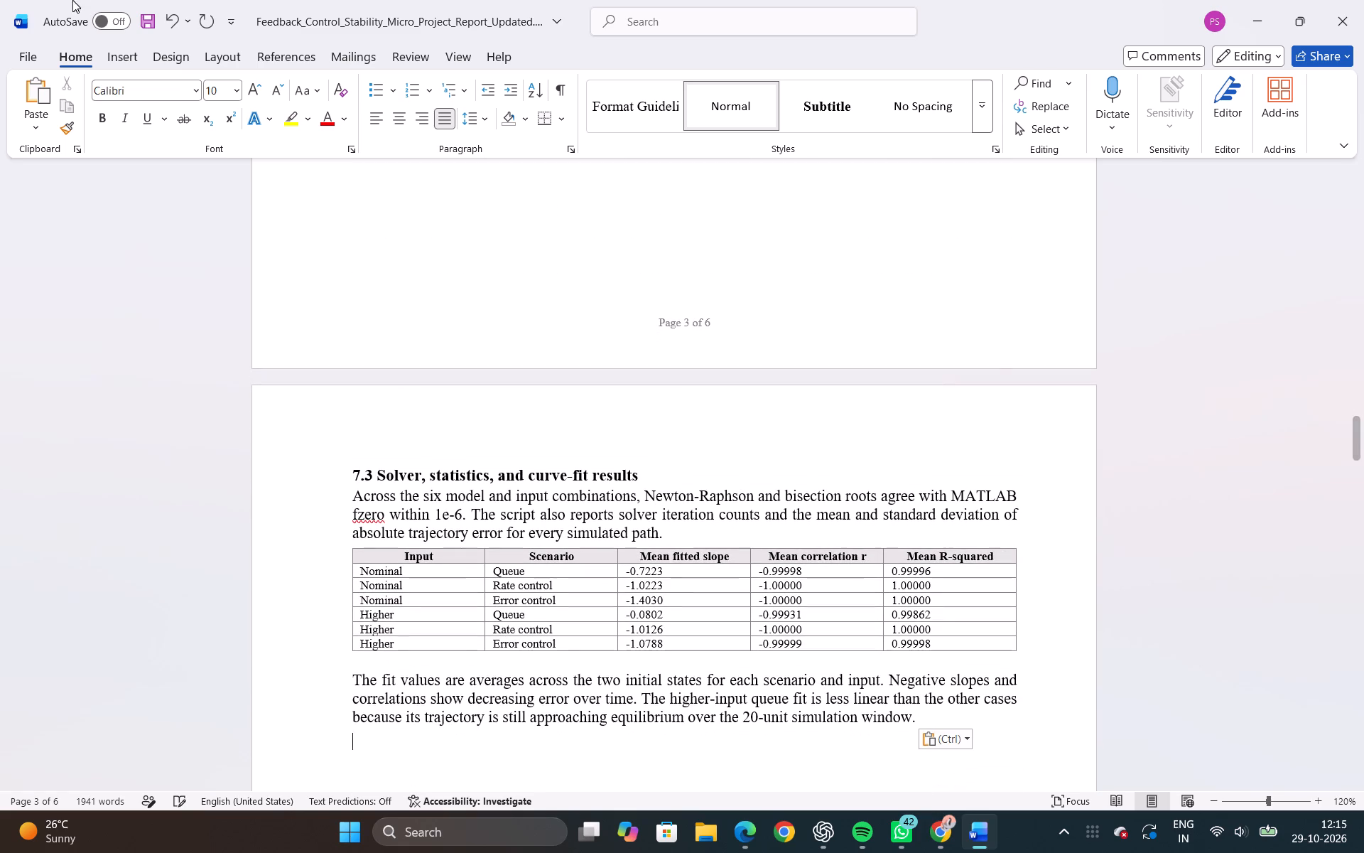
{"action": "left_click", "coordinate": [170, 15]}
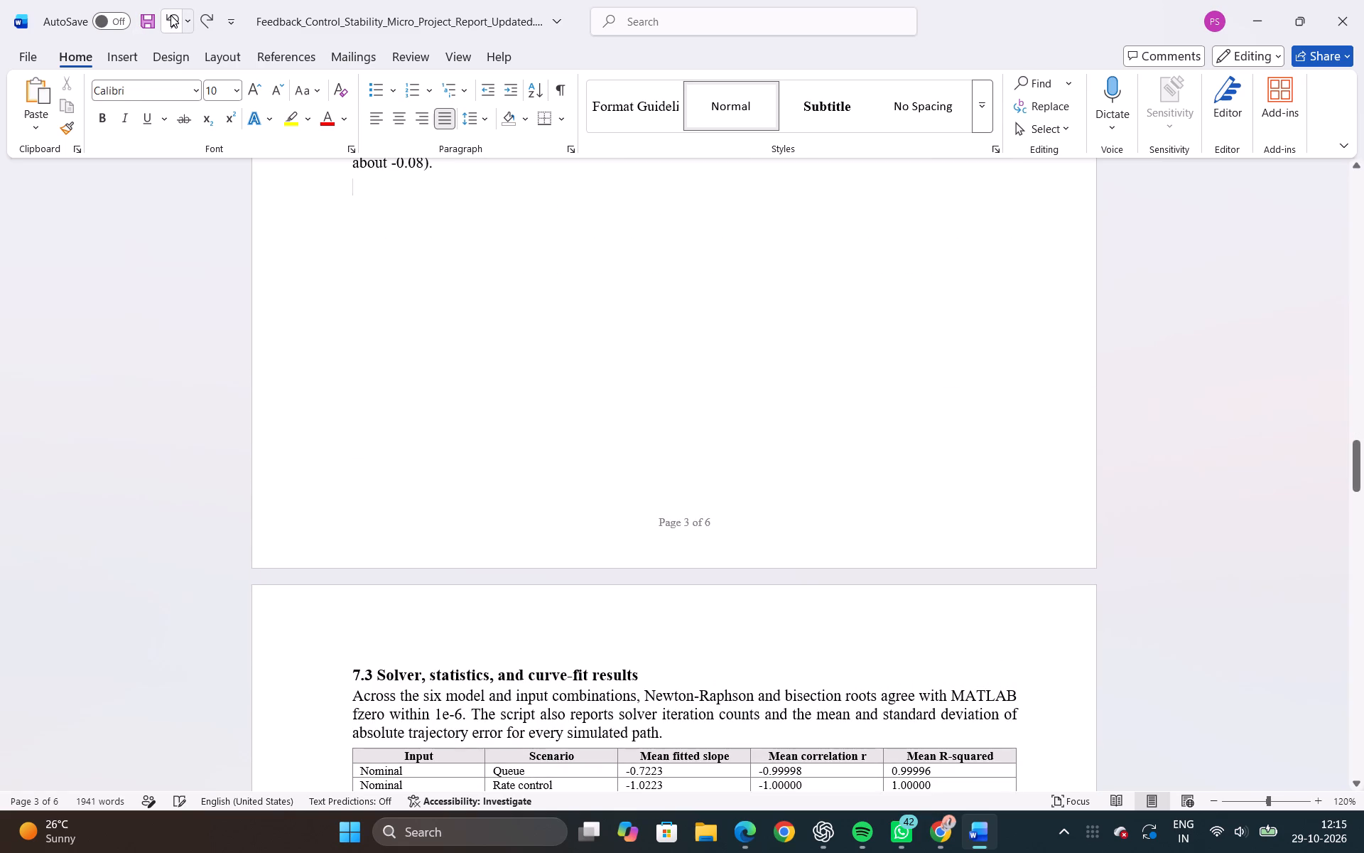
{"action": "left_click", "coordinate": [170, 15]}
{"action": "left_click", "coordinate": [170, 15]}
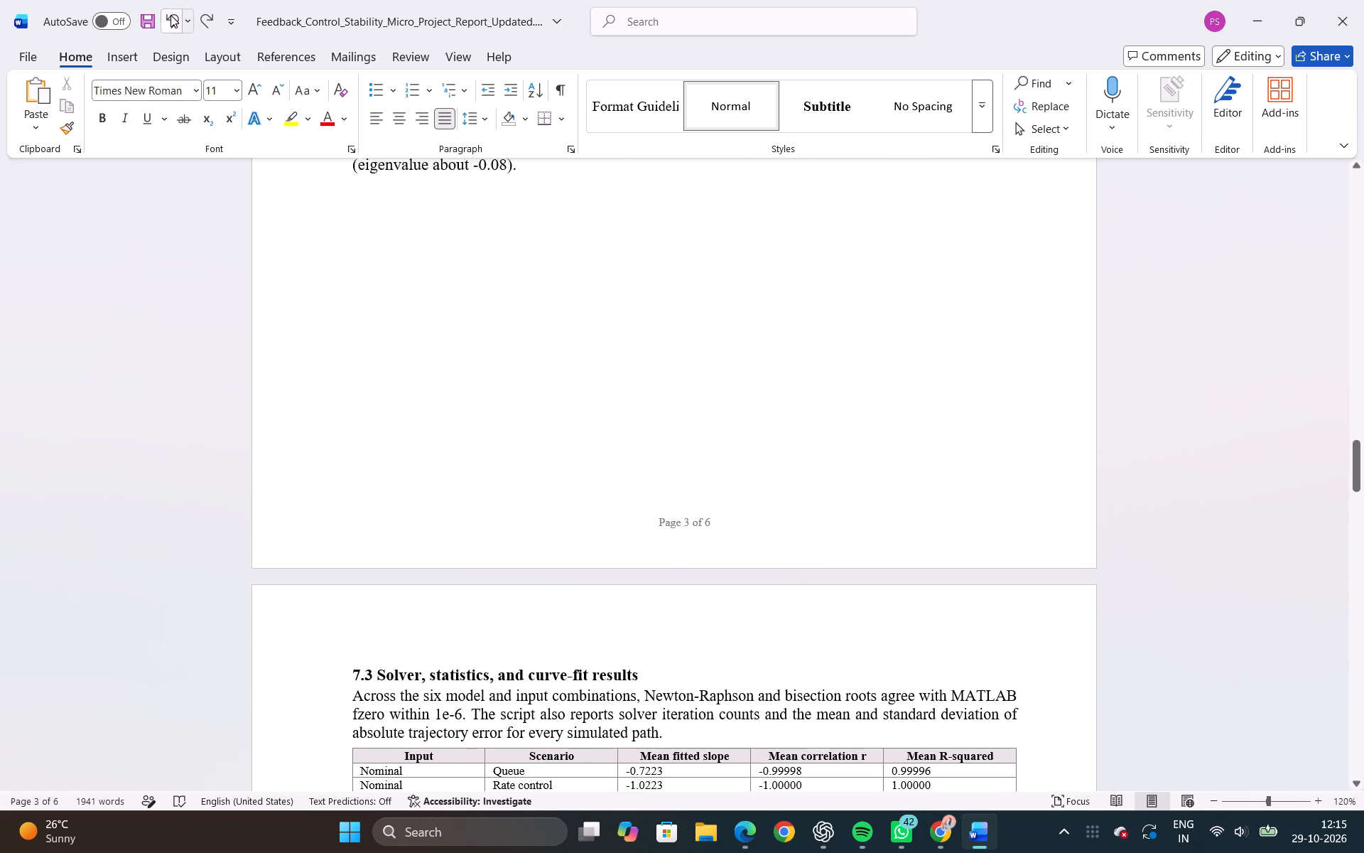
Review the report's layout from the end of page 2 through the outputs sections and the MATLAB listing.
{"action": "scroll", "coordinate": [563, 277], "scroll_direction": "up", "scroll_amount": 2}
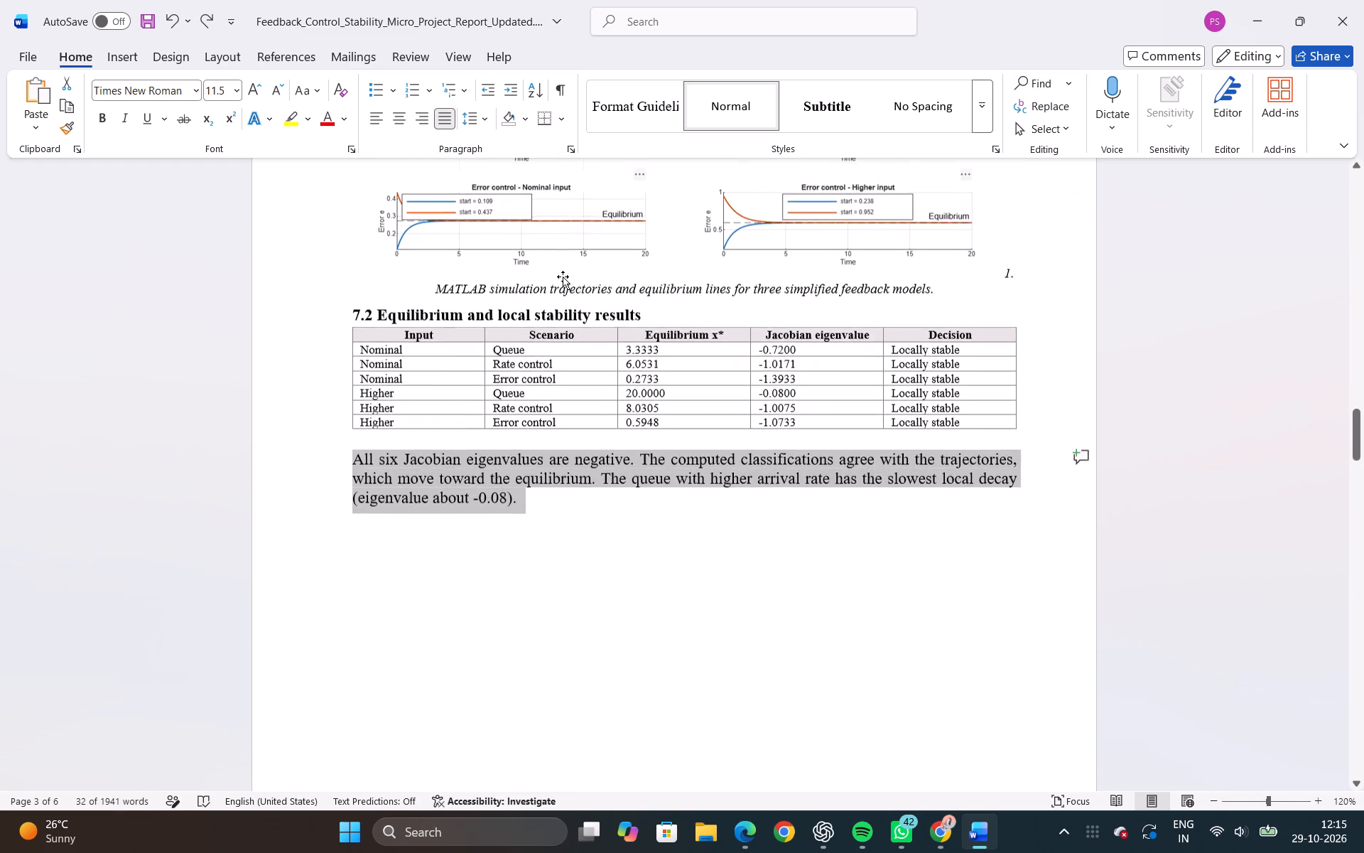
{"action": "scroll", "coordinate": [563, 277], "scroll_direction": "up", "scroll_amount": 2}
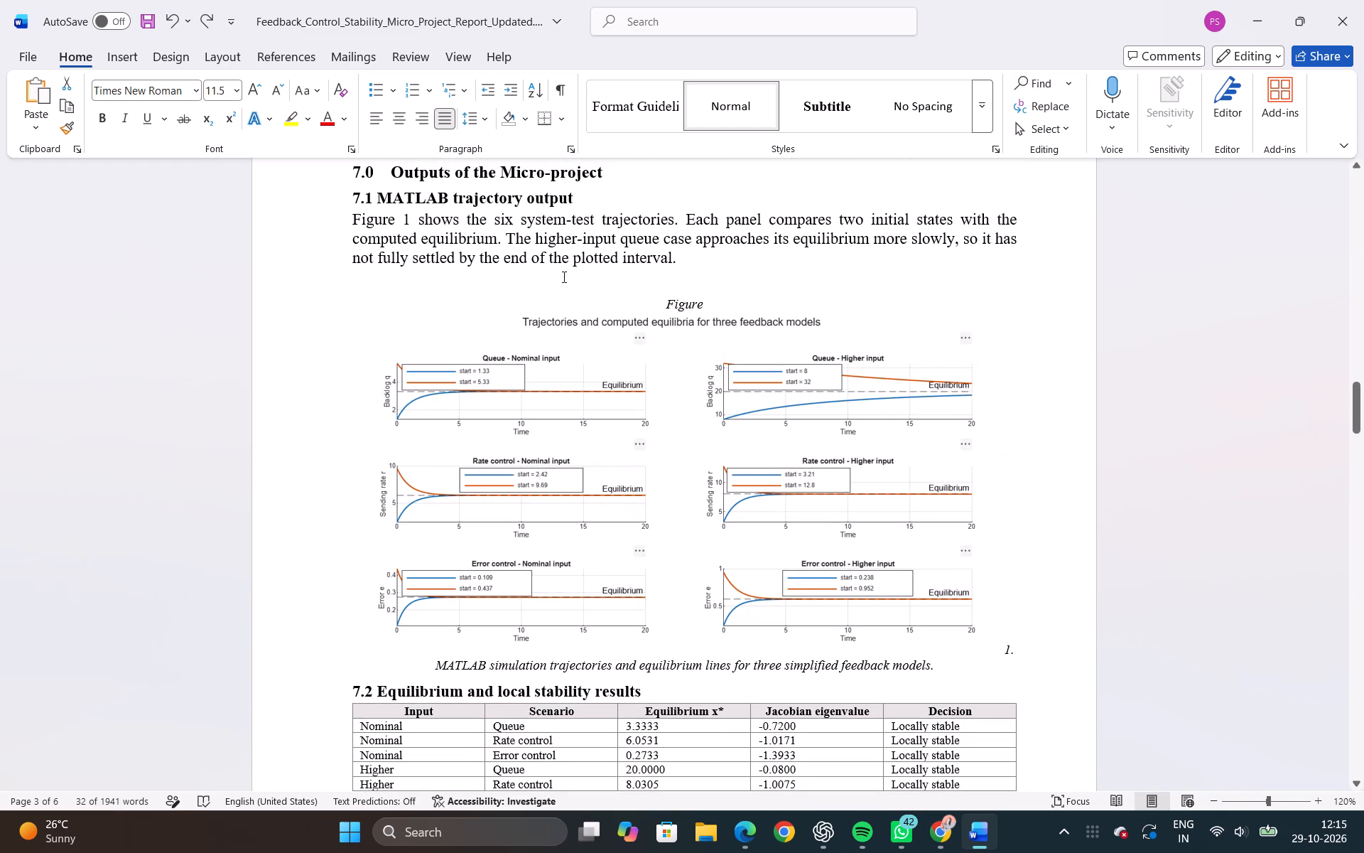
{"action": "scroll", "coordinate": [563, 277], "scroll_direction": "up", "scroll_amount": 3}
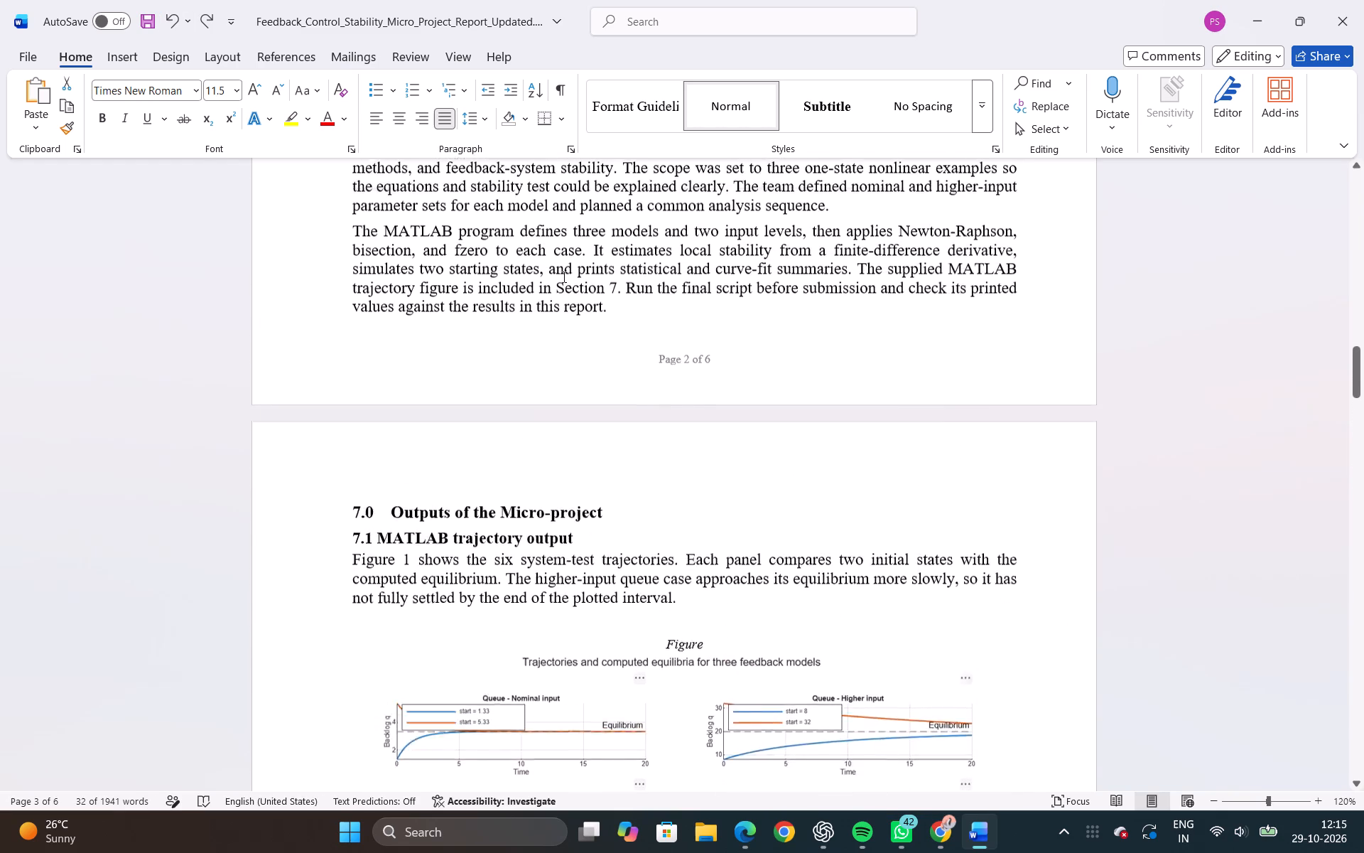
{"action": "scroll", "coordinate": [563, 277], "scroll_direction": "up", "scroll_amount": 2}
{"action": "scroll", "coordinate": [563, 277], "scroll_direction": "down", "scroll_amount": 4}
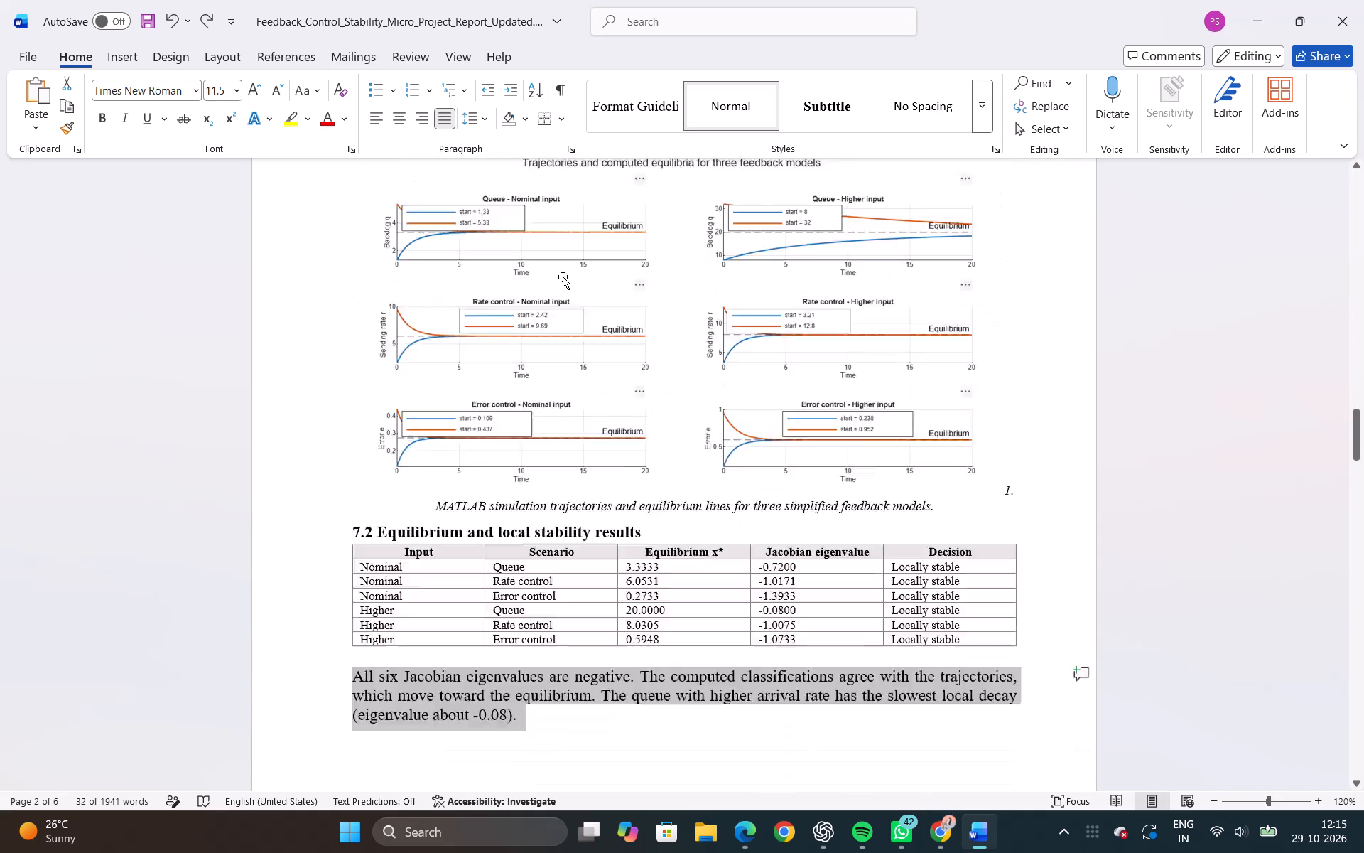
{"action": "scroll", "coordinate": [563, 277], "scroll_direction": "down", "scroll_amount": 2}
{"action": "scroll", "coordinate": [563, 277], "scroll_direction": "up", "scroll_amount": 4}
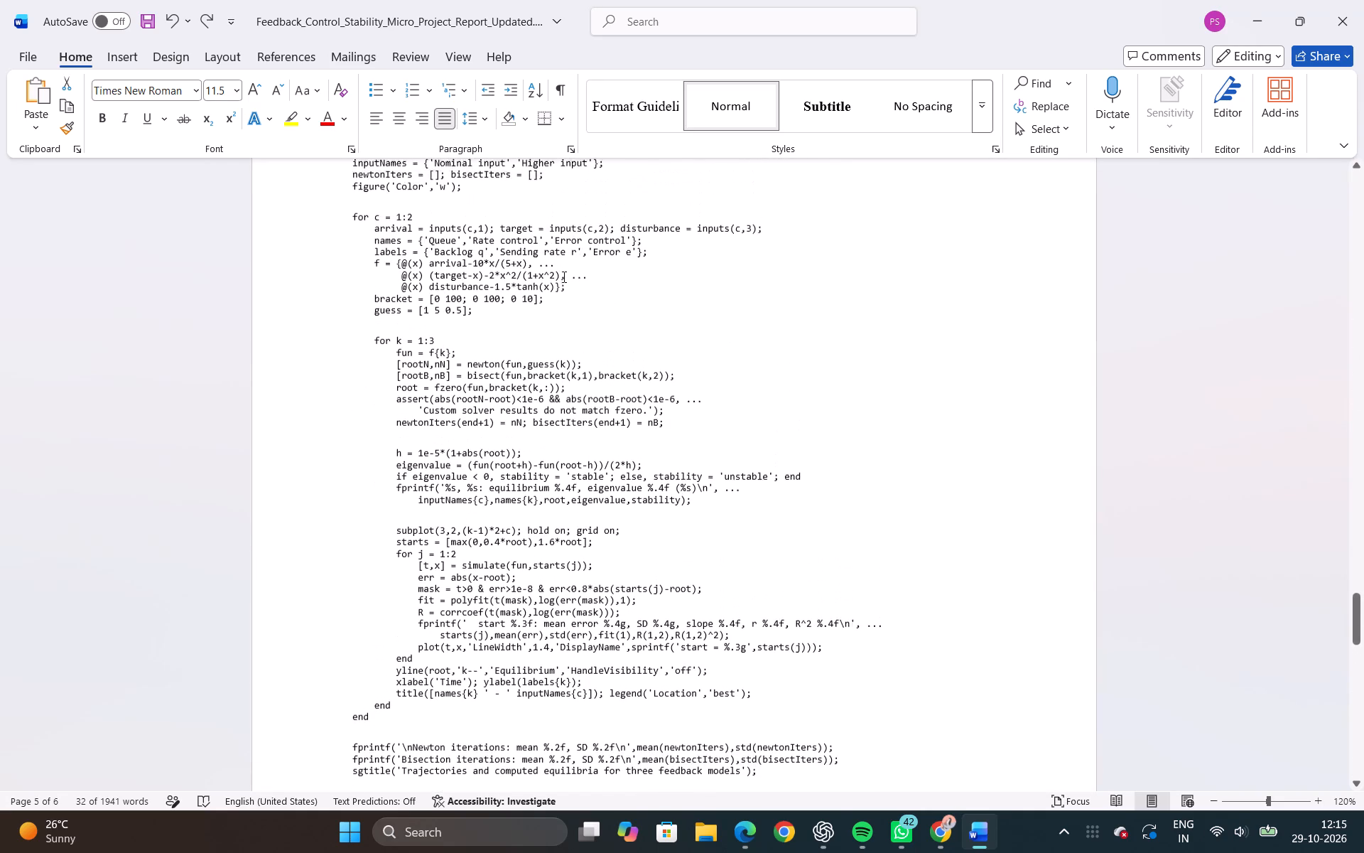
{"action": "scroll", "coordinate": [563, 277], "scroll_direction": "up", "scroll_amount": 3}
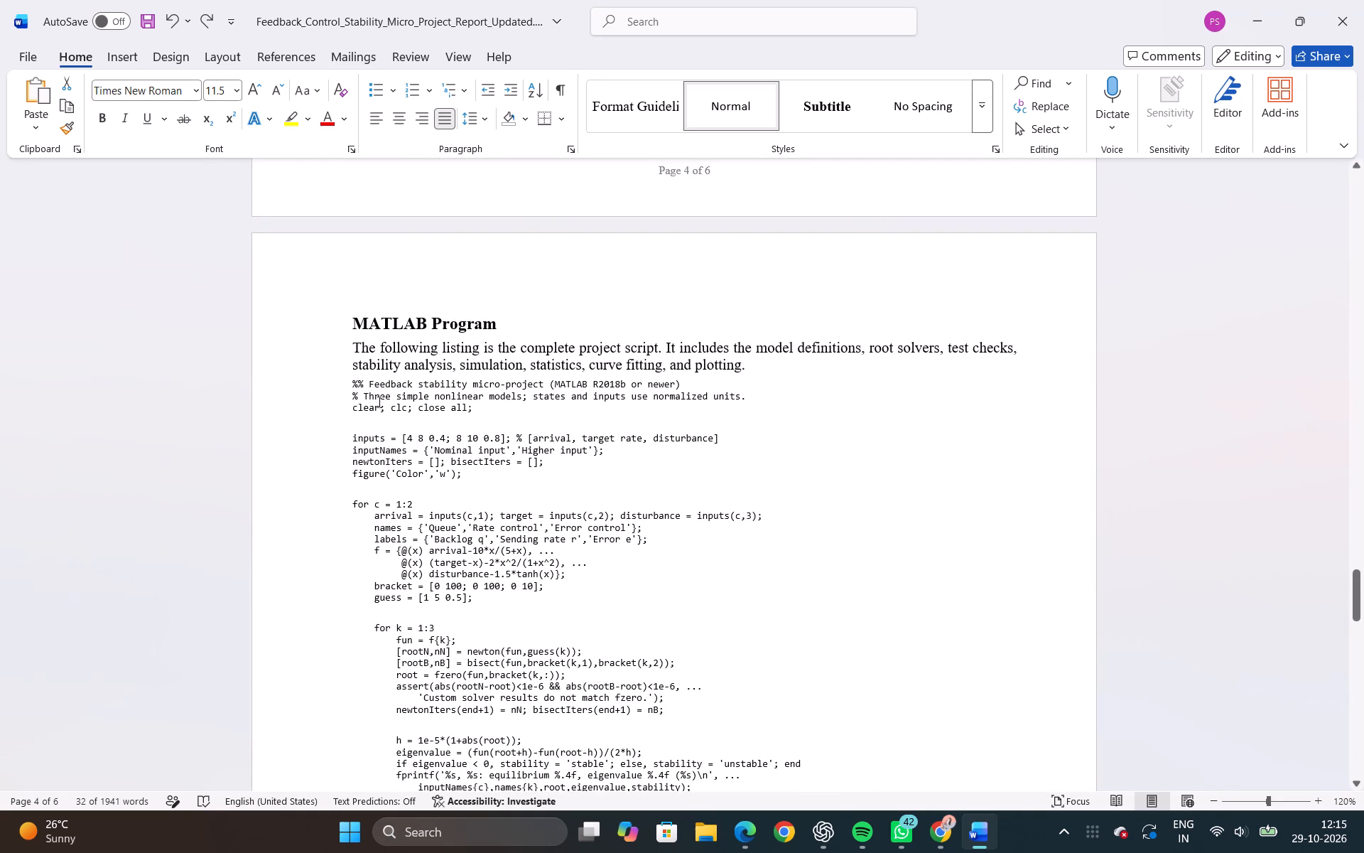
Reduce the font size of the "MATLAB Program" heading to 11.
{"action": "left_click_drag", "start_coordinate": [352, 385], "coordinate": [486, 495]}
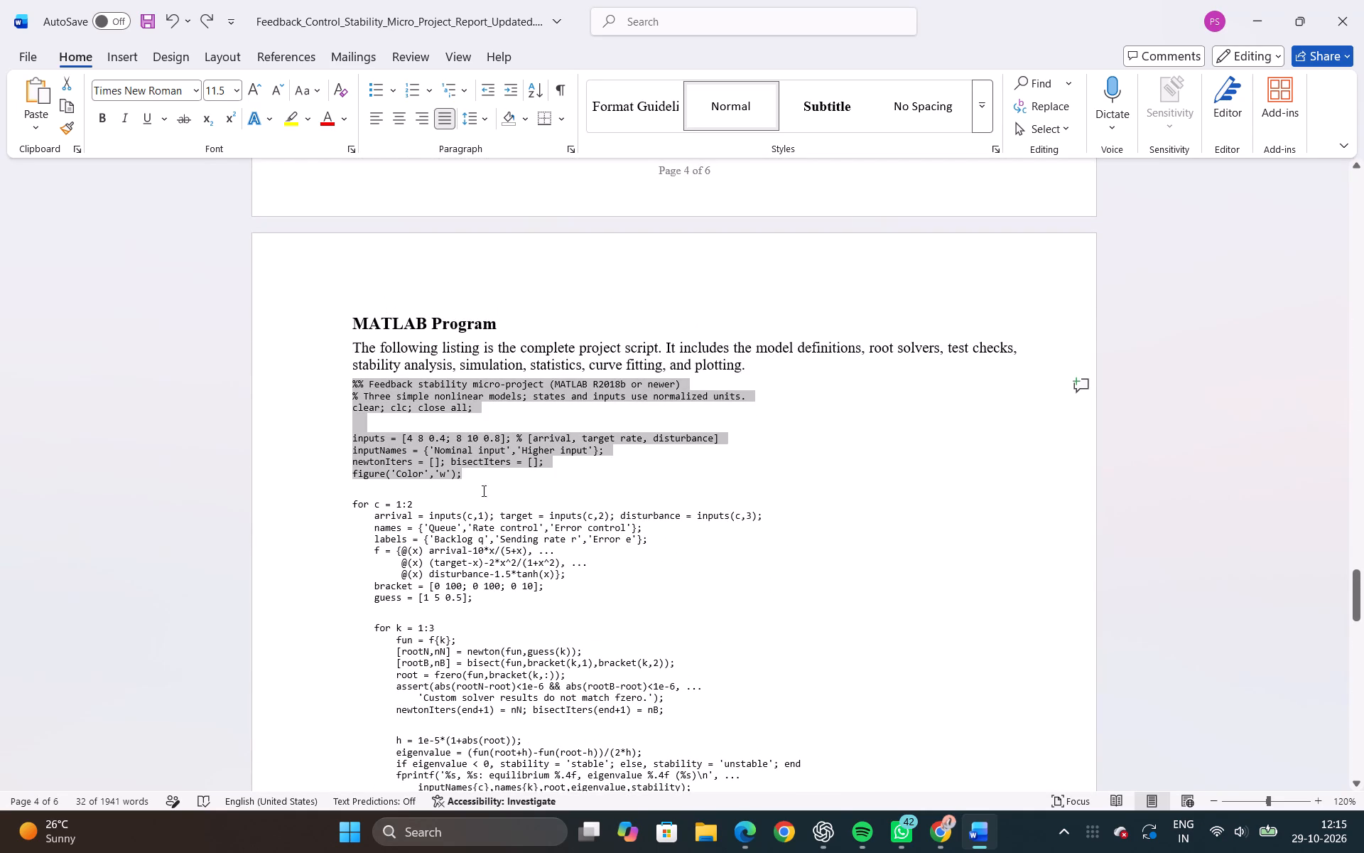
{"action": "left_click_drag", "start_coordinate": [486, 495], "coordinate": [582, 717]}
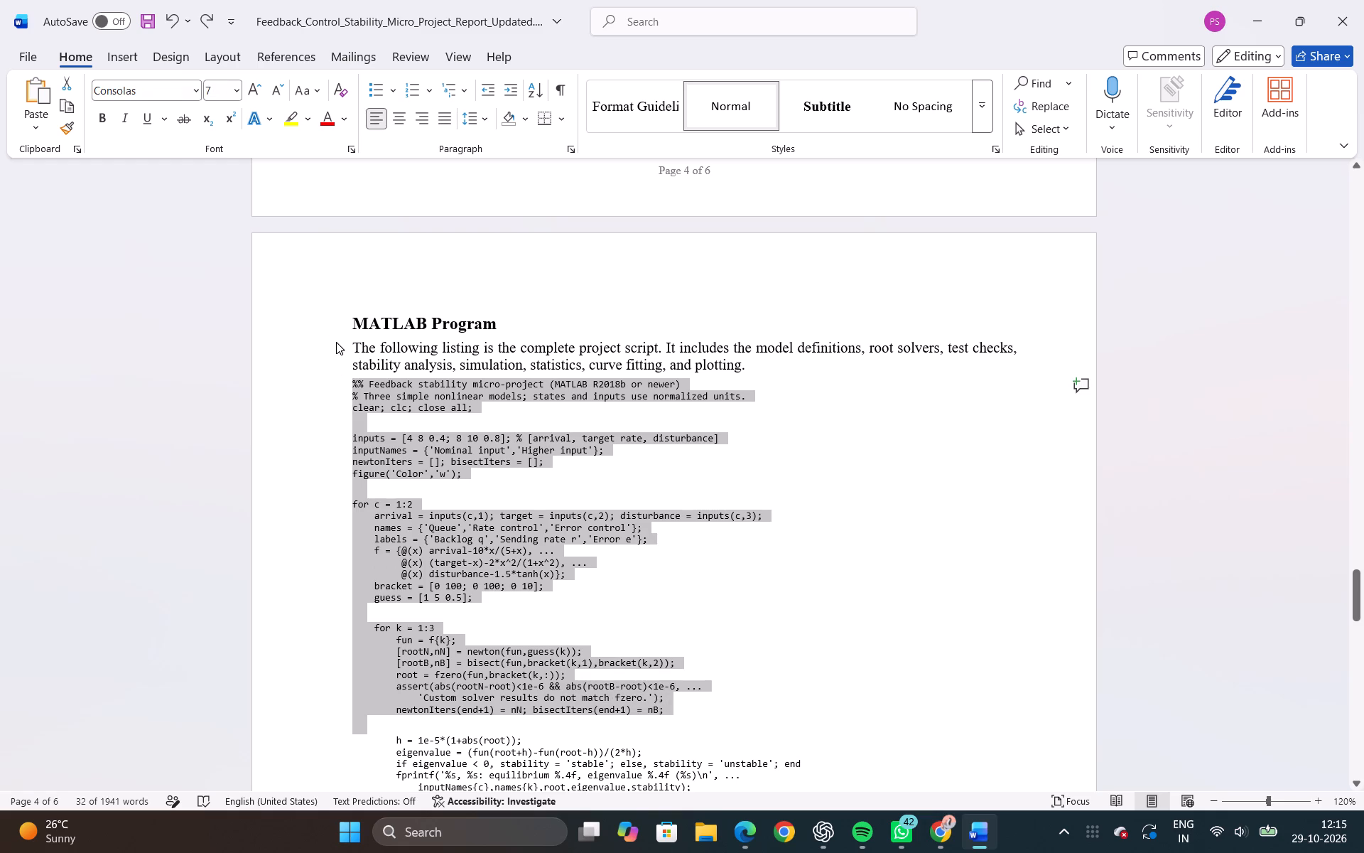
{"action": "left_click", "coordinate": [499, 324]}
{"action": "left_click_drag", "start_coordinate": [499, 324], "coordinate": [389, 316]}
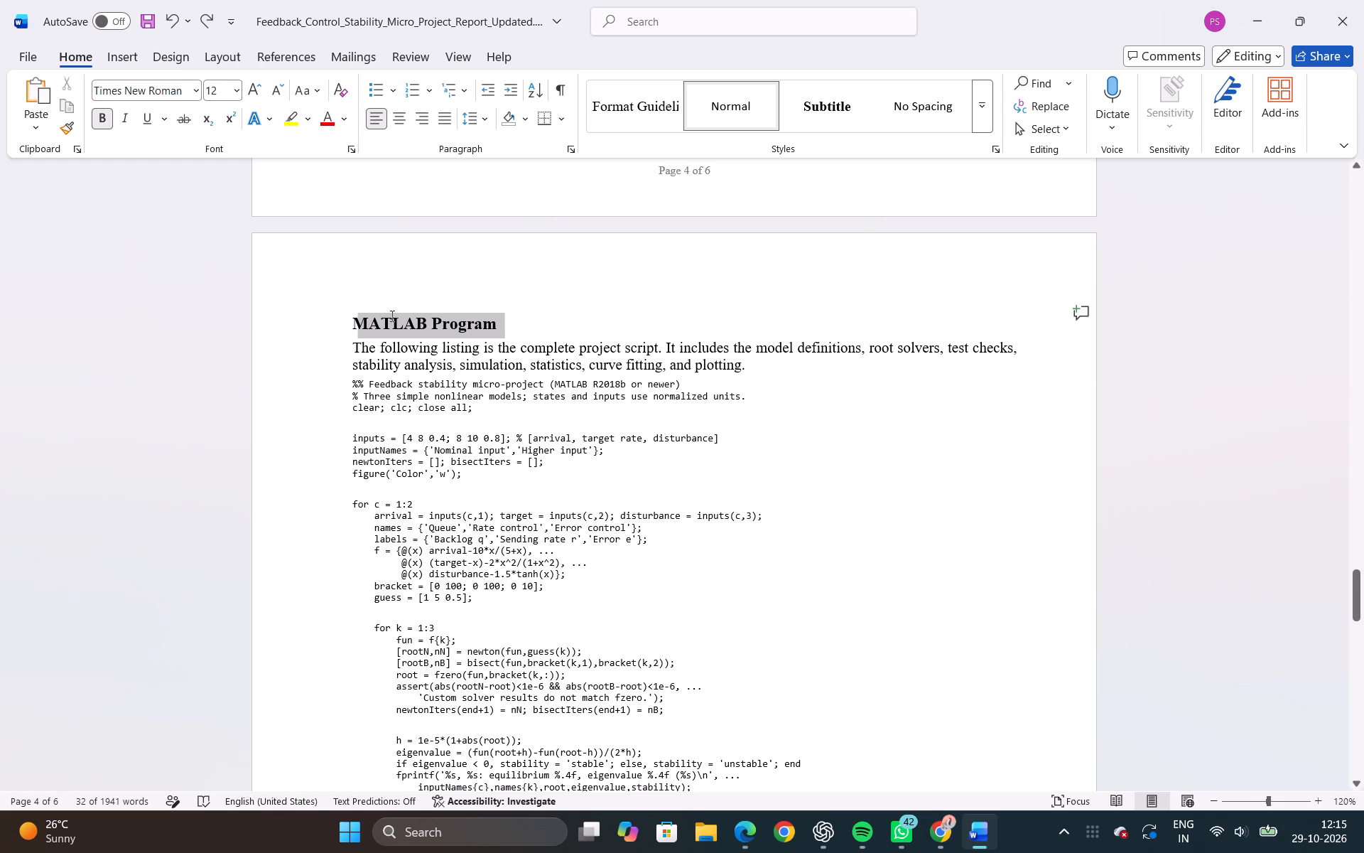
{"action": "left_click_drag", "start_coordinate": [389, 316], "coordinate": [350, 314]}
{"action": "left_click", "coordinate": [275, 85]}
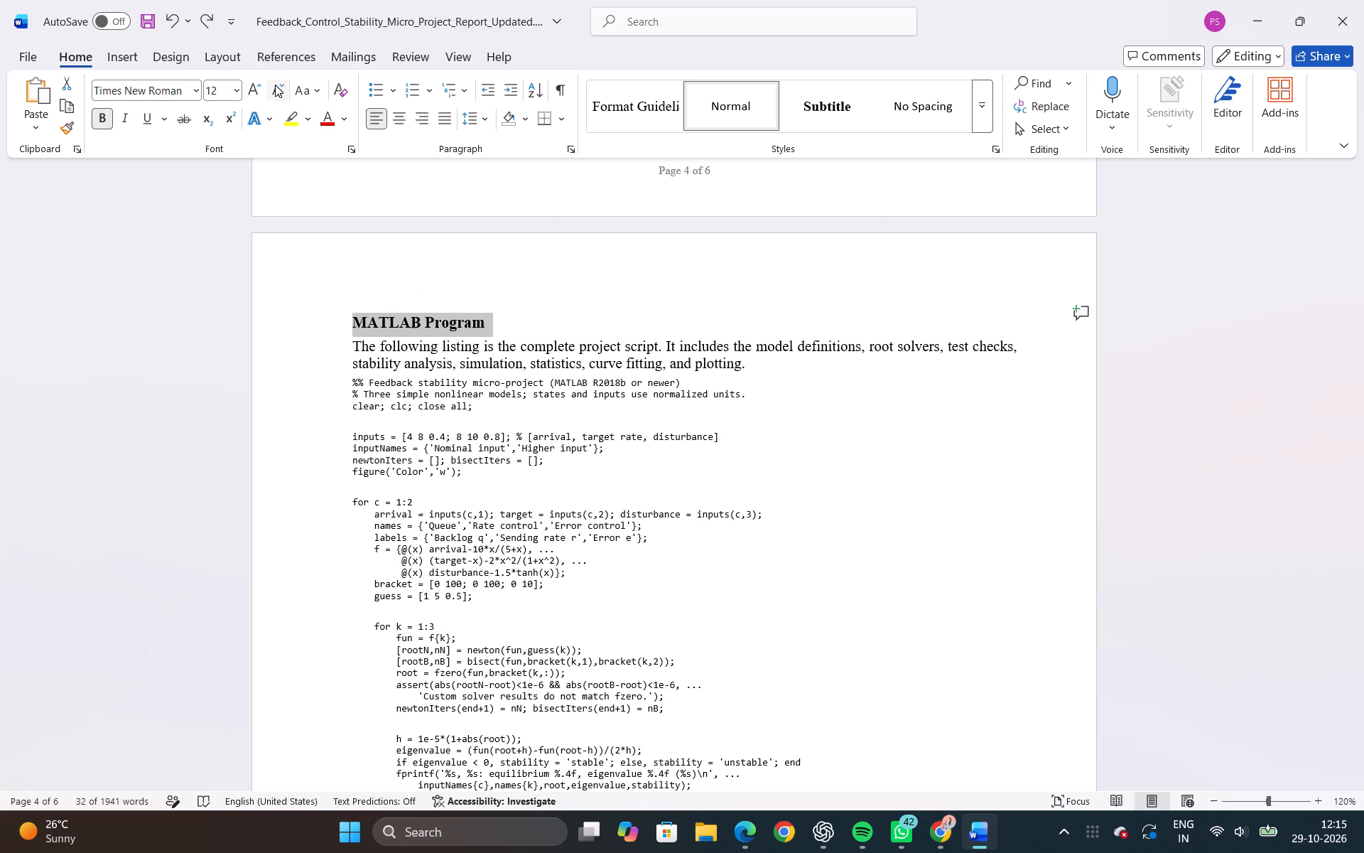
Reduce the font size of the introductory paragraph under the "MATLAB Program" heading by one increment and check the end of the listing.
{"action": "left_click_drag", "start_coordinate": [752, 366], "coordinate": [360, 331]}
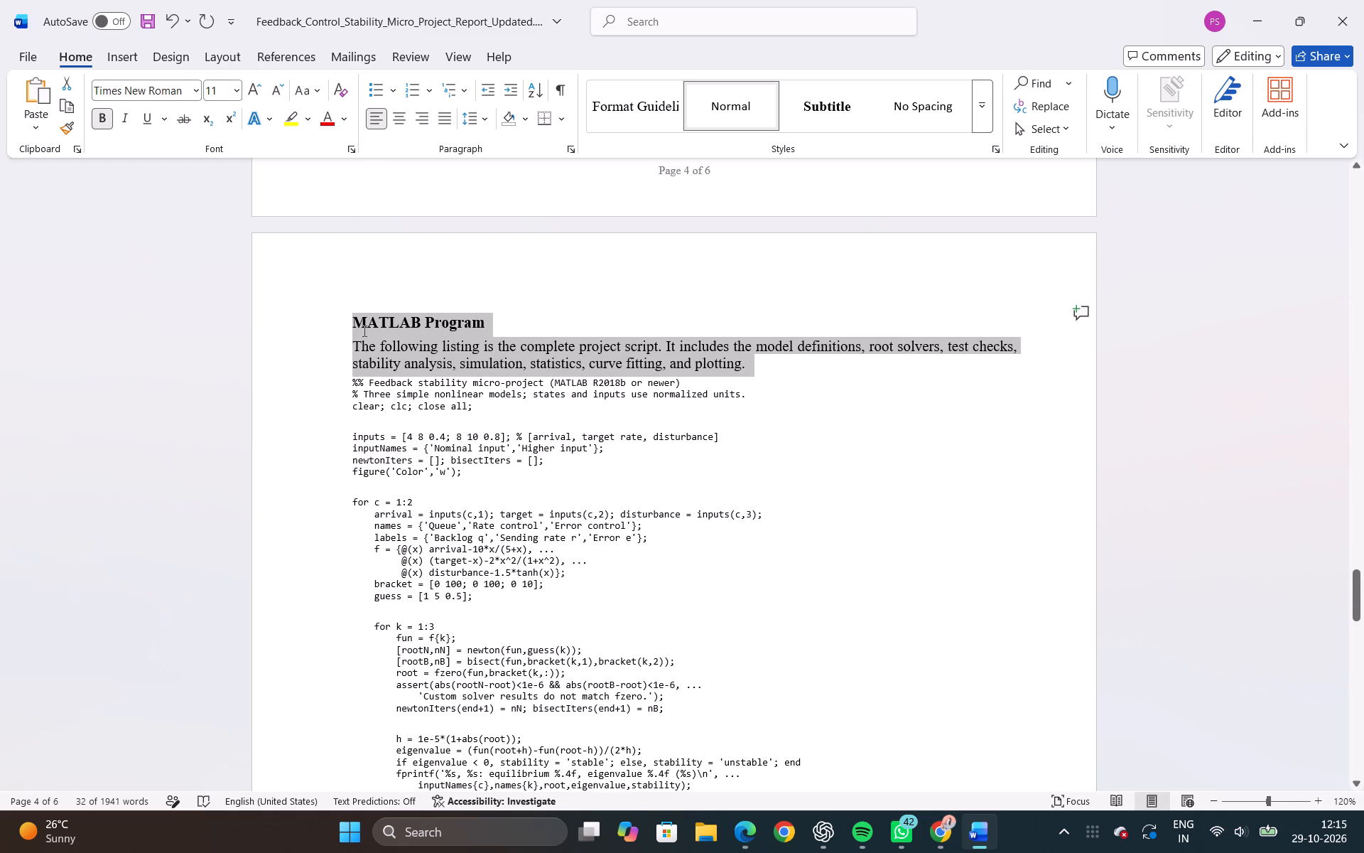
{"action": "left_click_drag", "start_coordinate": [360, 331], "coordinate": [354, 338]}
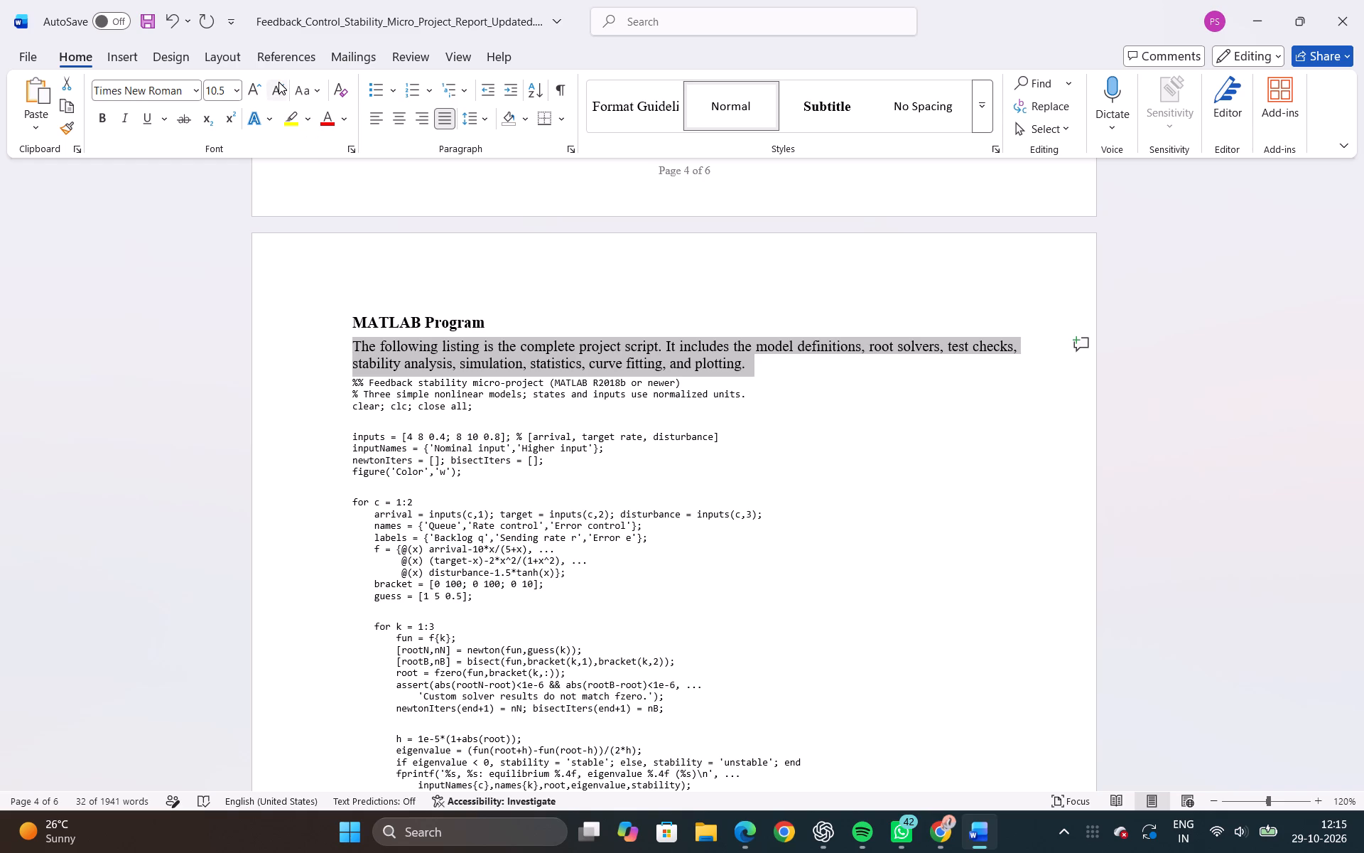
{"action": "left_click", "coordinate": [278, 82]}
{"action": "left_click", "coordinate": [667, 553]}
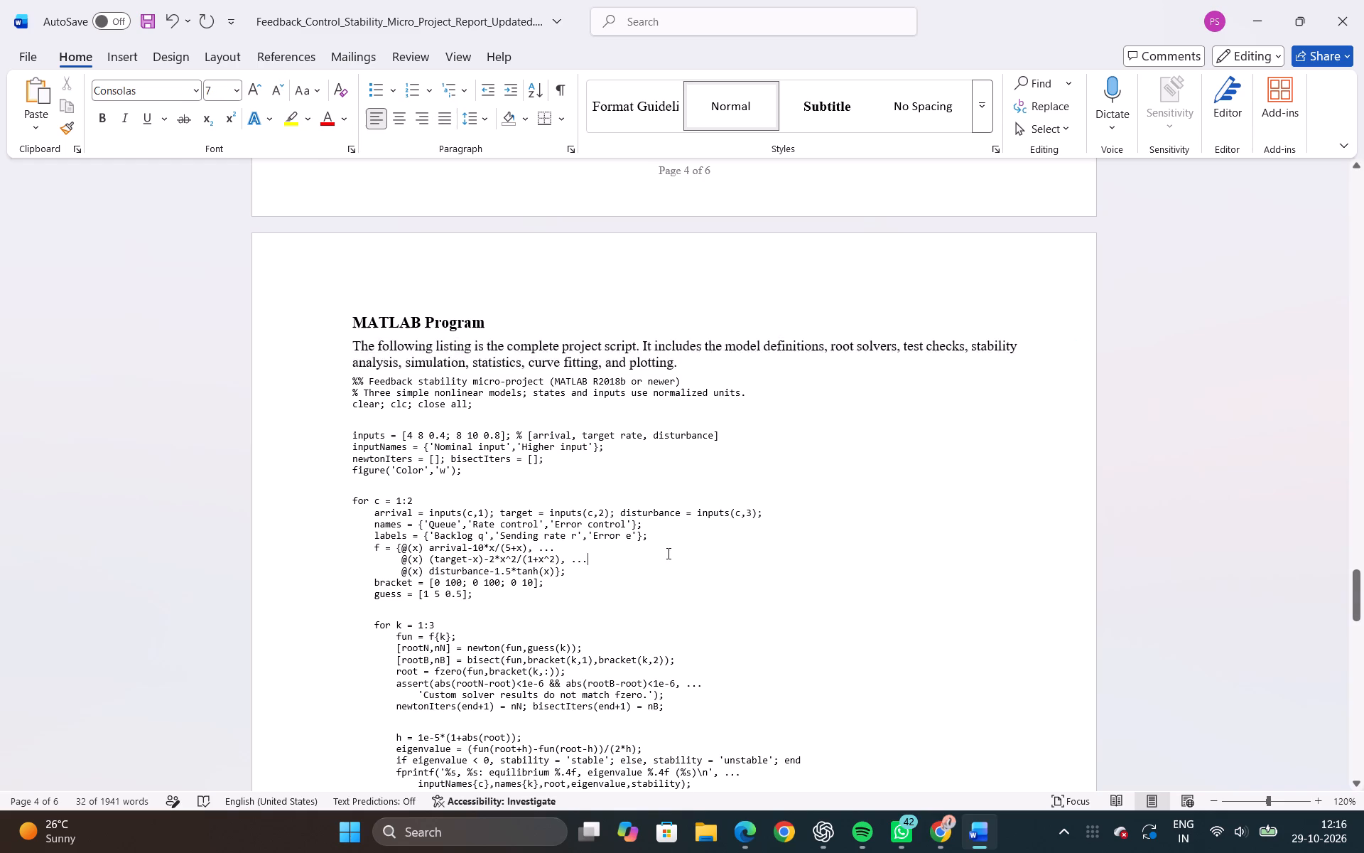
{"action": "scroll", "coordinate": [667, 553], "scroll_direction": "down", "scroll_amount": 4}
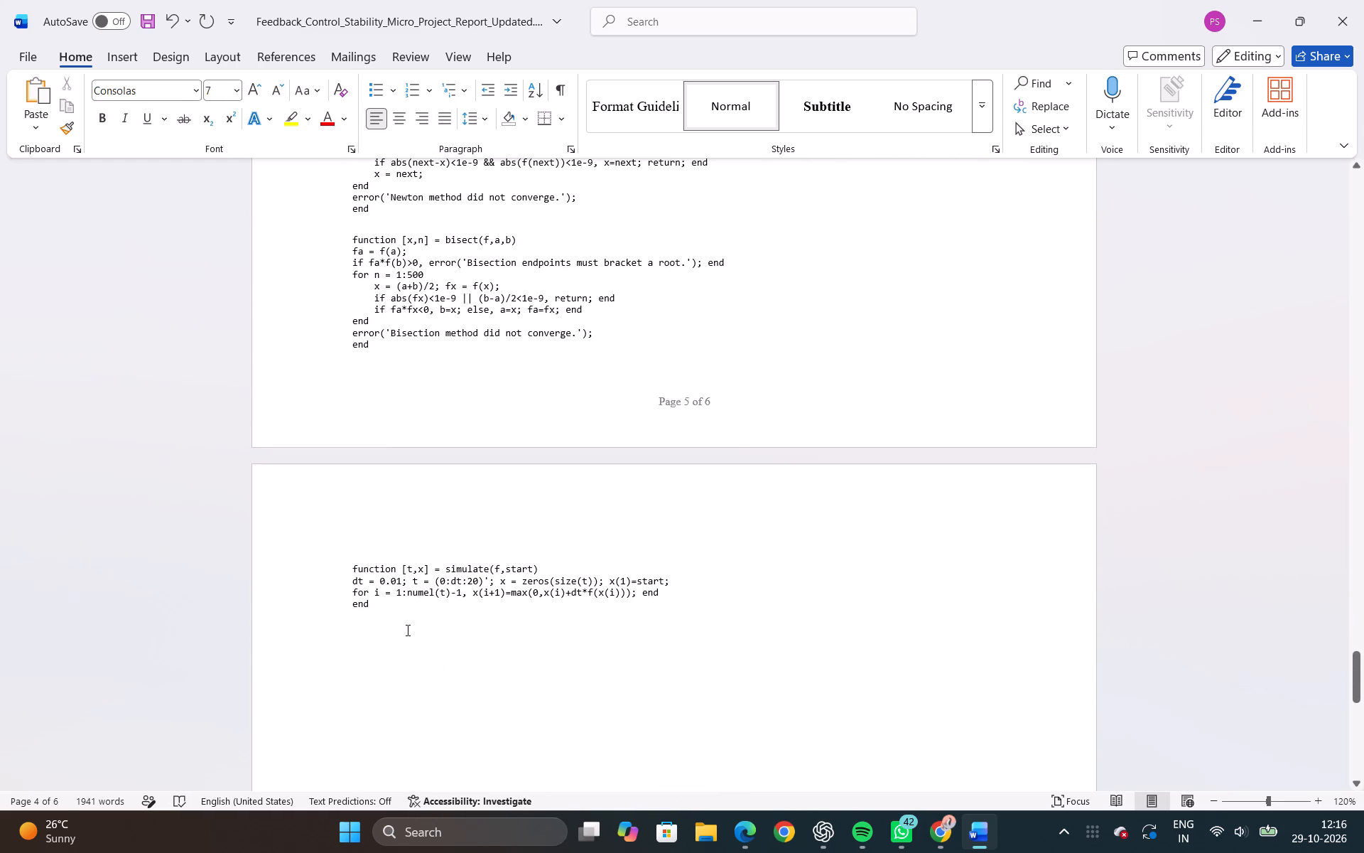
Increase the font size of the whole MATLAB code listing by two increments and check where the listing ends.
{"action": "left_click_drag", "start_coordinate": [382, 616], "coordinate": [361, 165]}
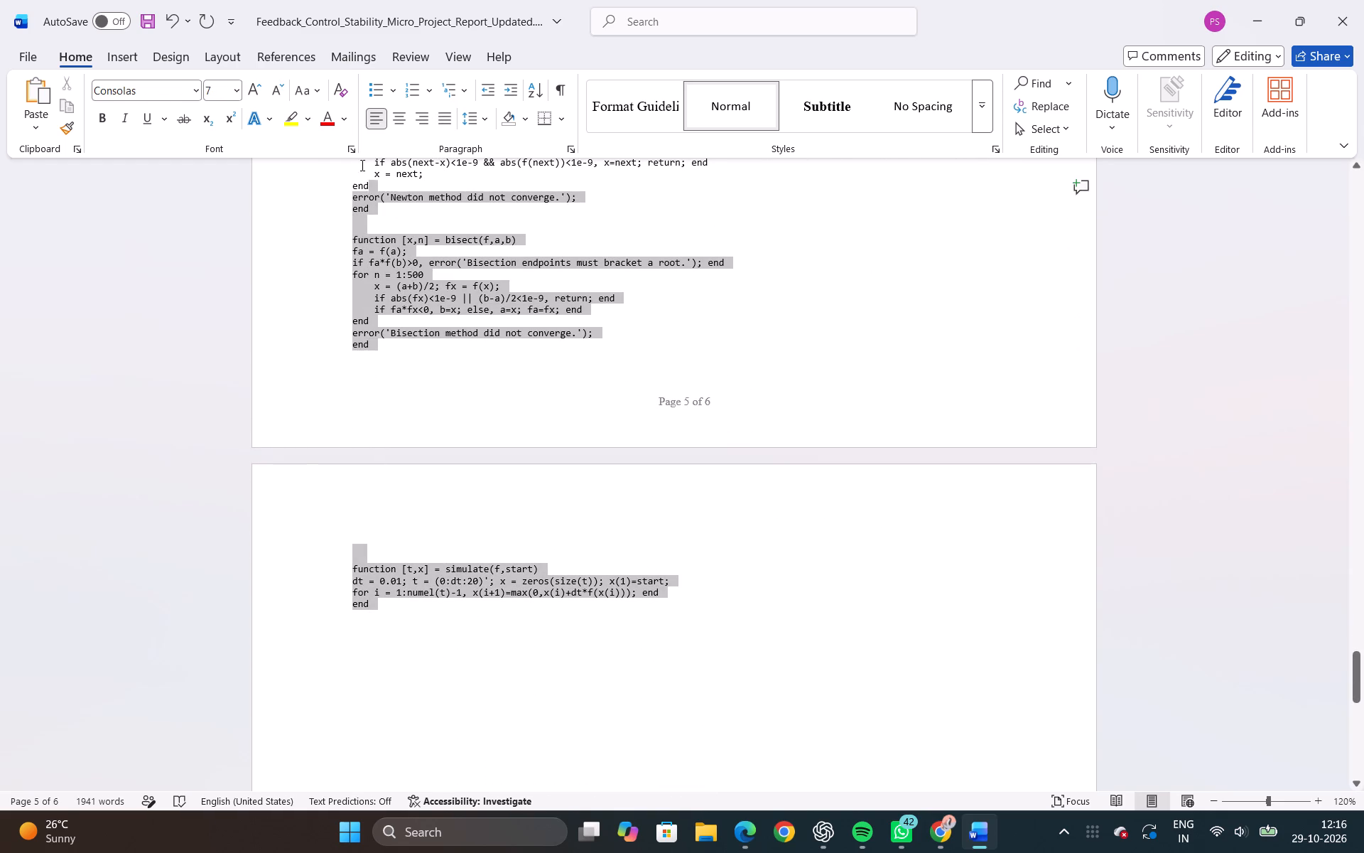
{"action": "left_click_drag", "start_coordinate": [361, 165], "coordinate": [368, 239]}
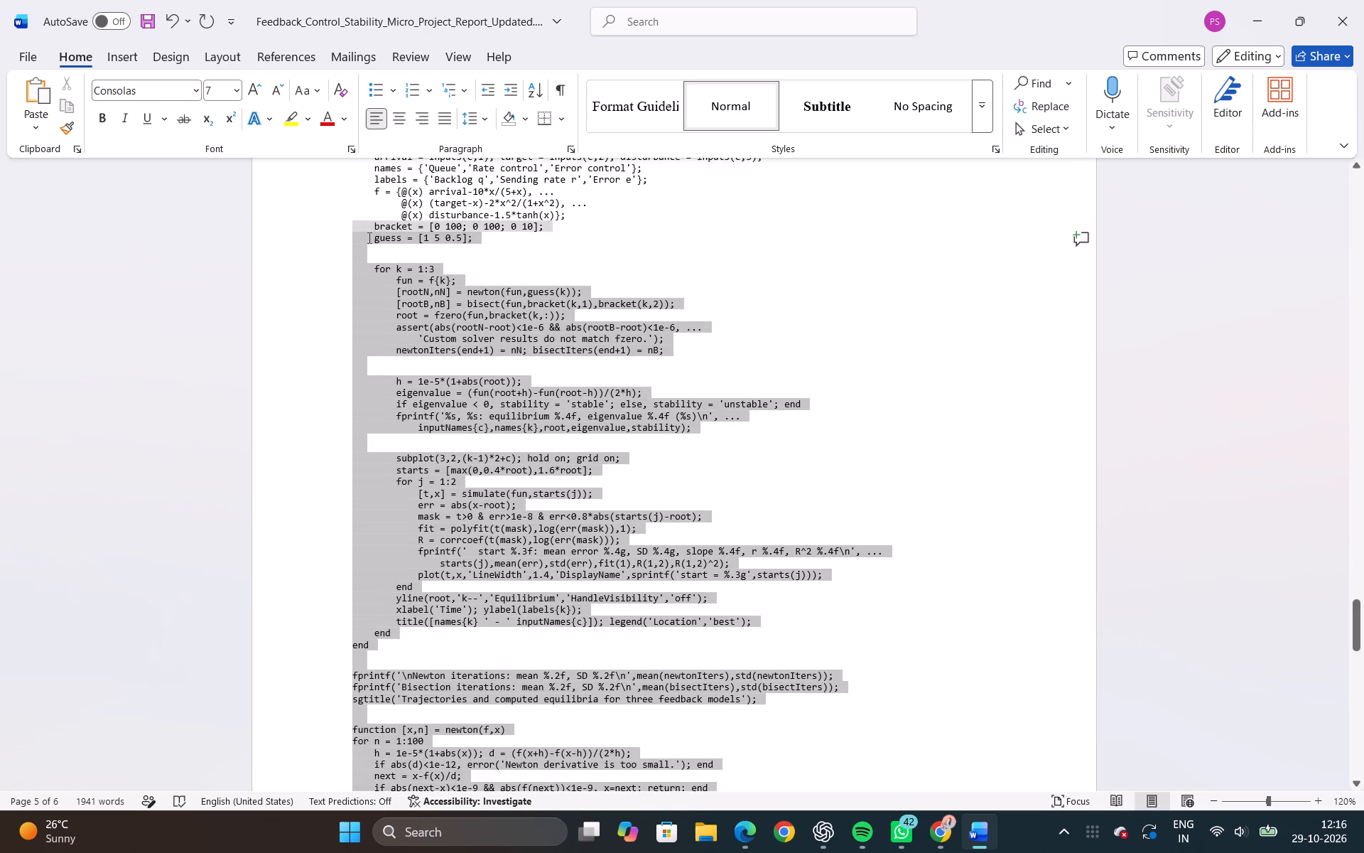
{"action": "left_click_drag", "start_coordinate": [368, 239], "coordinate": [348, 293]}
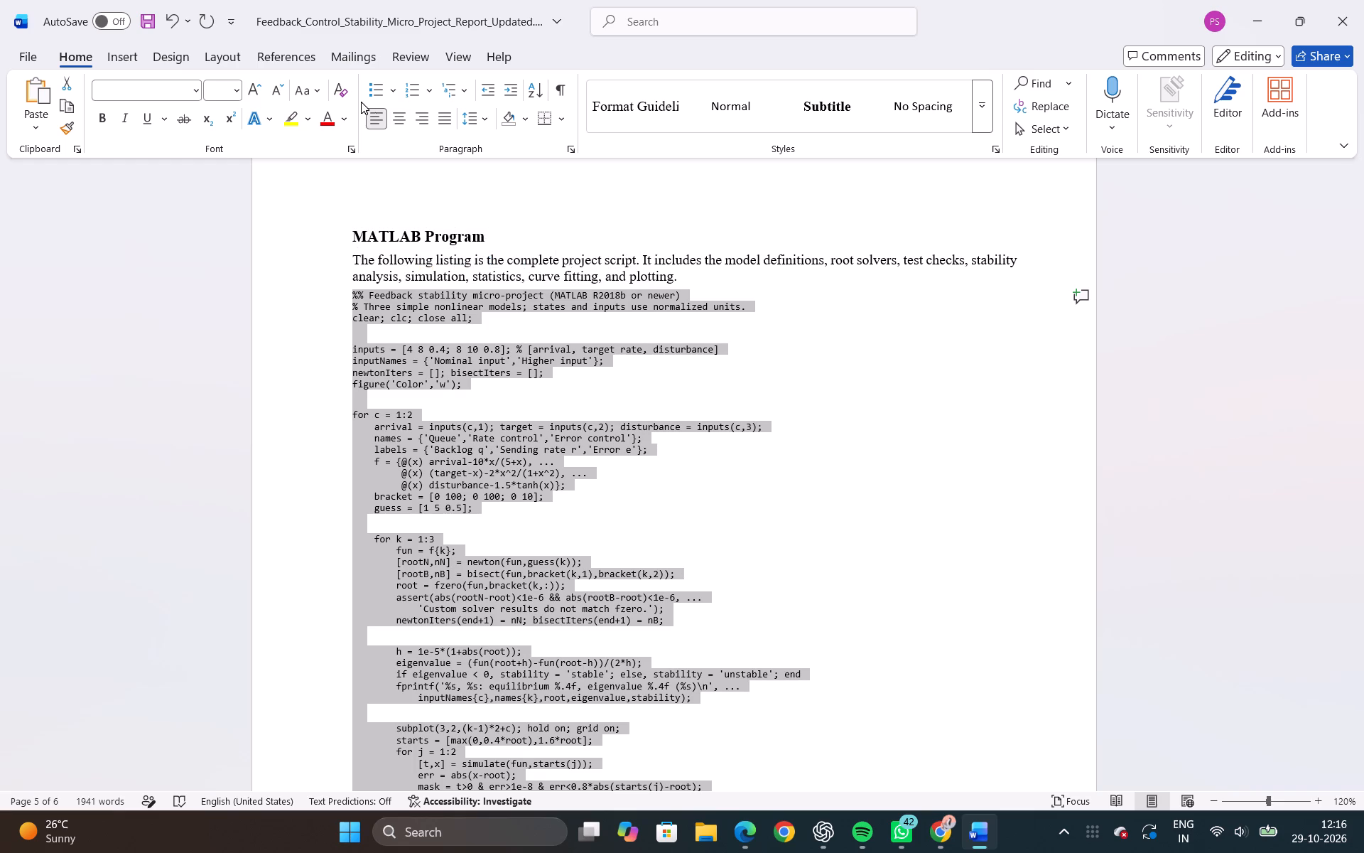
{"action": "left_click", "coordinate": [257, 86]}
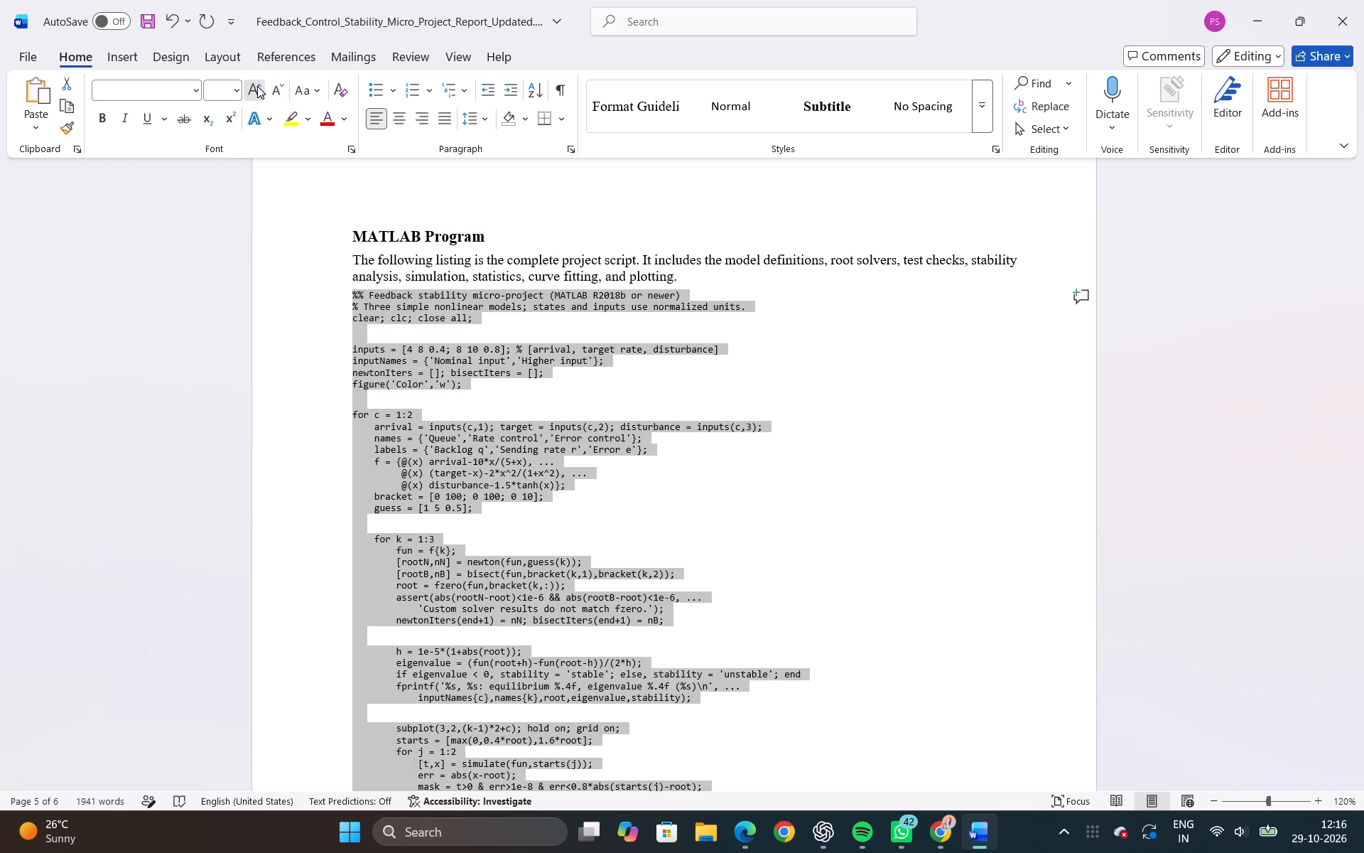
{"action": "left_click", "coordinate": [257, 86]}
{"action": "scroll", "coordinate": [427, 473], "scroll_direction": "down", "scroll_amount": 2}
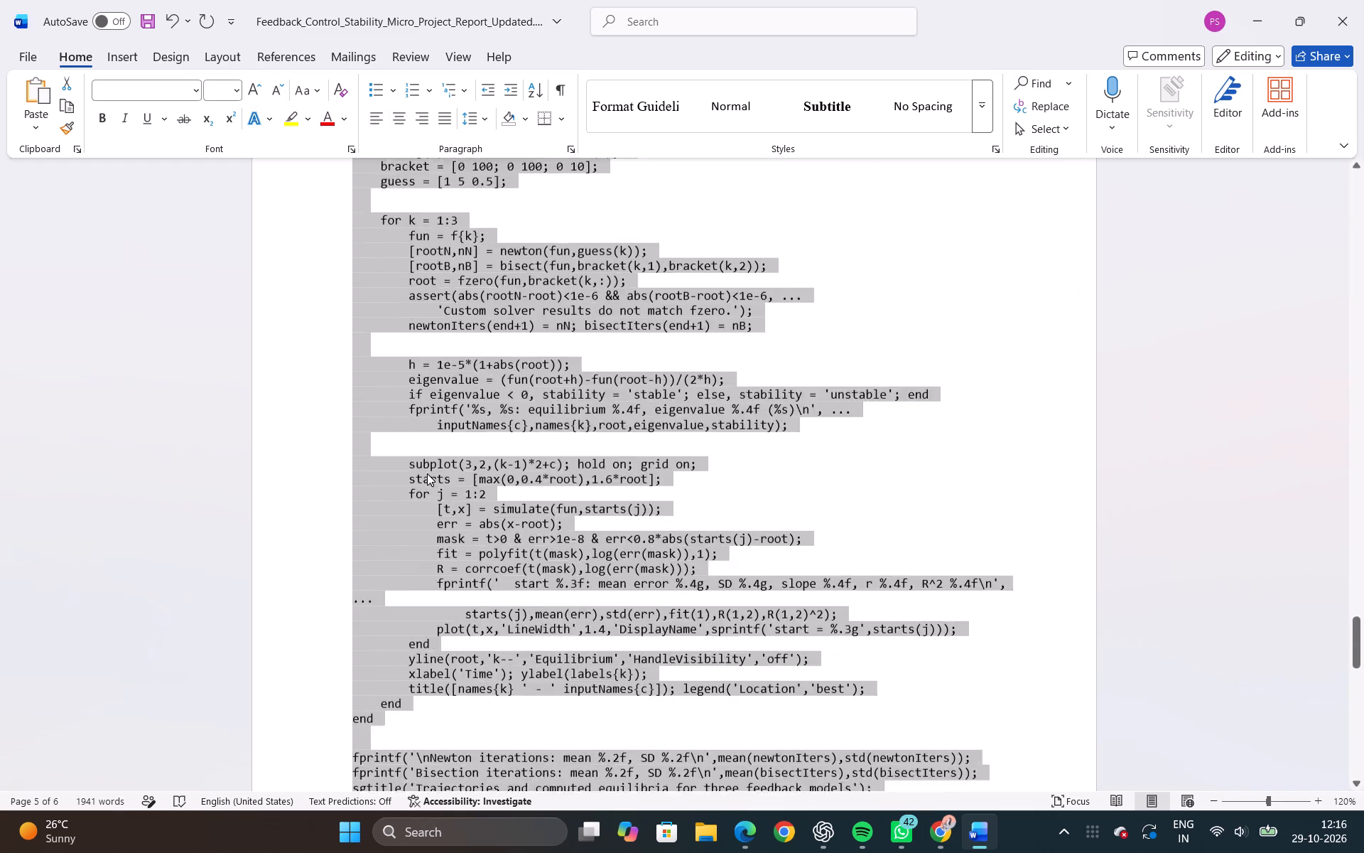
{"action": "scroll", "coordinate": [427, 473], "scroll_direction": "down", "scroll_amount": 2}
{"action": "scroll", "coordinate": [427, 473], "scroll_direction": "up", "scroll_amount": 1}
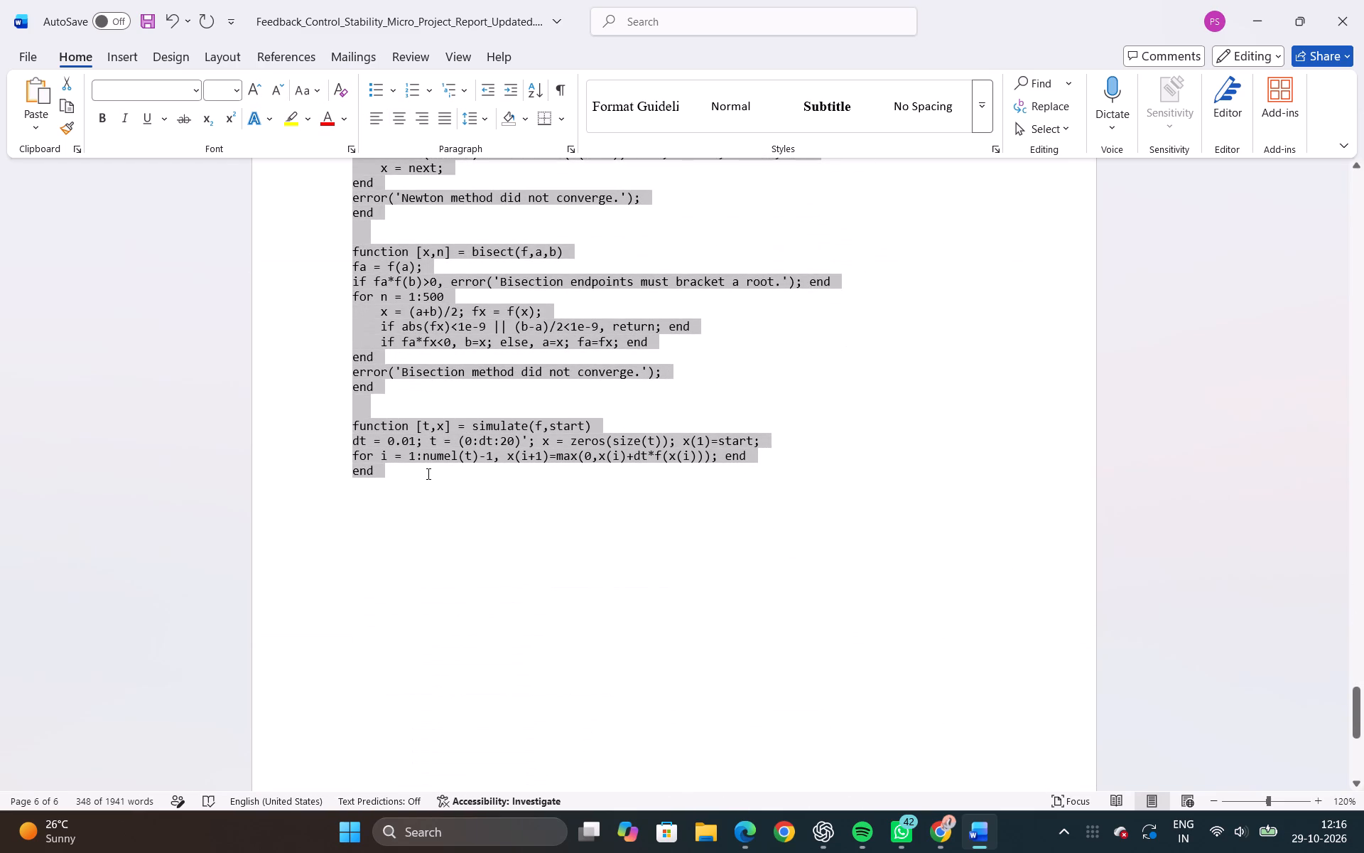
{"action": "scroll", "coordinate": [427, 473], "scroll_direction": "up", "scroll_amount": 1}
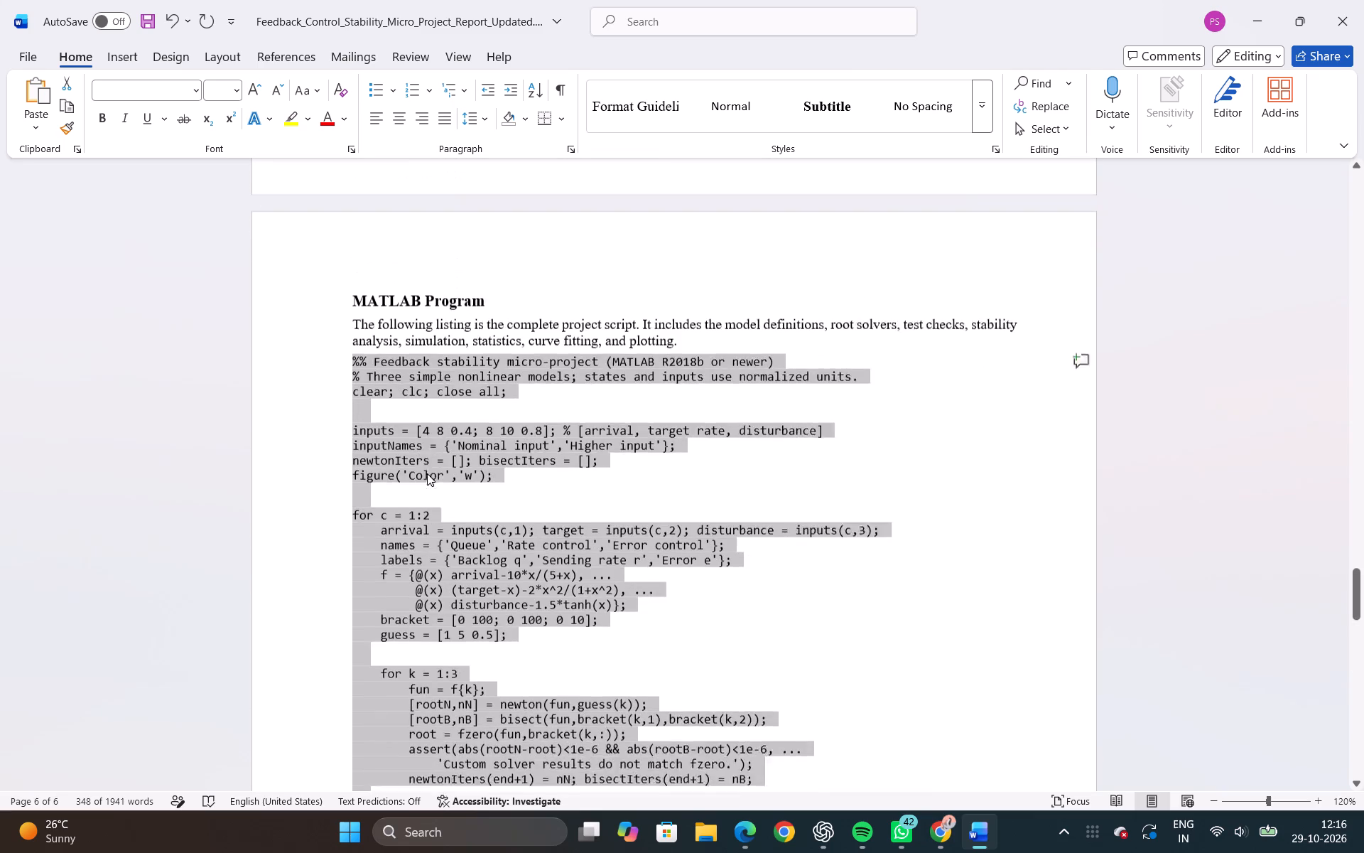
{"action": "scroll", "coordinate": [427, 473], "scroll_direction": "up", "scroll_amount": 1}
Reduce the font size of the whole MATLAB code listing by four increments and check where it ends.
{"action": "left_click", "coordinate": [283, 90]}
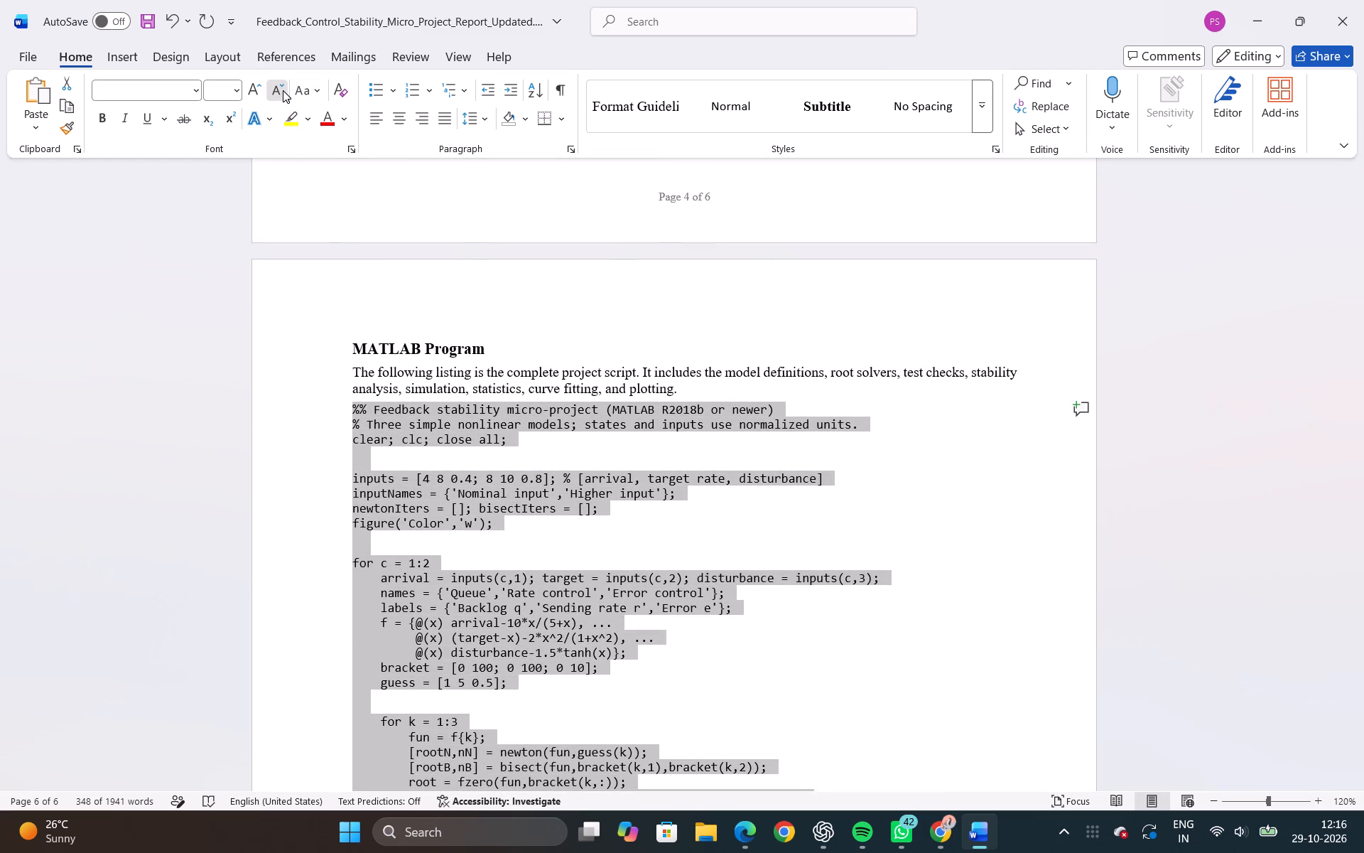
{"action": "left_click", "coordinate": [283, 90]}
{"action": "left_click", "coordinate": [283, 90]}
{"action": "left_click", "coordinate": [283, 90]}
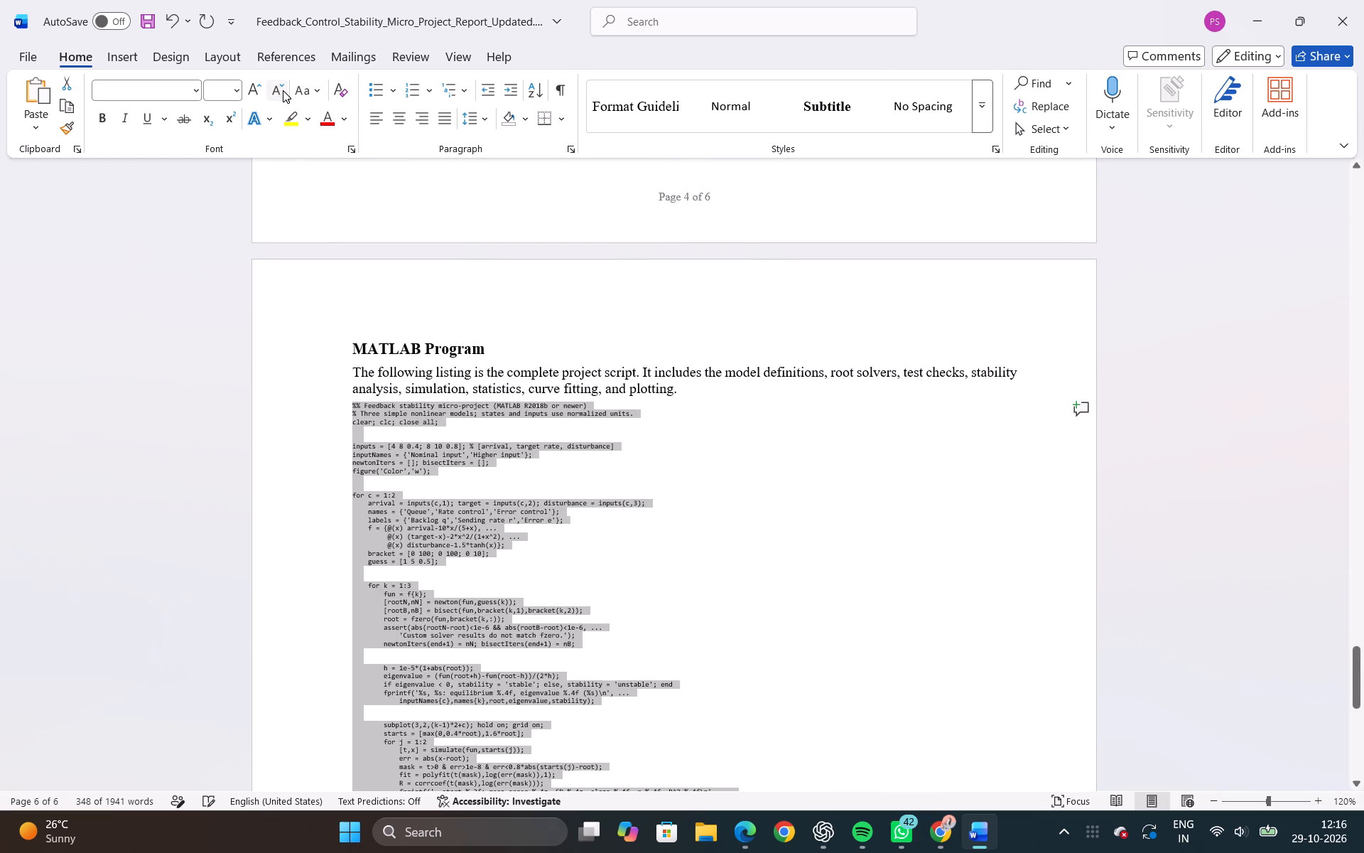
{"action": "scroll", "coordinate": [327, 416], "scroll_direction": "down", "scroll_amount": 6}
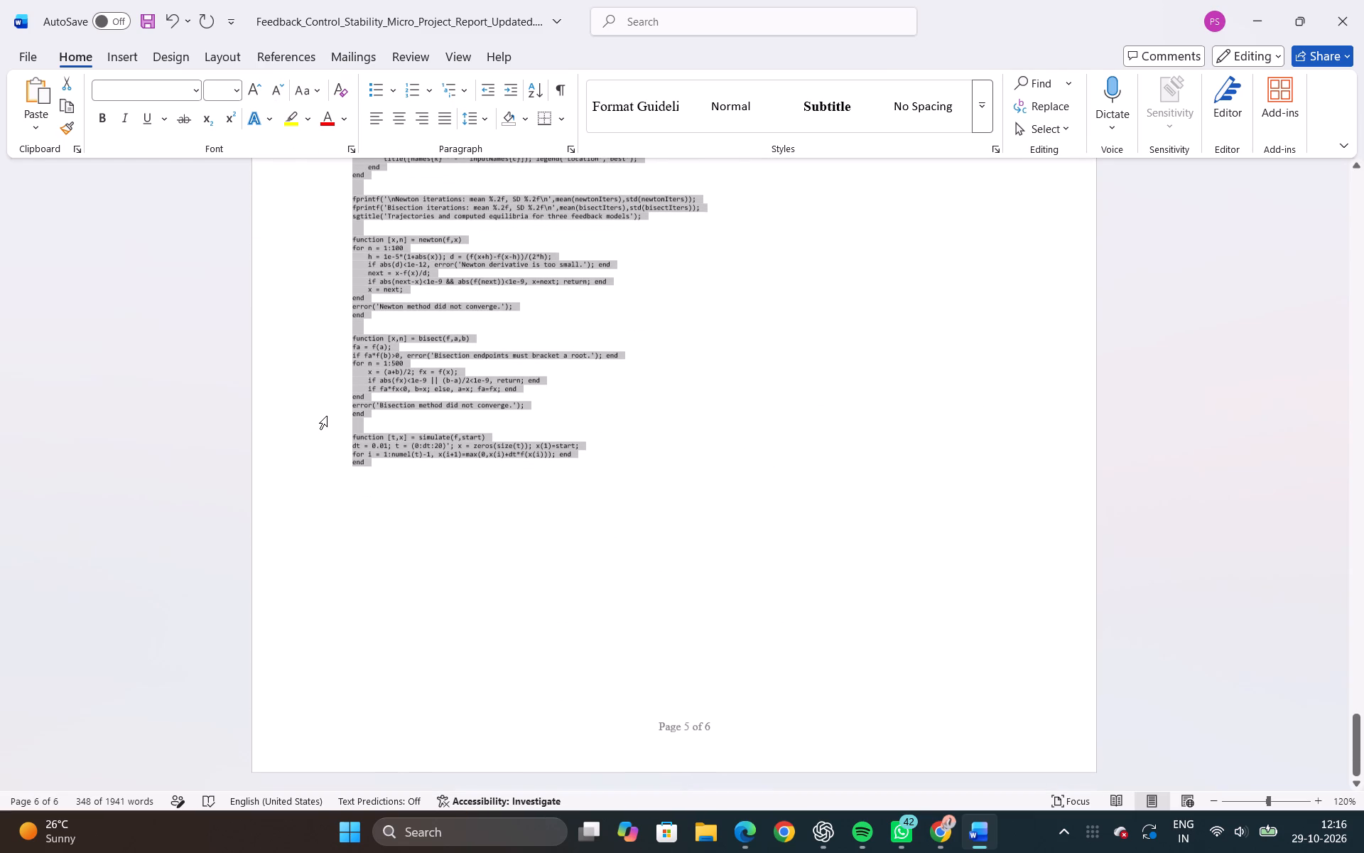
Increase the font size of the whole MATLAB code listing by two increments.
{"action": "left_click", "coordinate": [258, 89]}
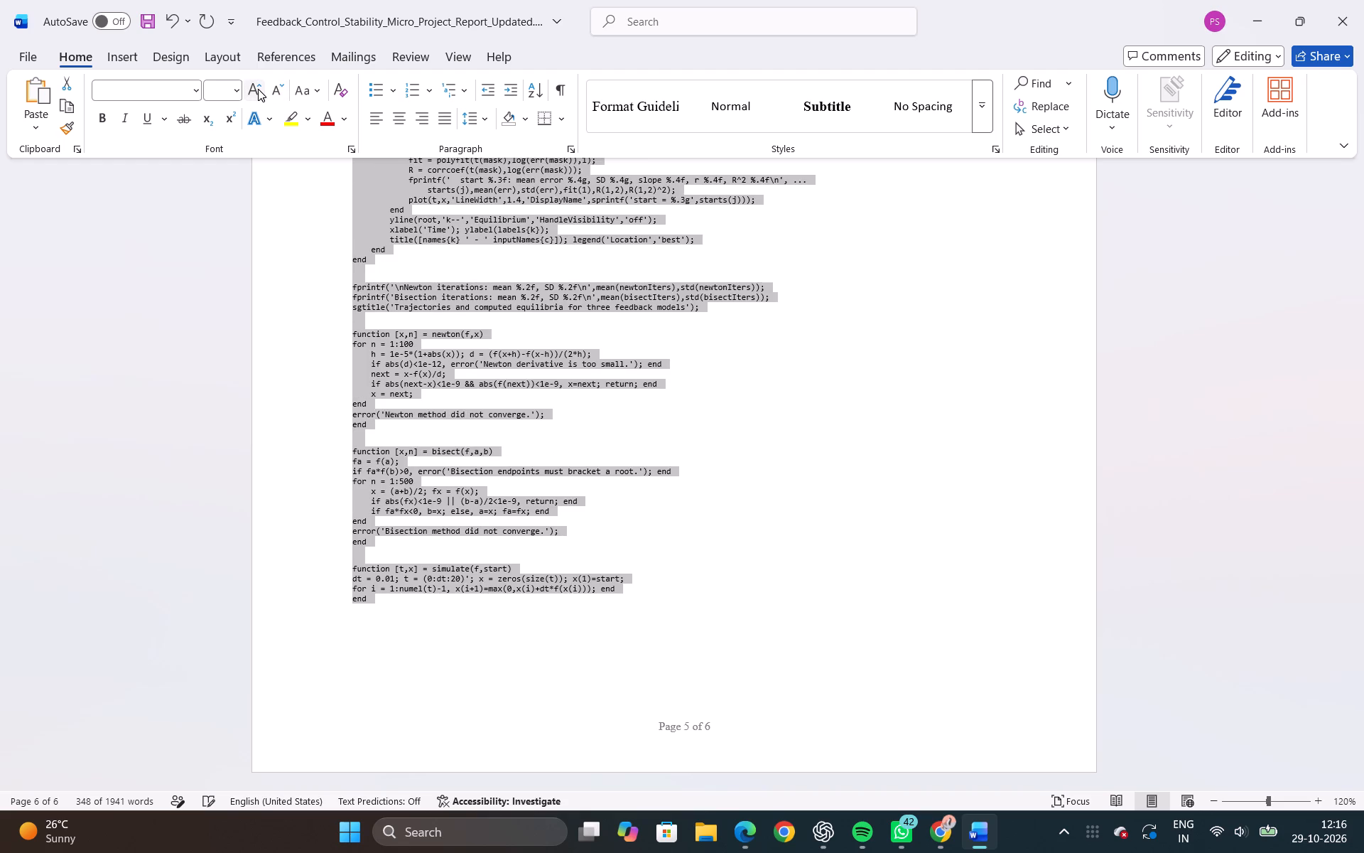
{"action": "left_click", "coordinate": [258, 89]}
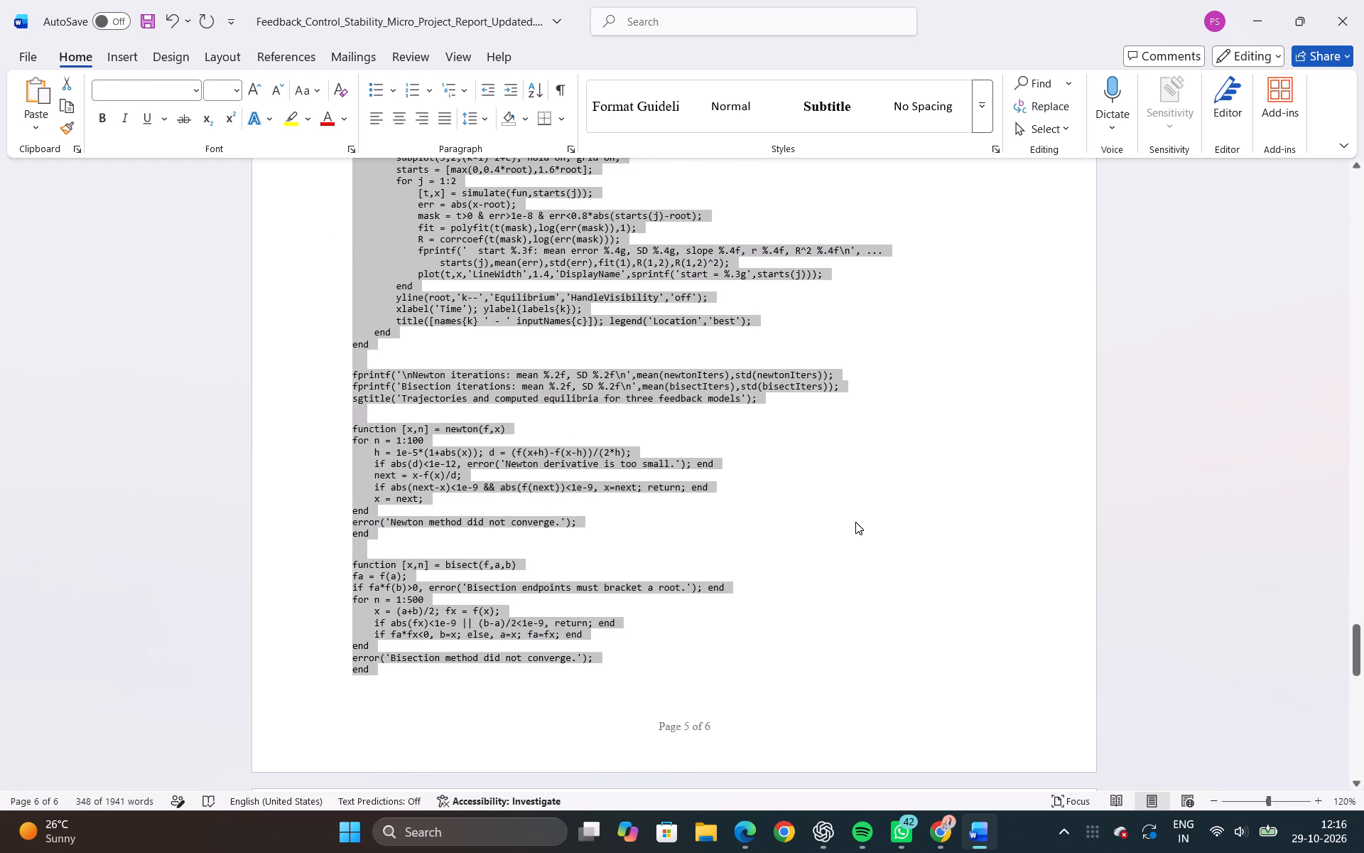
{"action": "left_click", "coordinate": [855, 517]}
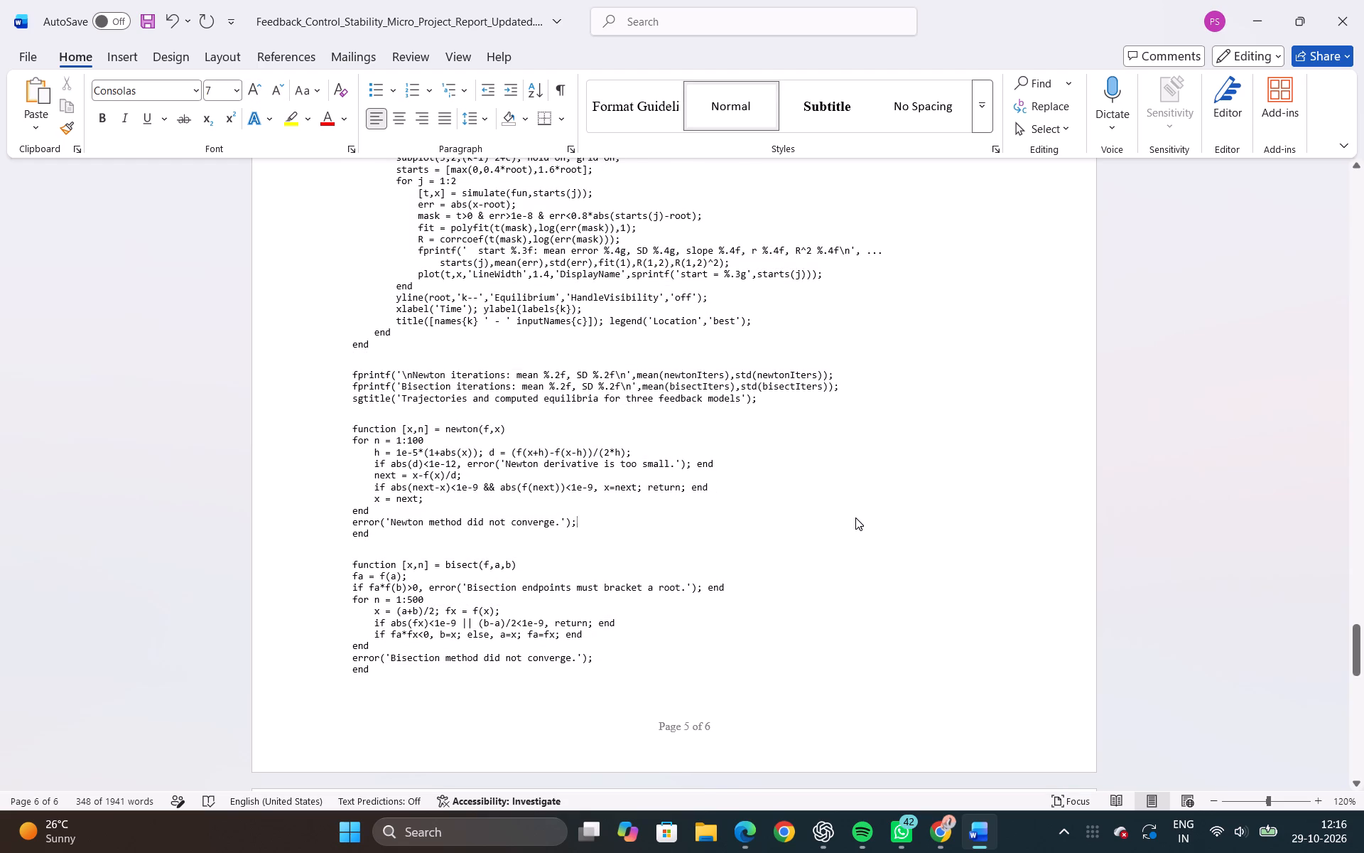
Reduce the font size of the whole MATLAB code listing by one increment, from its opening comment to the end of the simulate function.
{"action": "scroll", "coordinate": [855, 517], "scroll_direction": "up", "scroll_amount": 3}
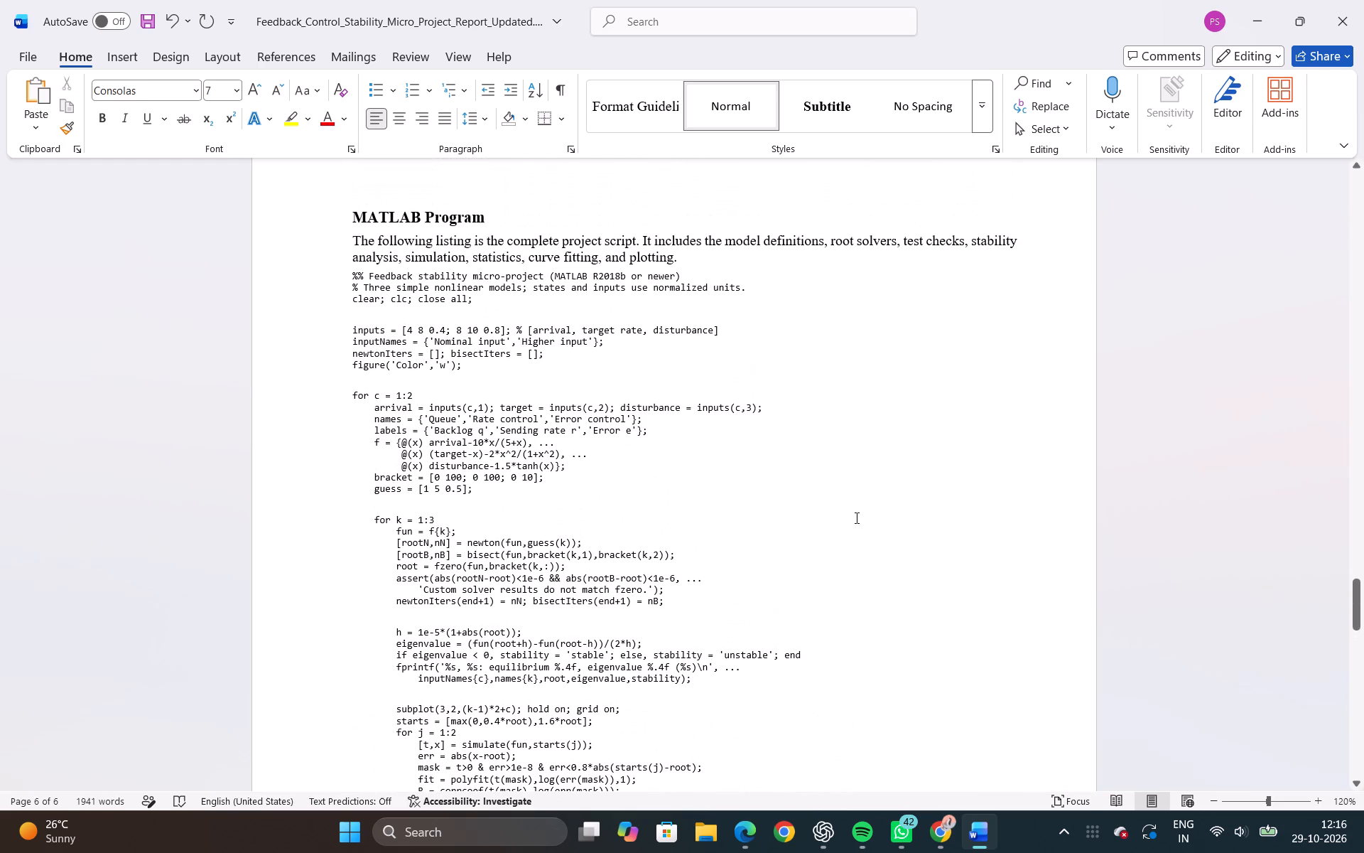
{"action": "scroll", "coordinate": [855, 517], "scroll_direction": "down", "scroll_amount": 3}
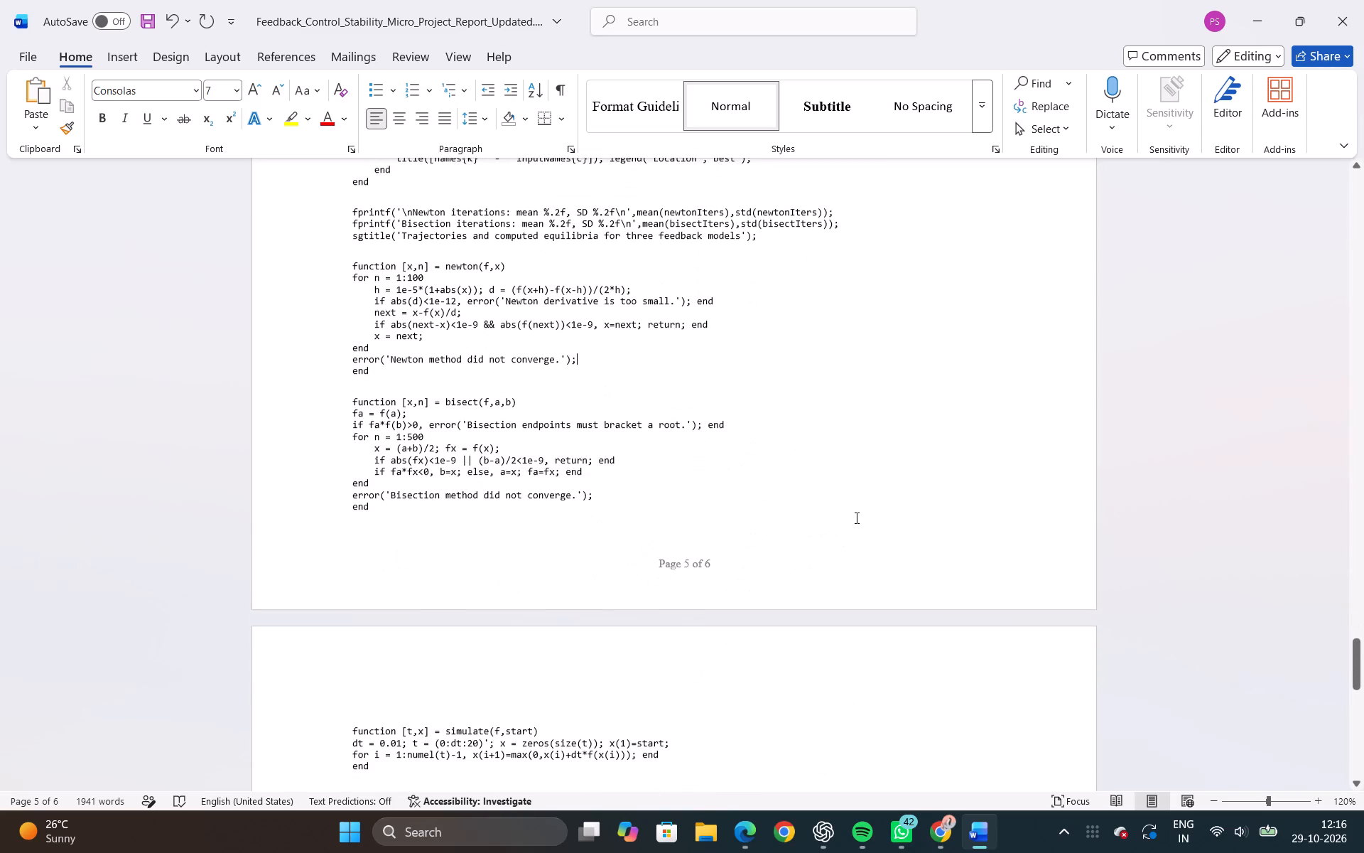
{"action": "scroll", "coordinate": [855, 517], "scroll_direction": "down", "scroll_amount": 1}
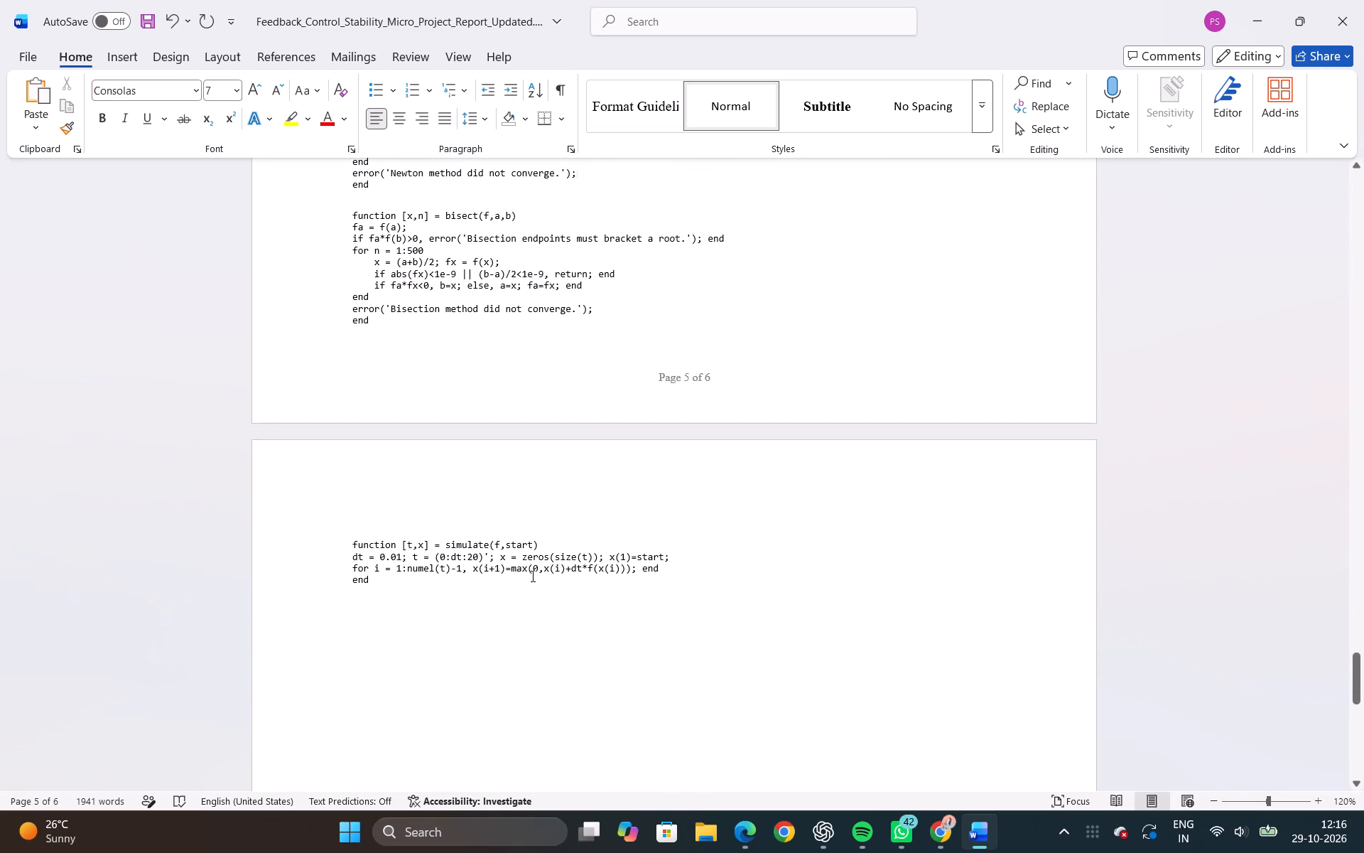
{"action": "left_click_drag", "start_coordinate": [390, 591], "coordinate": [367, 463]}
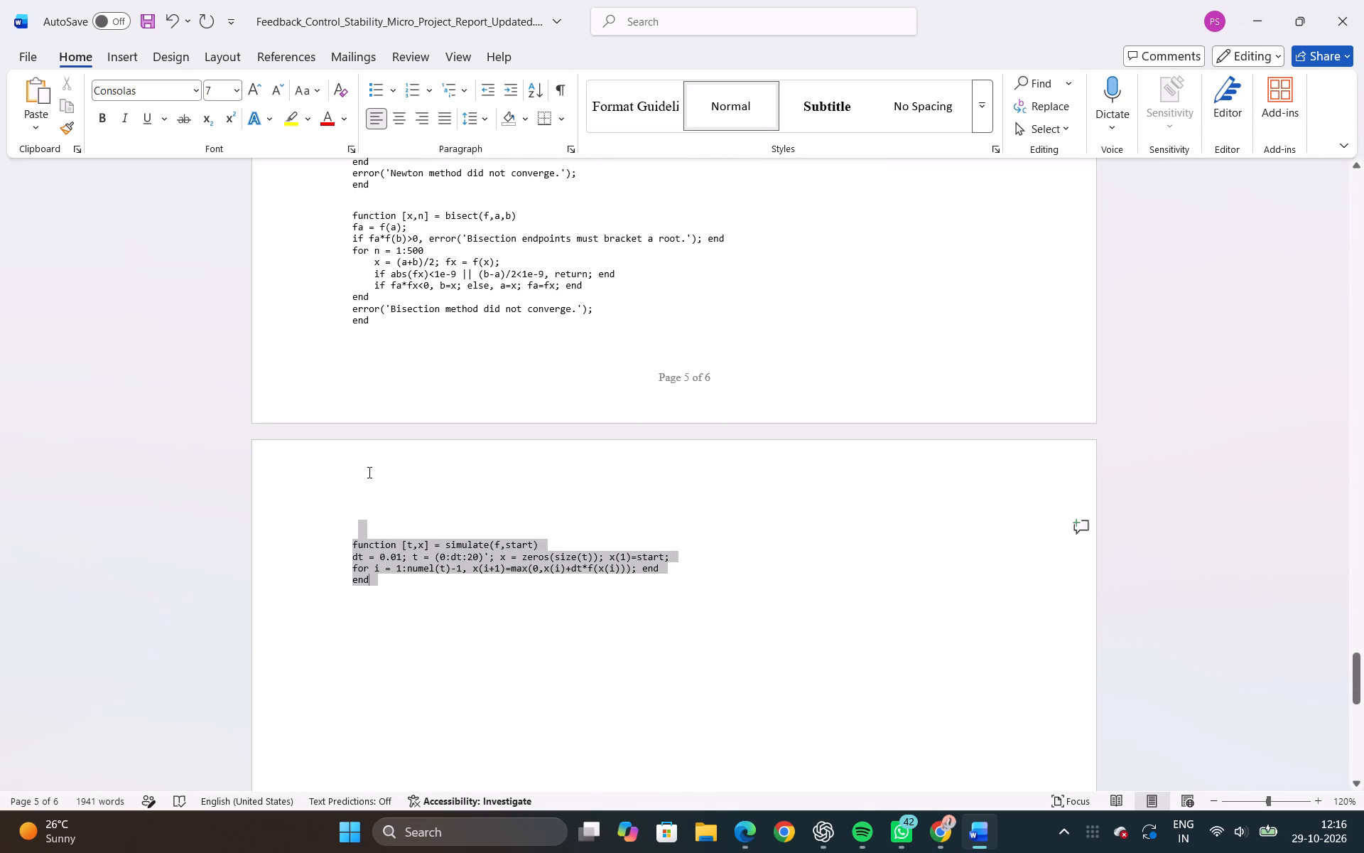
{"action": "left_click_drag", "start_coordinate": [367, 463], "coordinate": [369, 345]}
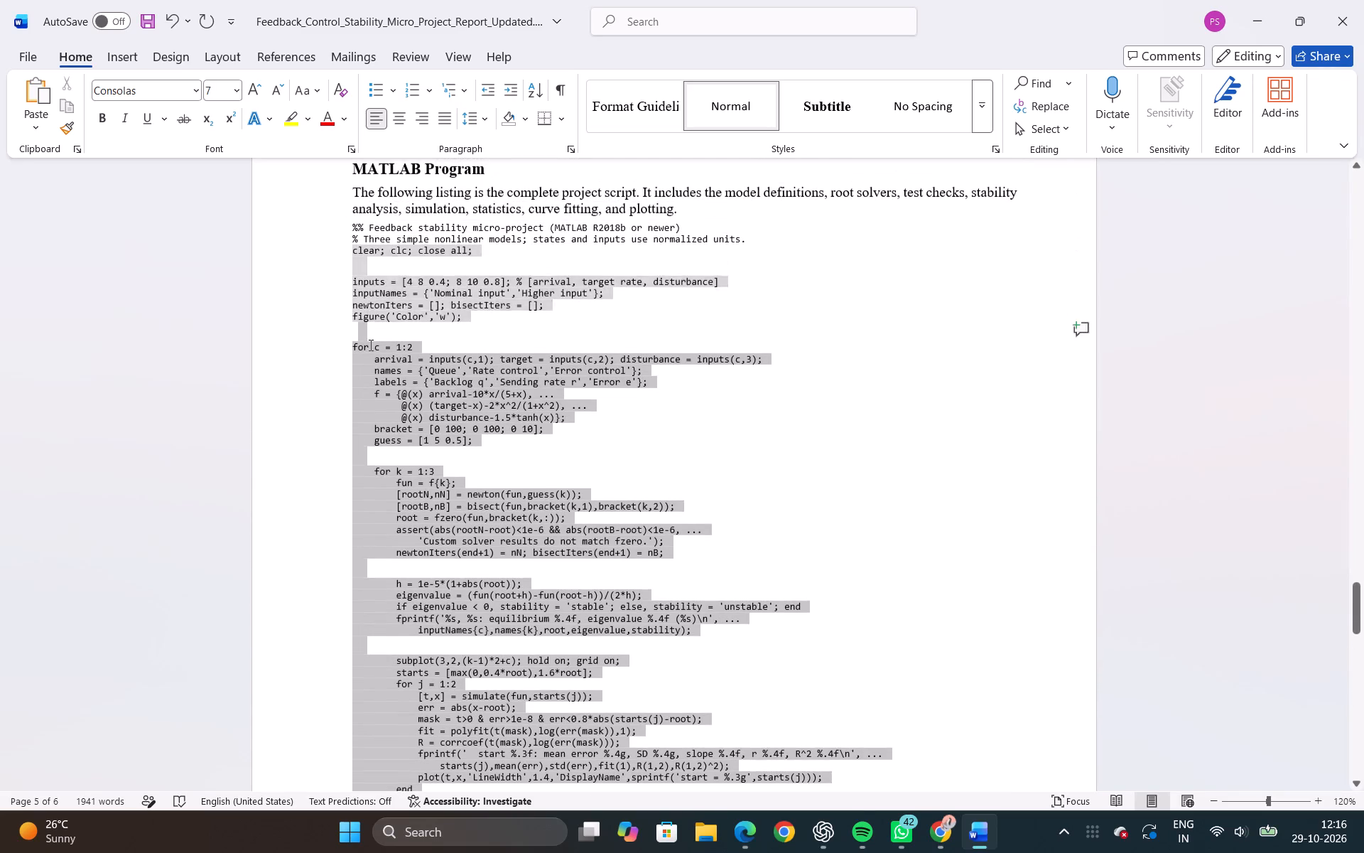
{"action": "left_click_drag", "start_coordinate": [369, 345], "coordinate": [351, 232]}
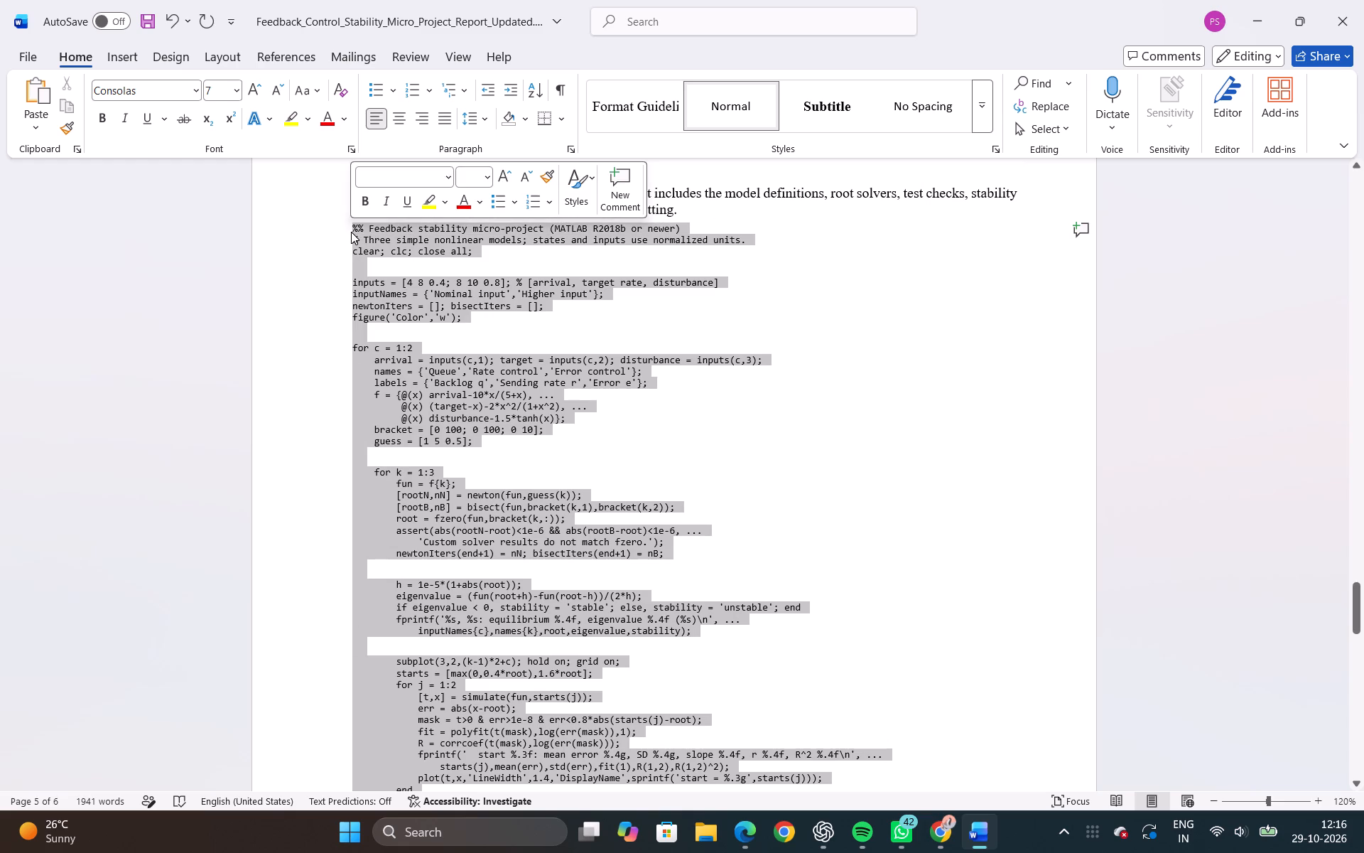
{"action": "scroll", "coordinate": [437, 345], "scroll_direction": "down", "scroll_amount": 2}
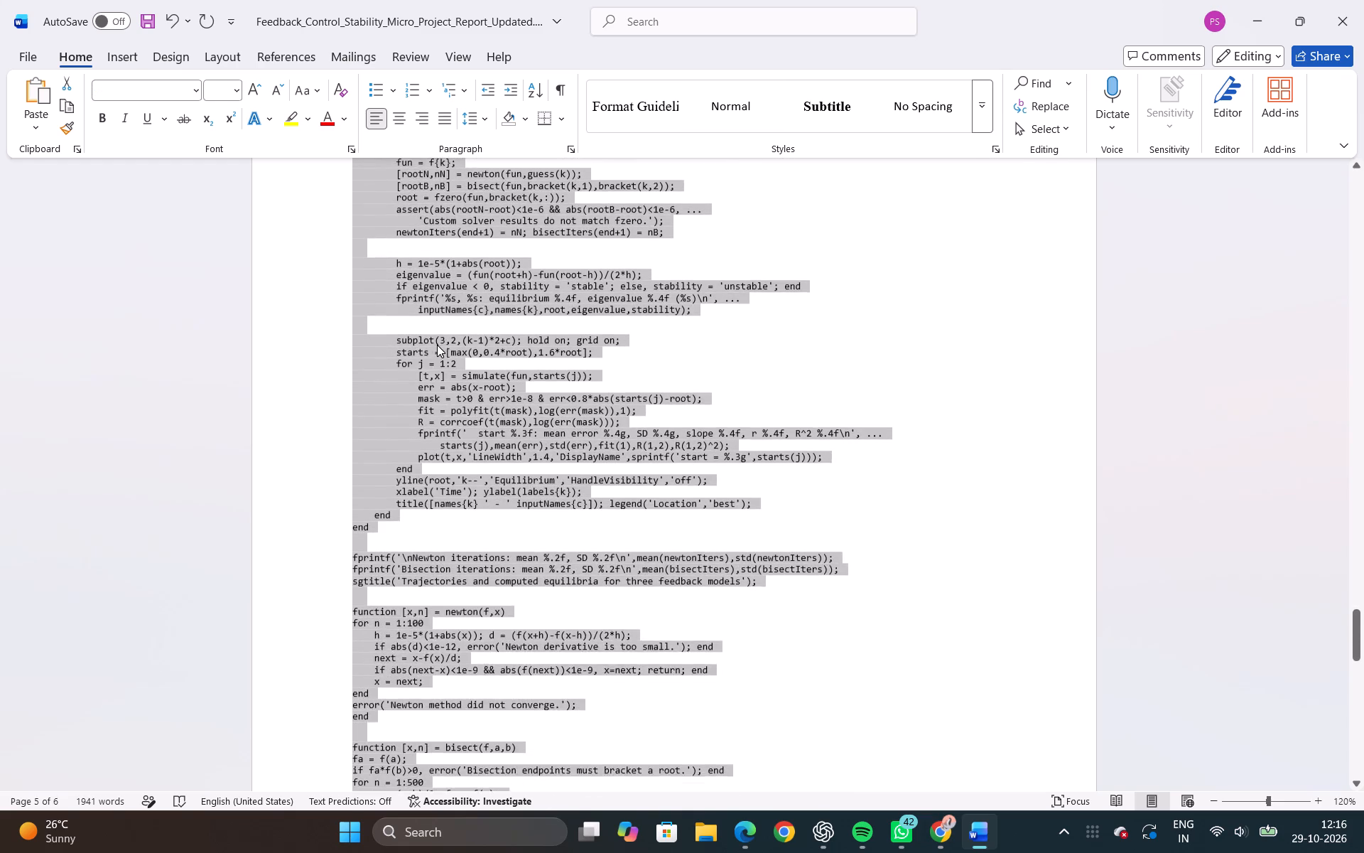
{"action": "scroll", "coordinate": [437, 345], "scroll_direction": "down", "scroll_amount": 2}
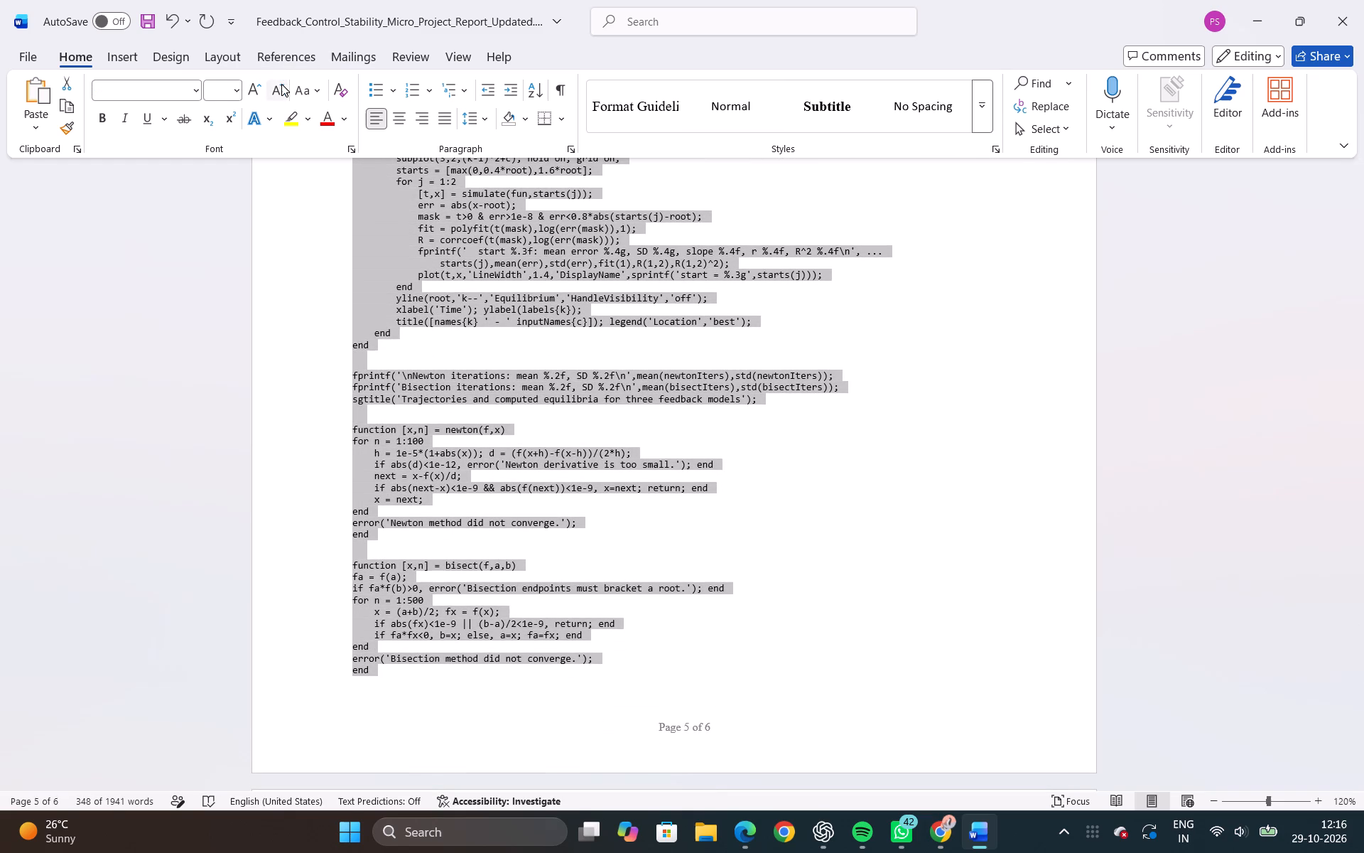
{"action": "scroll", "coordinate": [370, 383], "scroll_direction": "down", "scroll_amount": 2}
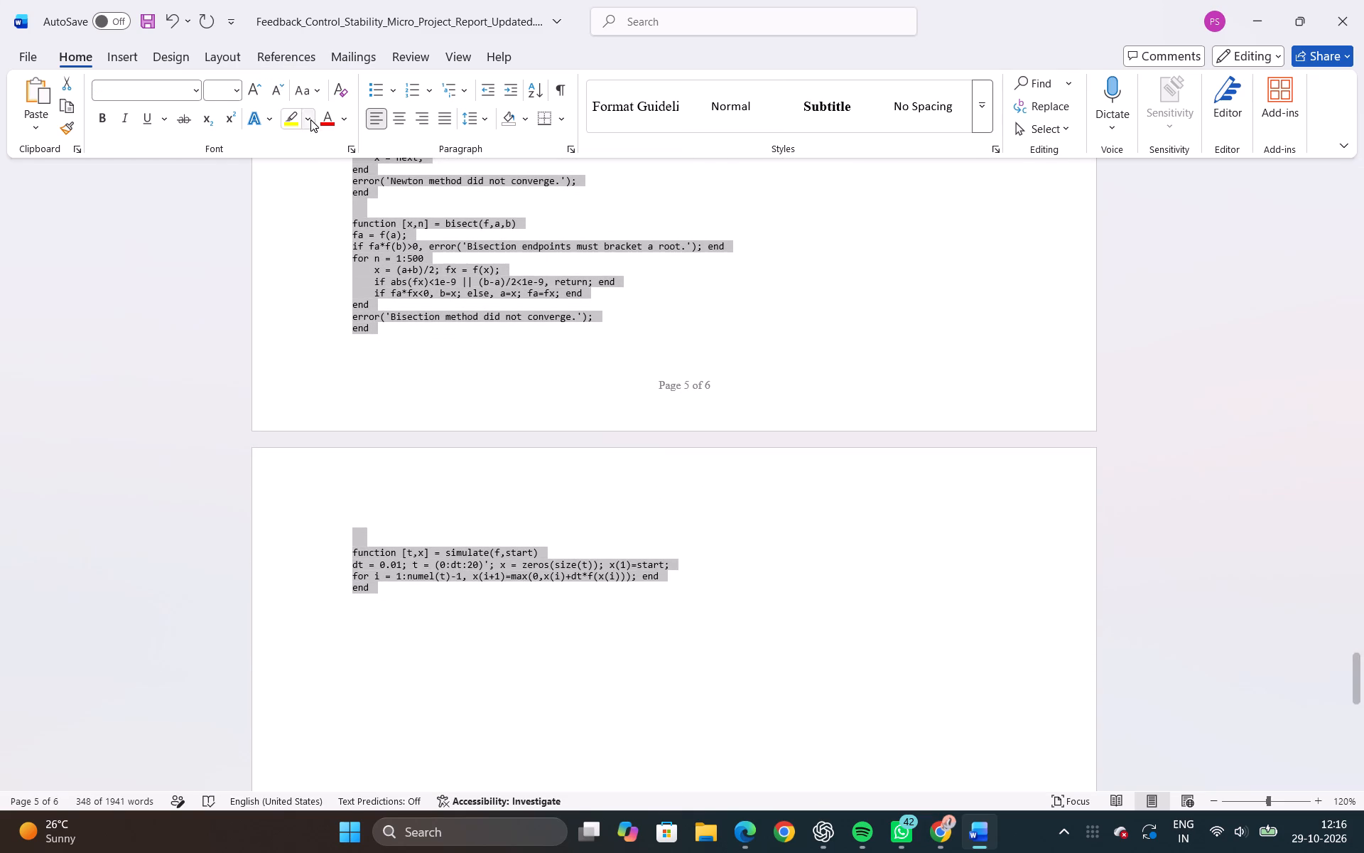
{"action": "left_click", "coordinate": [279, 95]}
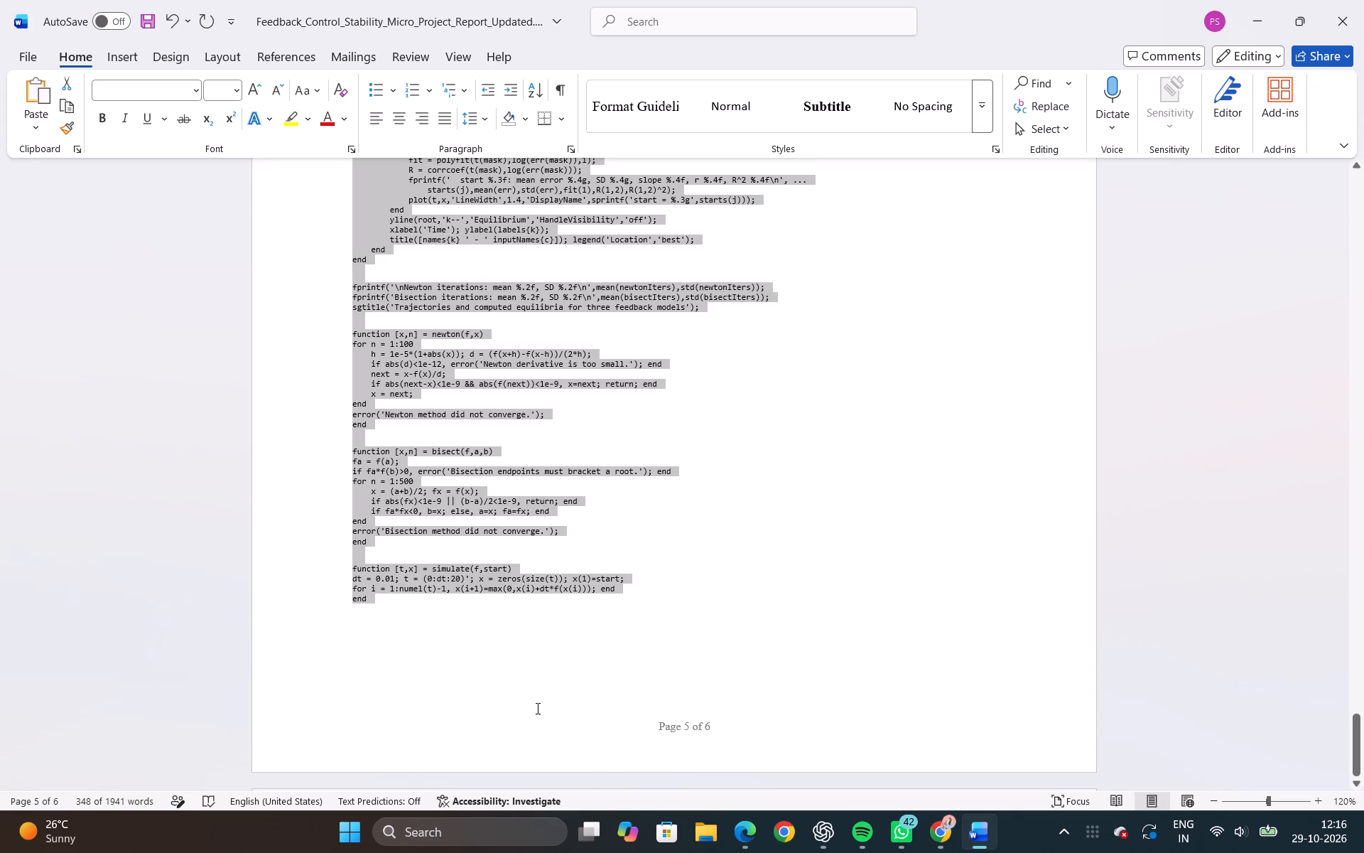
{"action": "scroll", "coordinate": [536, 708], "scroll_direction": "down", "scroll_amount": 3}
{"action": "left_click", "coordinate": [536, 708]}
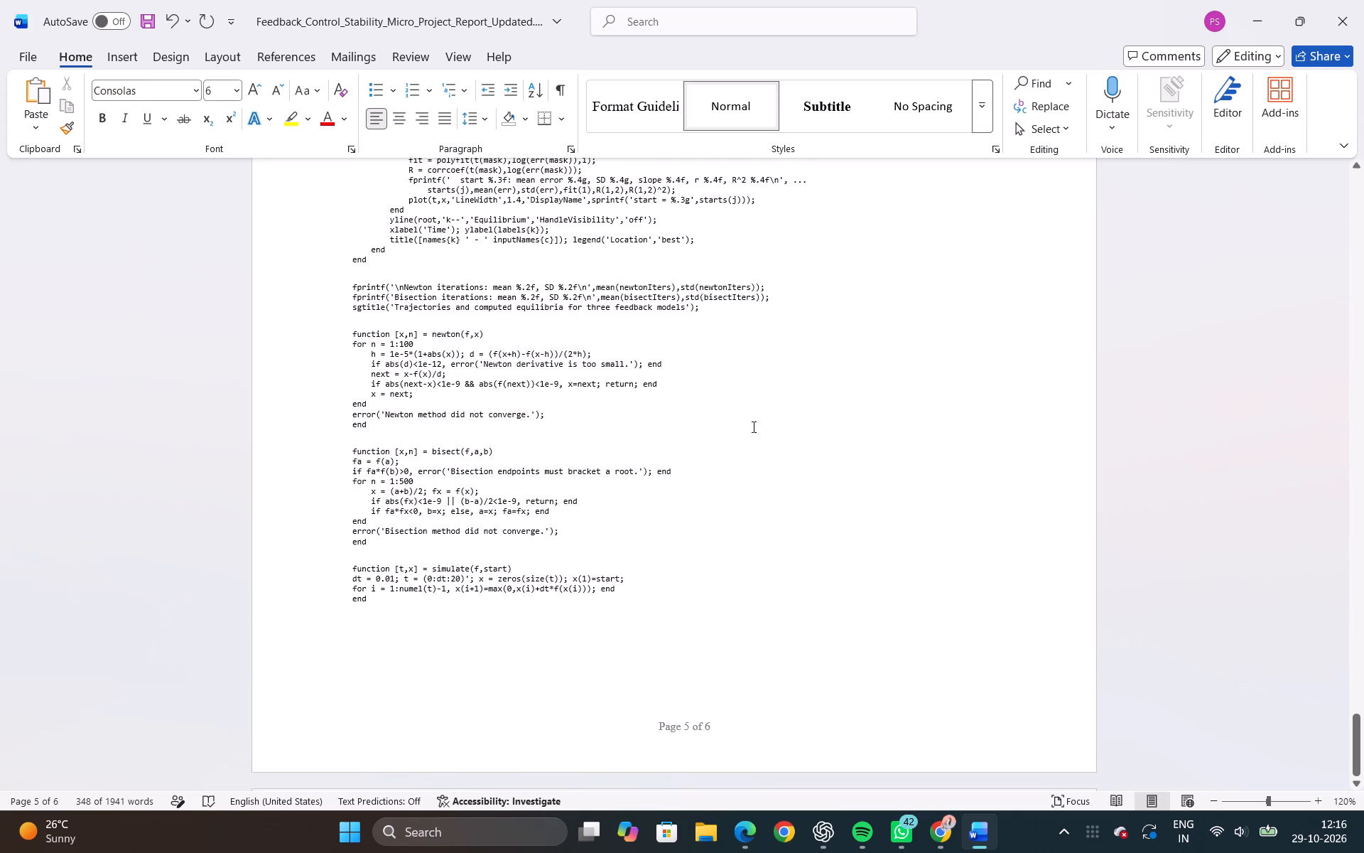
Review the MATLAB Program page from its heading to the end of the code listing for fit and spacing.
{"action": "scroll", "coordinate": [752, 426], "scroll_direction": "up", "scroll_amount": 2}
{"action": "scroll", "coordinate": [752, 426], "scroll_direction": "right", "scroll_amount": 1}
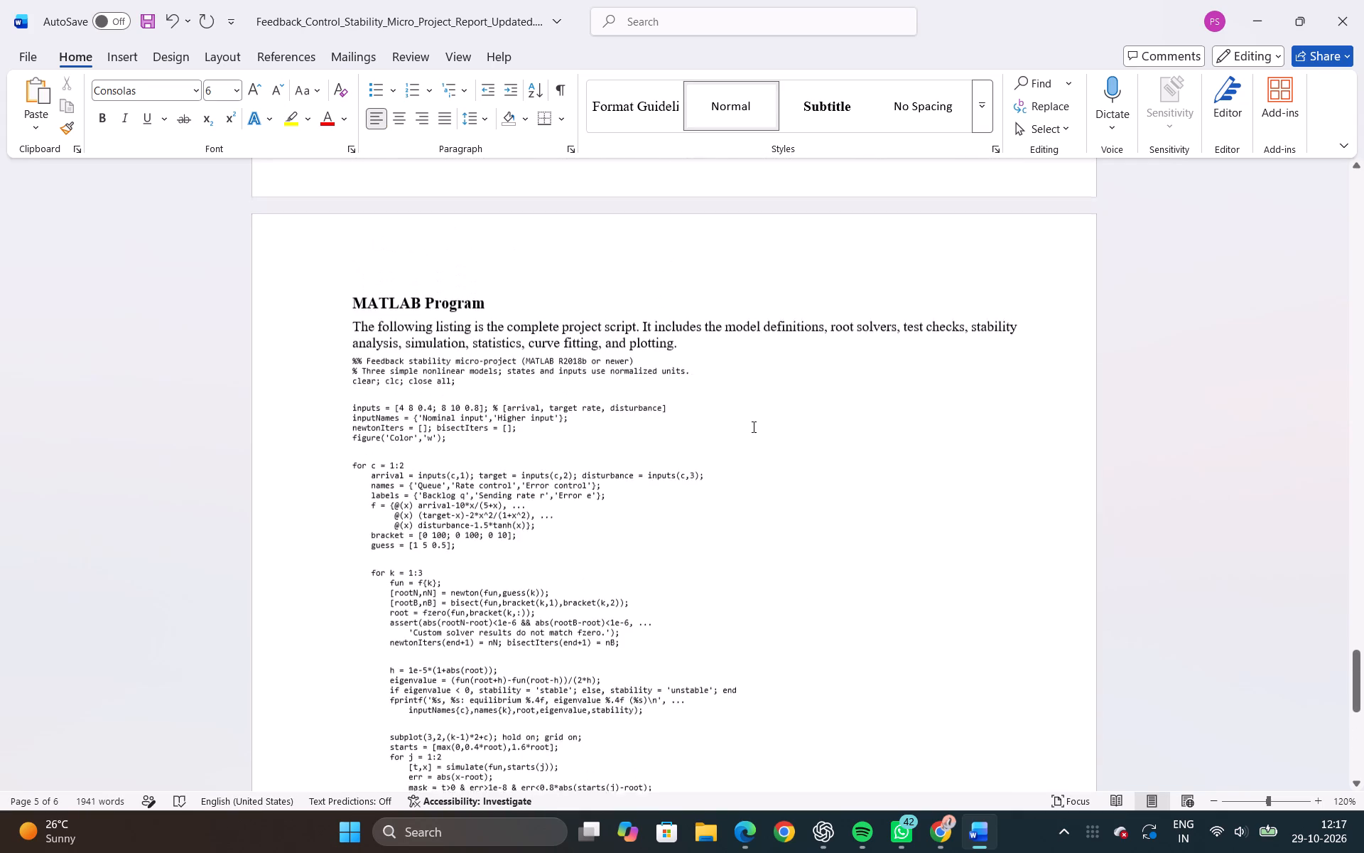
{"action": "scroll", "coordinate": [752, 426], "scroll_direction": "right", "scroll_amount": 2}
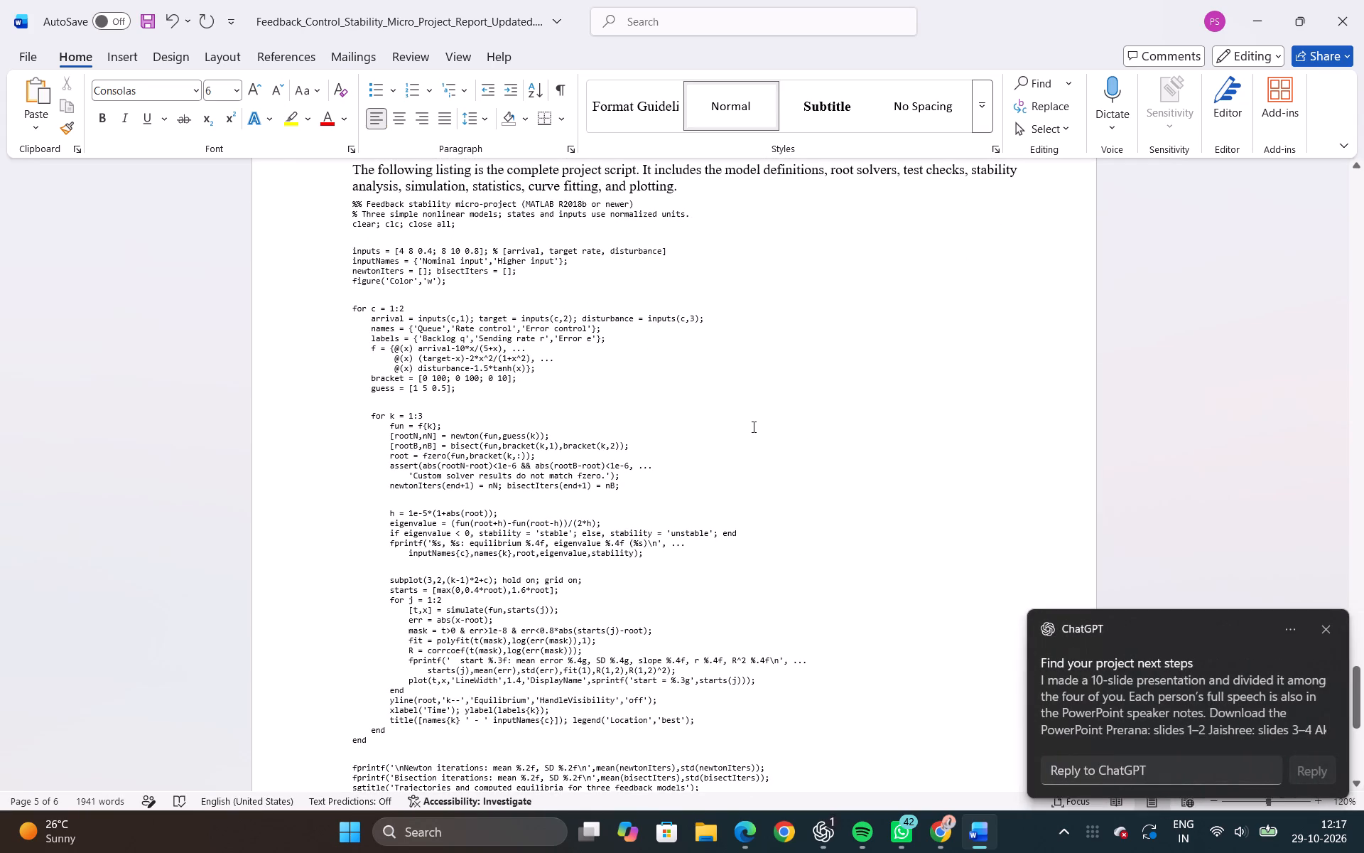
{"action": "scroll", "coordinate": [694, 375], "scroll_direction": "down", "scroll_amount": 5}
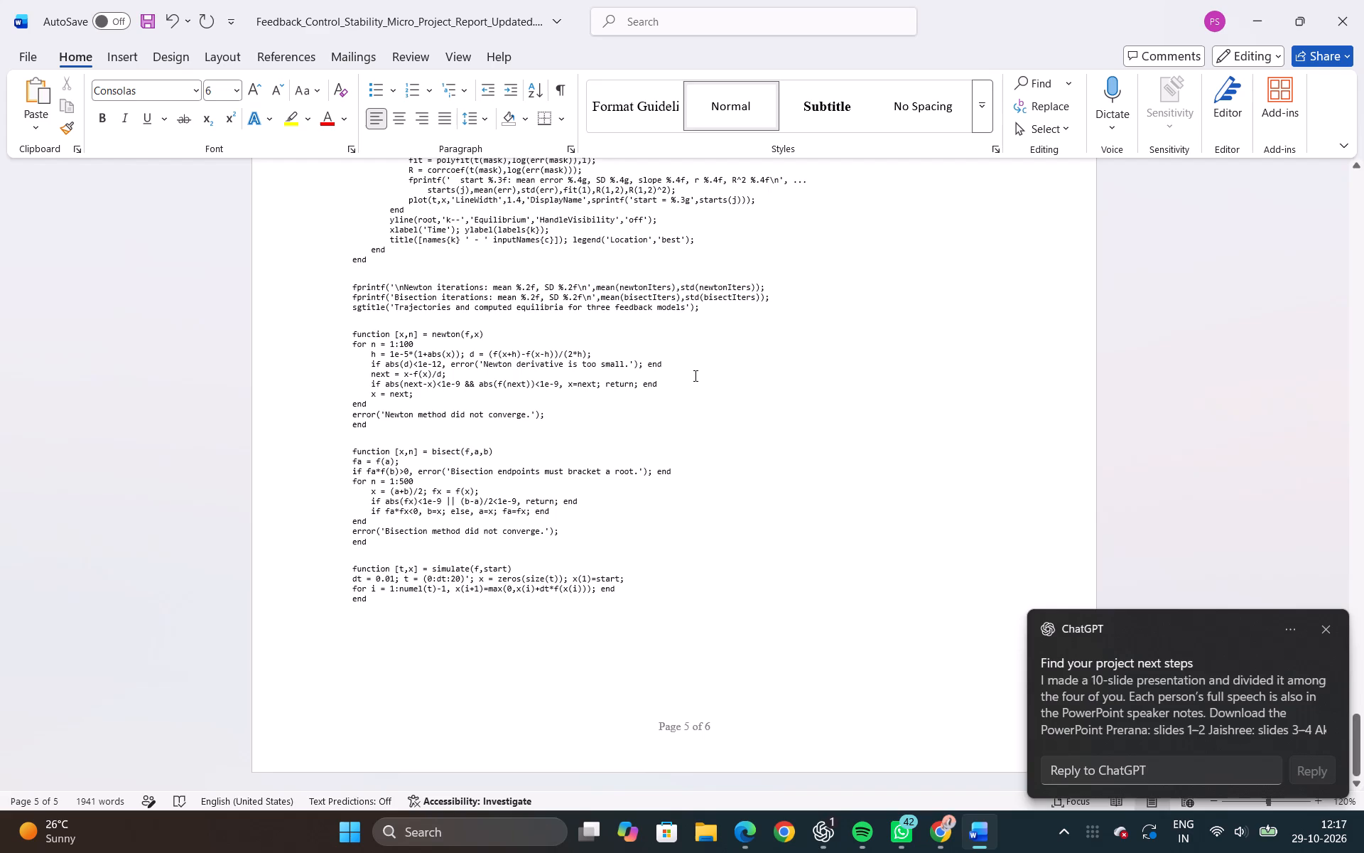
{"action": "scroll", "coordinate": [694, 375], "scroll_direction": "up", "scroll_amount": 2}
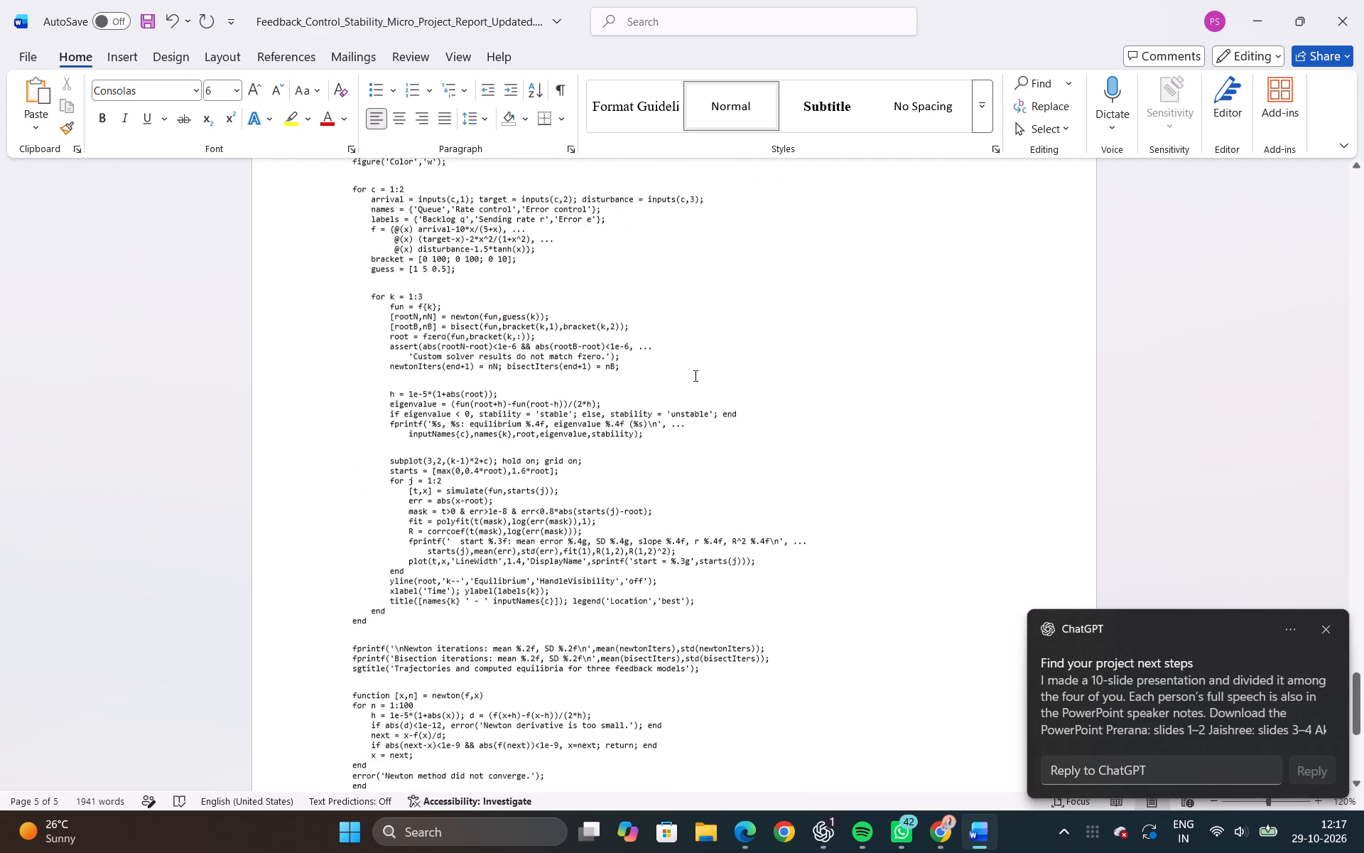
{"action": "scroll", "coordinate": [694, 375], "scroll_direction": "up", "scroll_amount": 1}
{"action": "scroll", "coordinate": [592, 290], "scroll_direction": "up", "scroll_amount": 1}
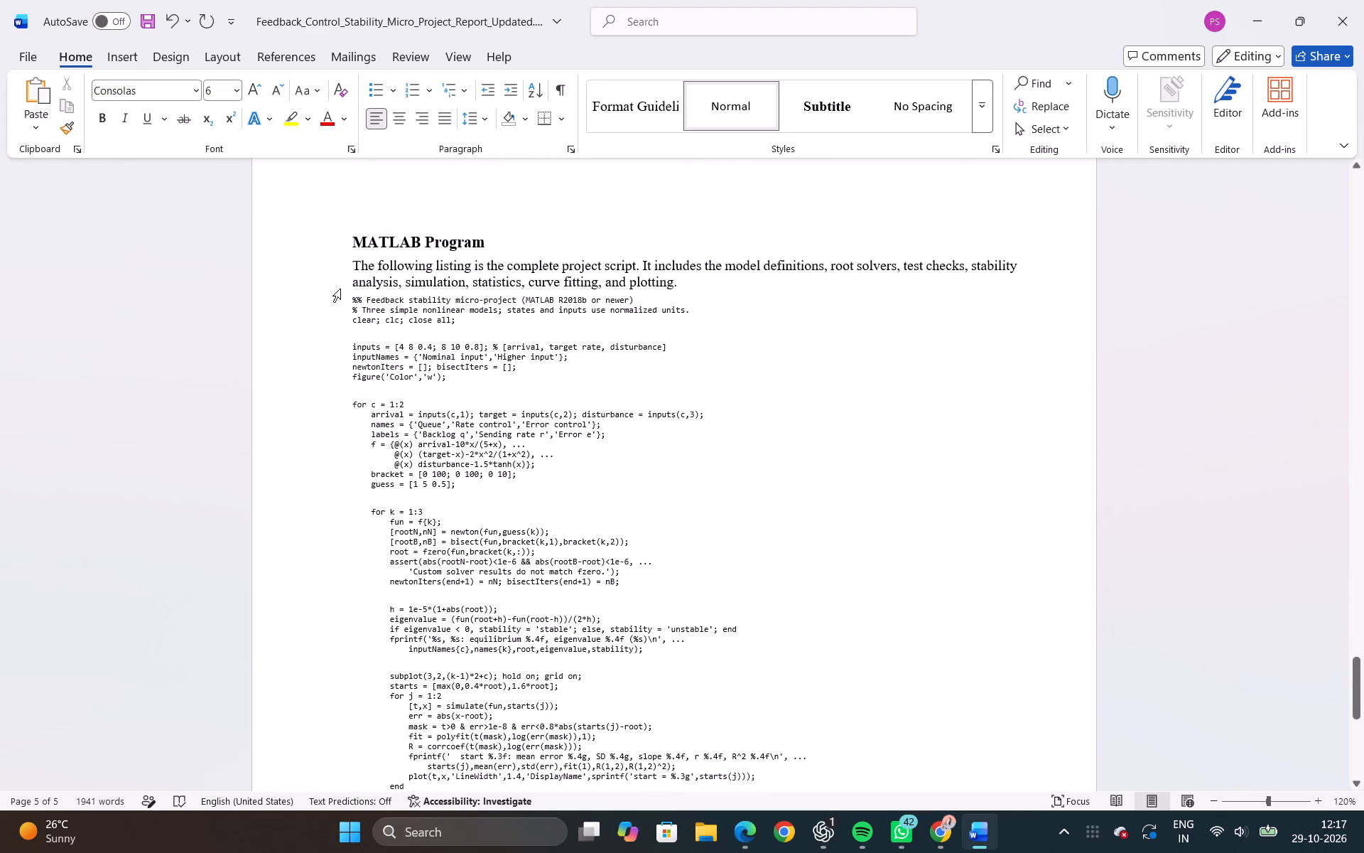
Set the font size of the entire MATLAB code listing, including its blank lines, to 6.
{"action": "left_click_drag", "start_coordinate": [352, 300], "coordinate": [652, 733]}
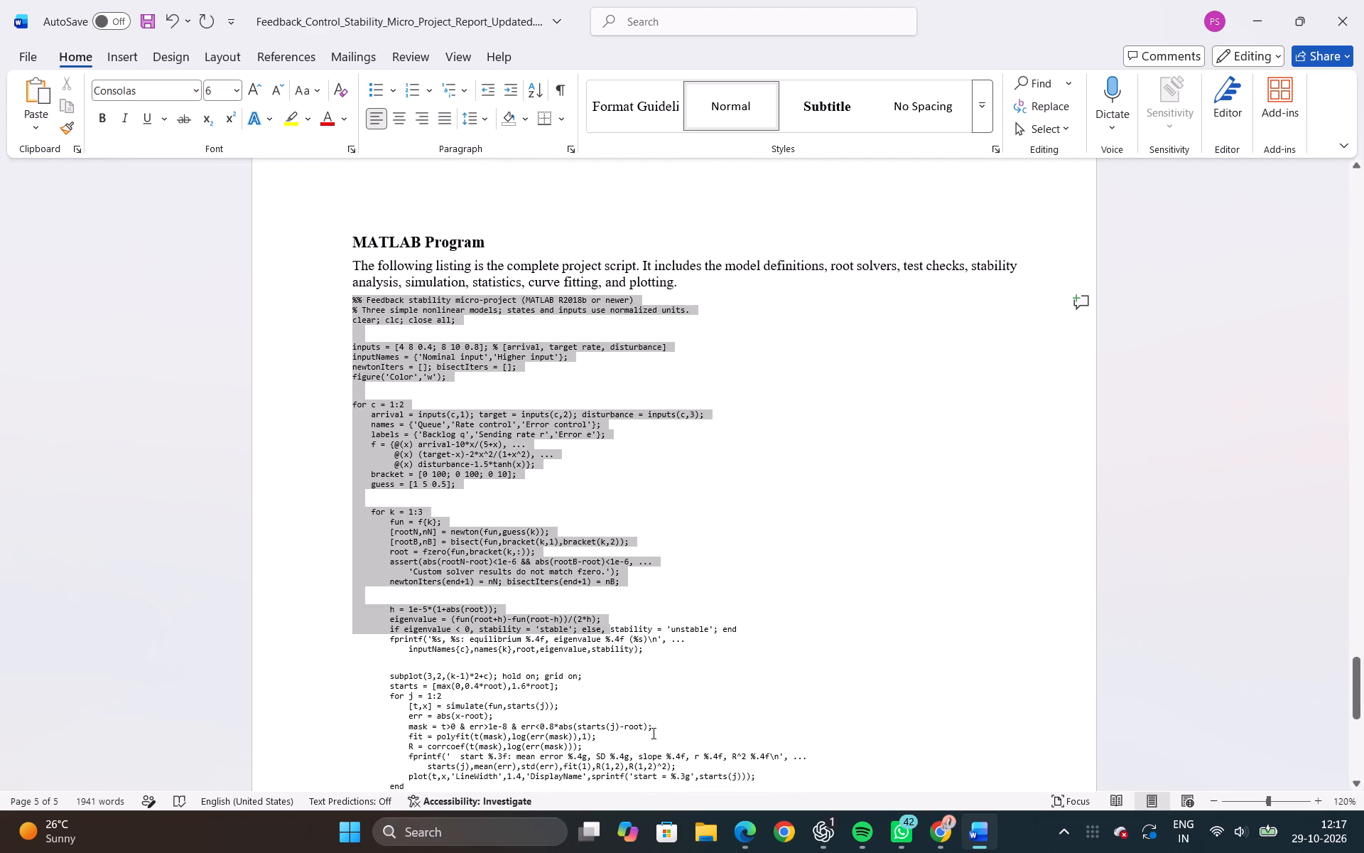
{"action": "left_click_drag", "start_coordinate": [652, 733], "coordinate": [646, 705]}
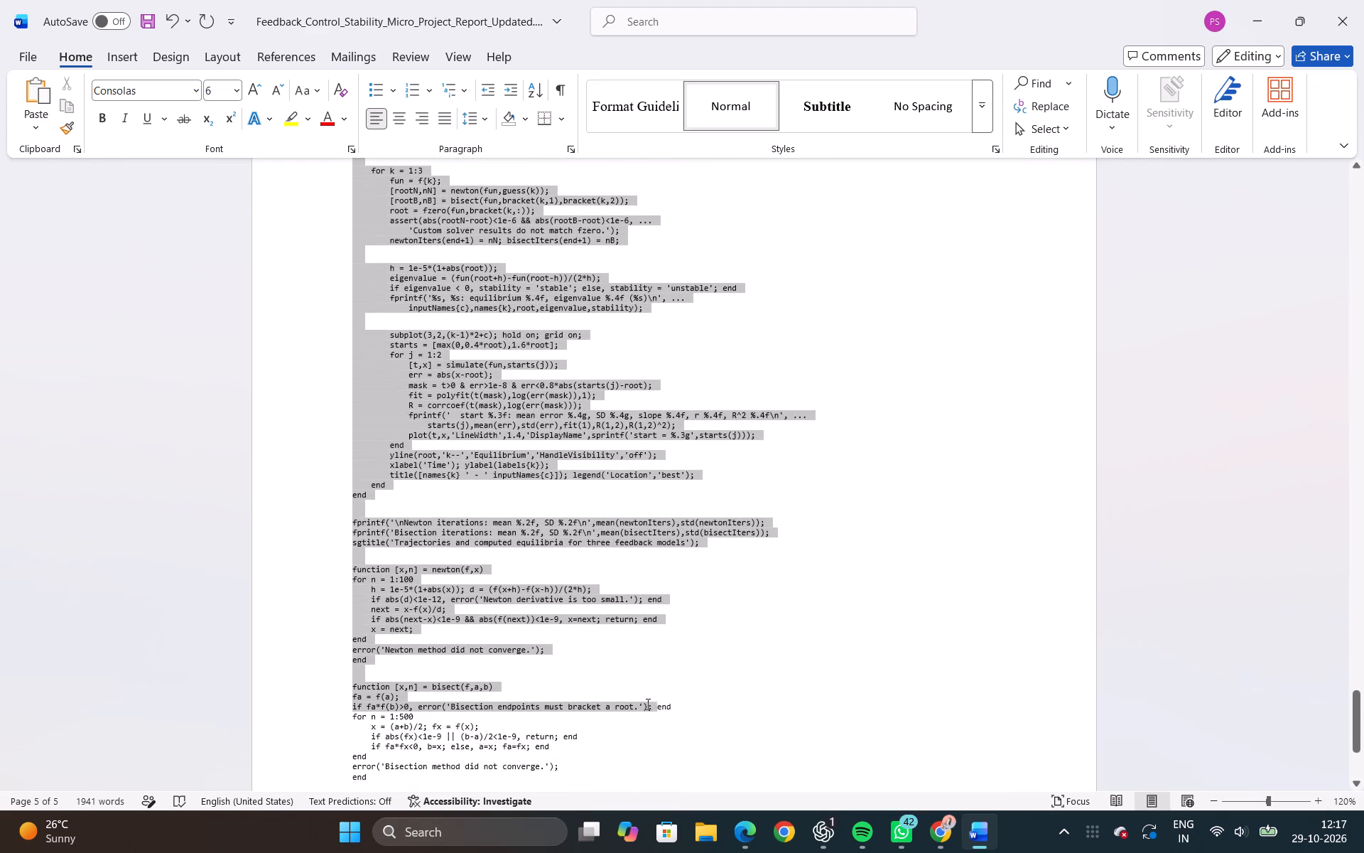
{"action": "left_click_drag", "start_coordinate": [646, 705], "coordinate": [443, 621]}
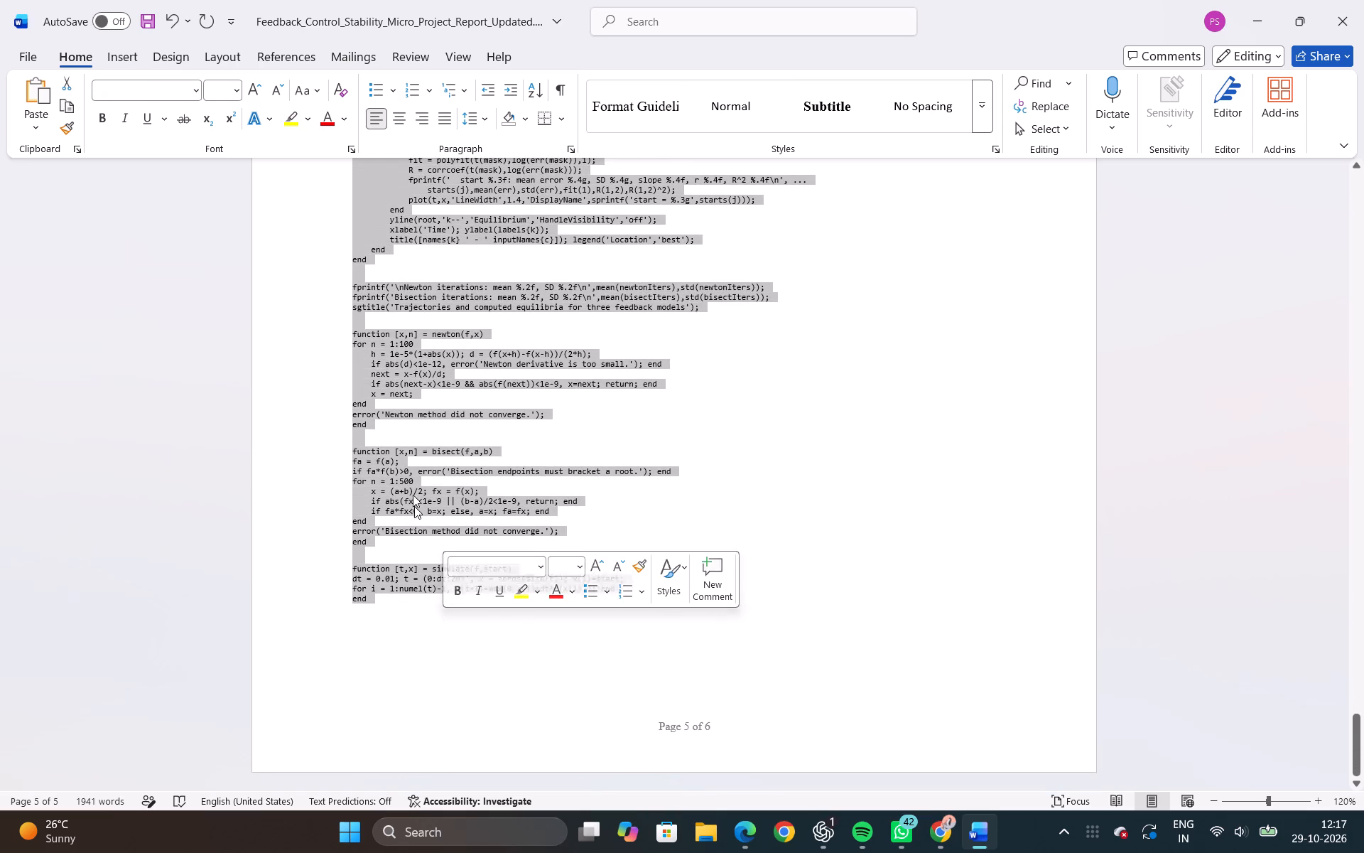
{"action": "left_click", "coordinate": [222, 90]}
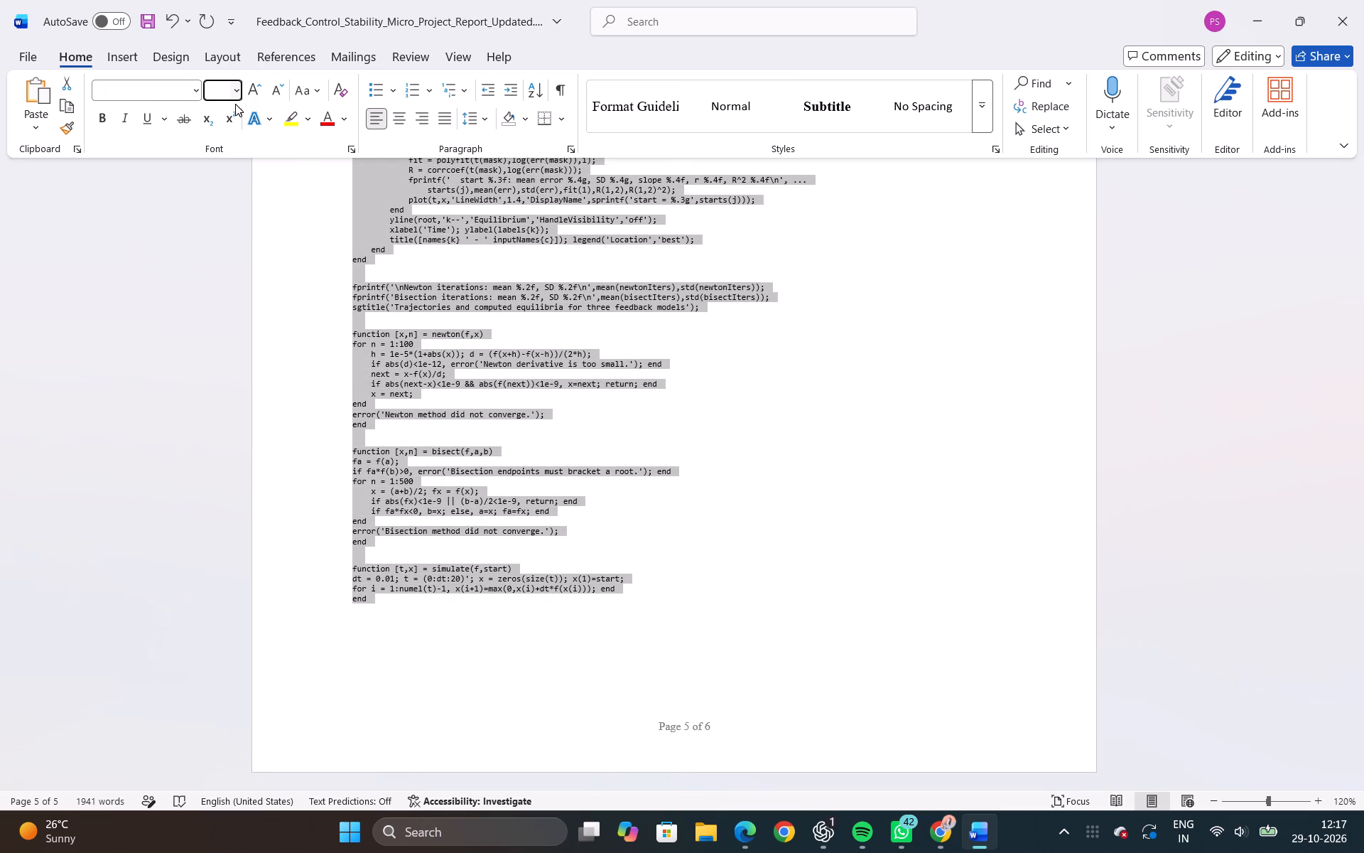
{"action": "key", "text": "6"}
{"action": "key", "text": "Return"}
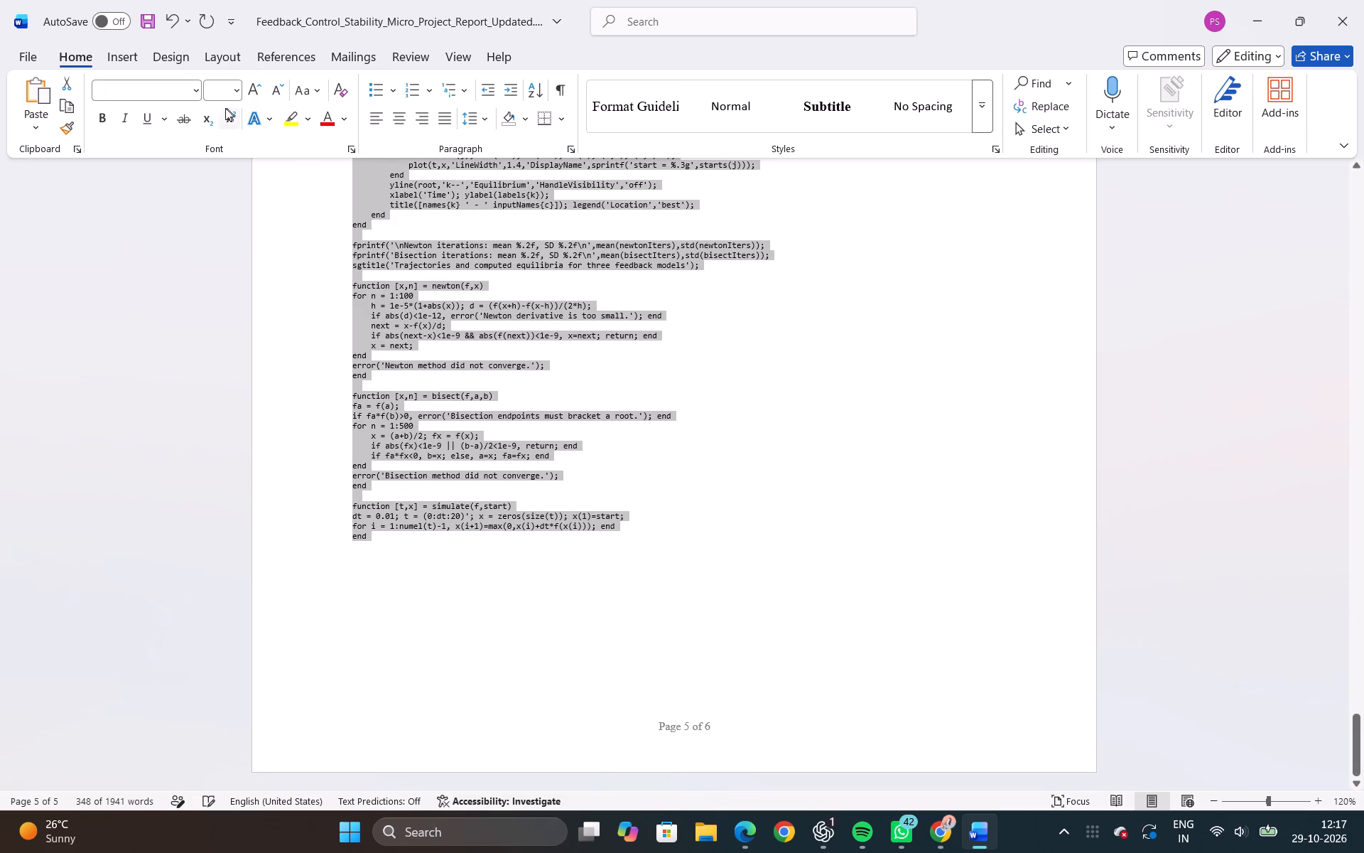
Set the font size of the entire selected MATLAB code listing to 7.
{"action": "left_click", "coordinate": [215, 96]}
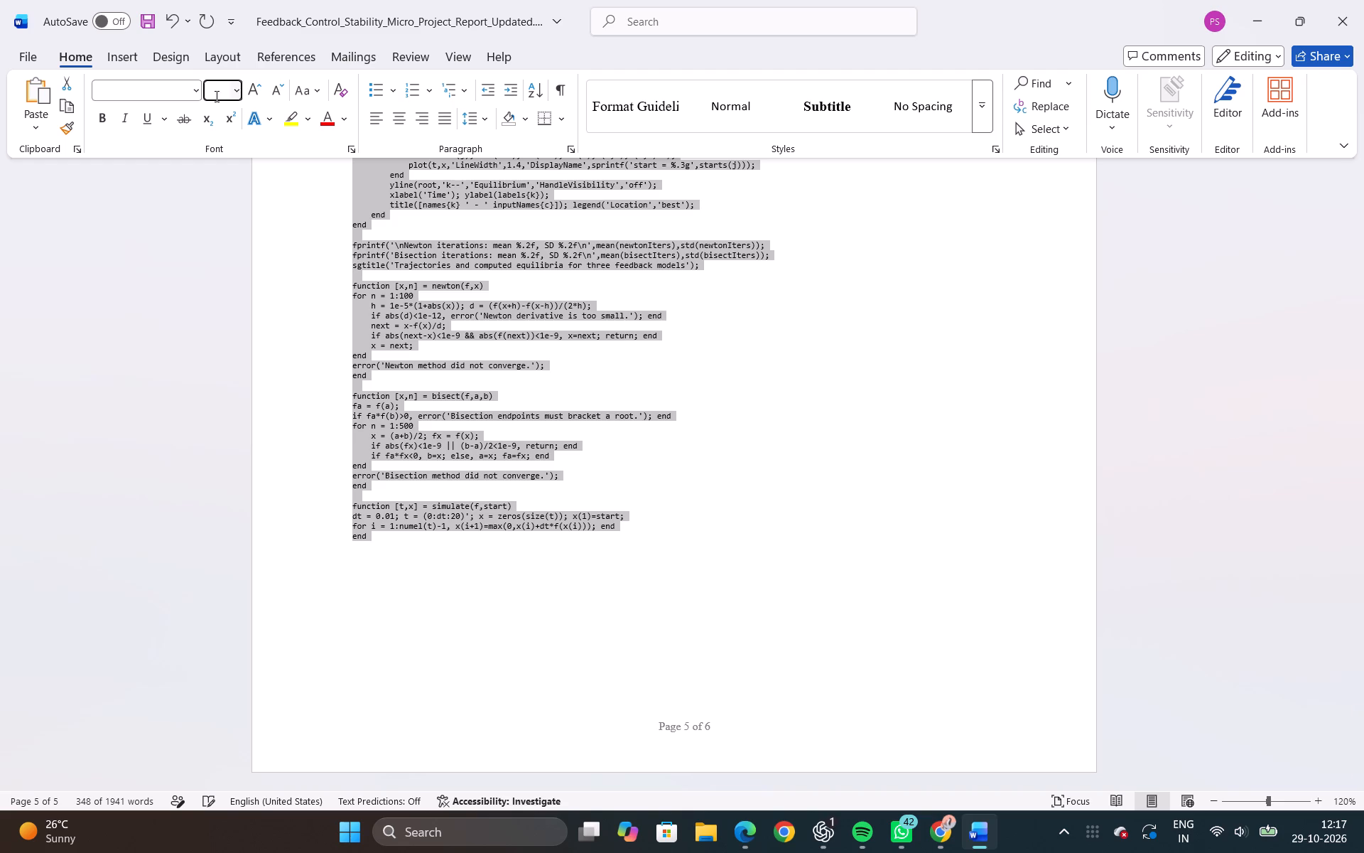
{"action": "key", "text": "7"}
{"action": "key", "text": "Return"}
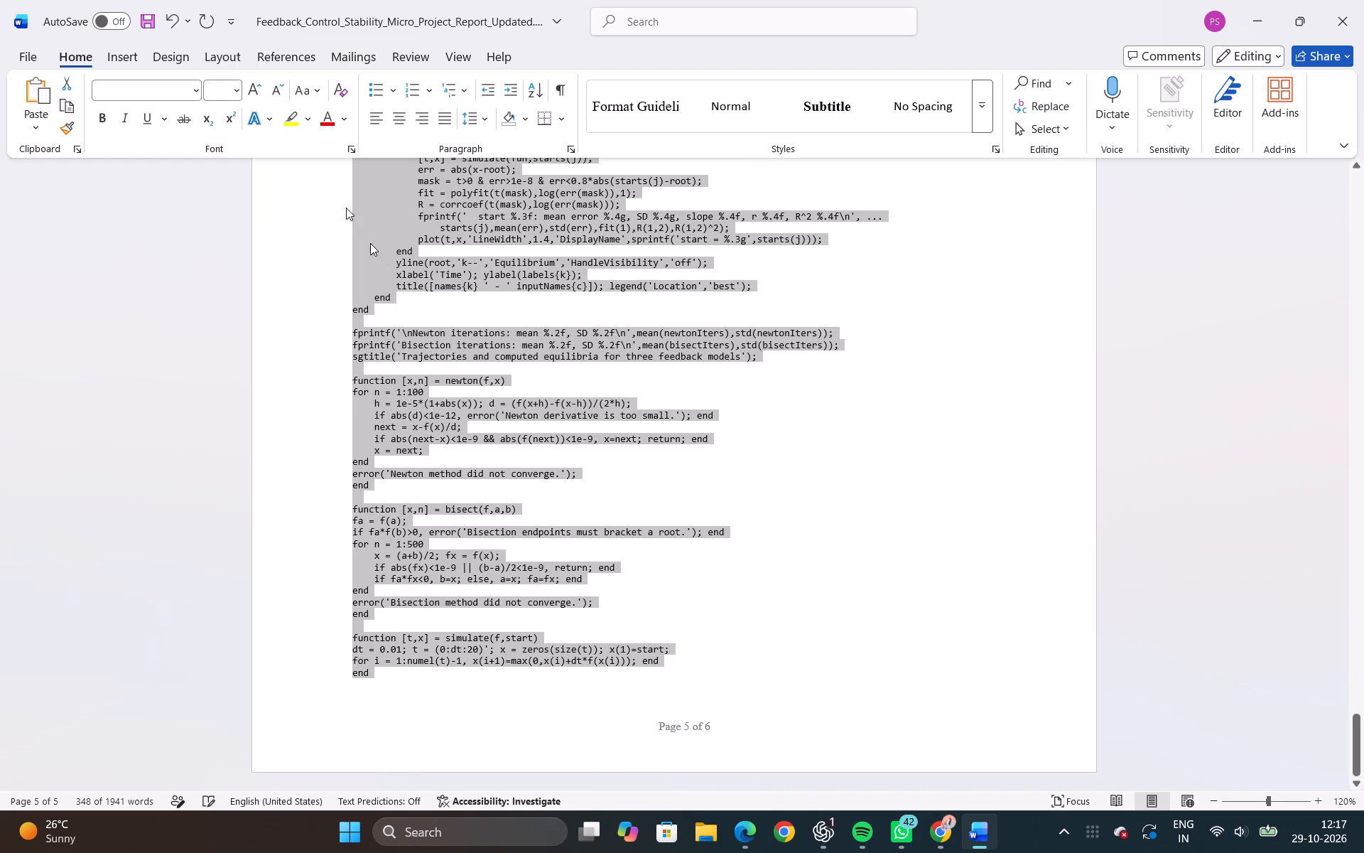
{"action": "scroll", "coordinate": [378, 255], "scroll_direction": "down", "scroll_amount": 2}
{"action": "left_click", "coordinate": [825, 534]}
Check the MATLAB Program page from its heading to the end of the simulate function for fit on one page.
{"action": "scroll", "coordinate": [801, 559], "scroll_direction": "down", "scroll_amount": 2}
{"action": "scroll", "coordinate": [801, 559], "scroll_direction": "up", "scroll_amount": 3}
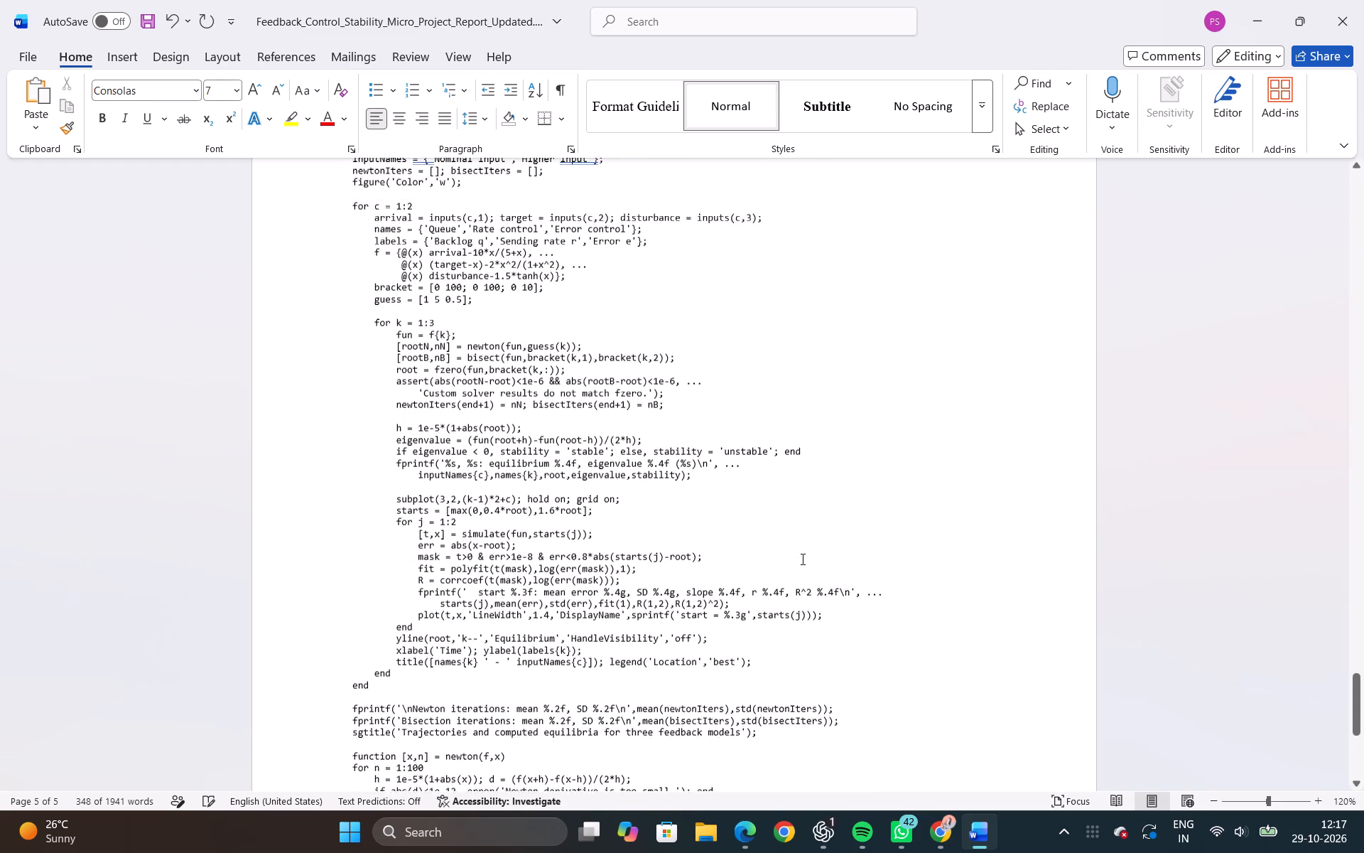
{"action": "scroll", "coordinate": [801, 559], "scroll_direction": "up", "scroll_amount": 1}
{"action": "scroll", "coordinate": [801, 559], "scroll_direction": "down", "scroll_amount": 14}
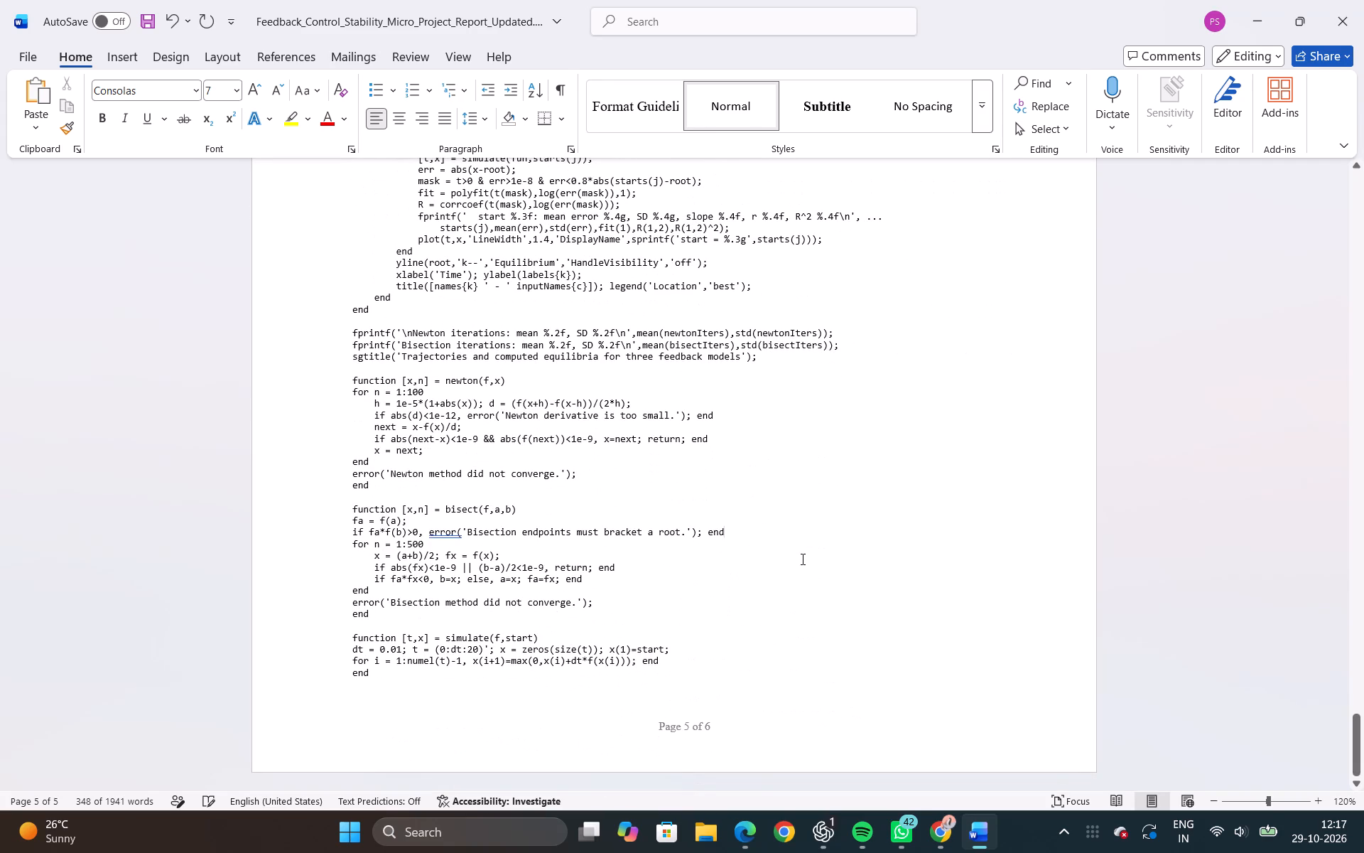
{"action": "scroll", "coordinate": [801, 559], "scroll_direction": "down", "scroll_amount": 2}
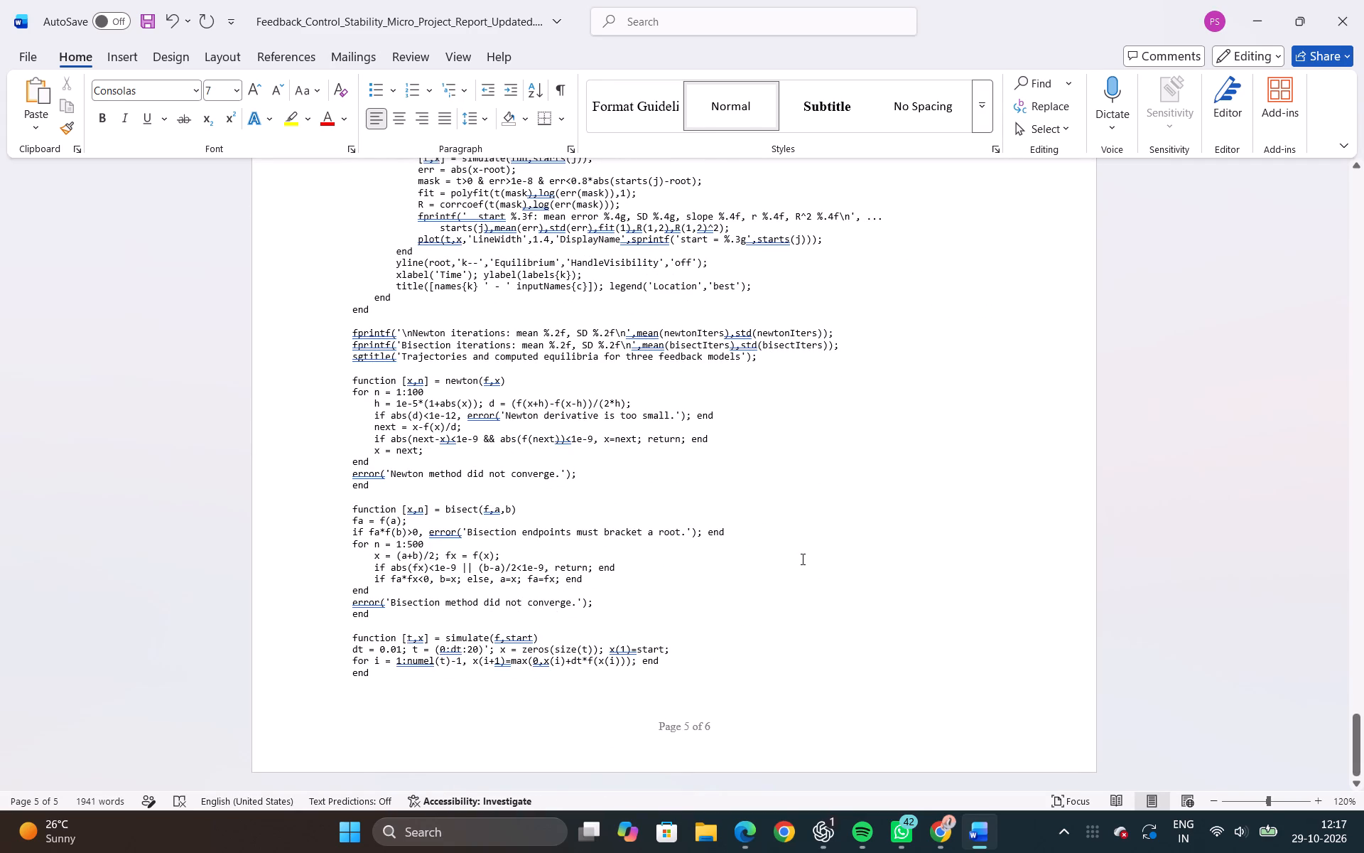
{"action": "scroll", "coordinate": [801, 559], "scroll_direction": "up", "scroll_amount": 4}
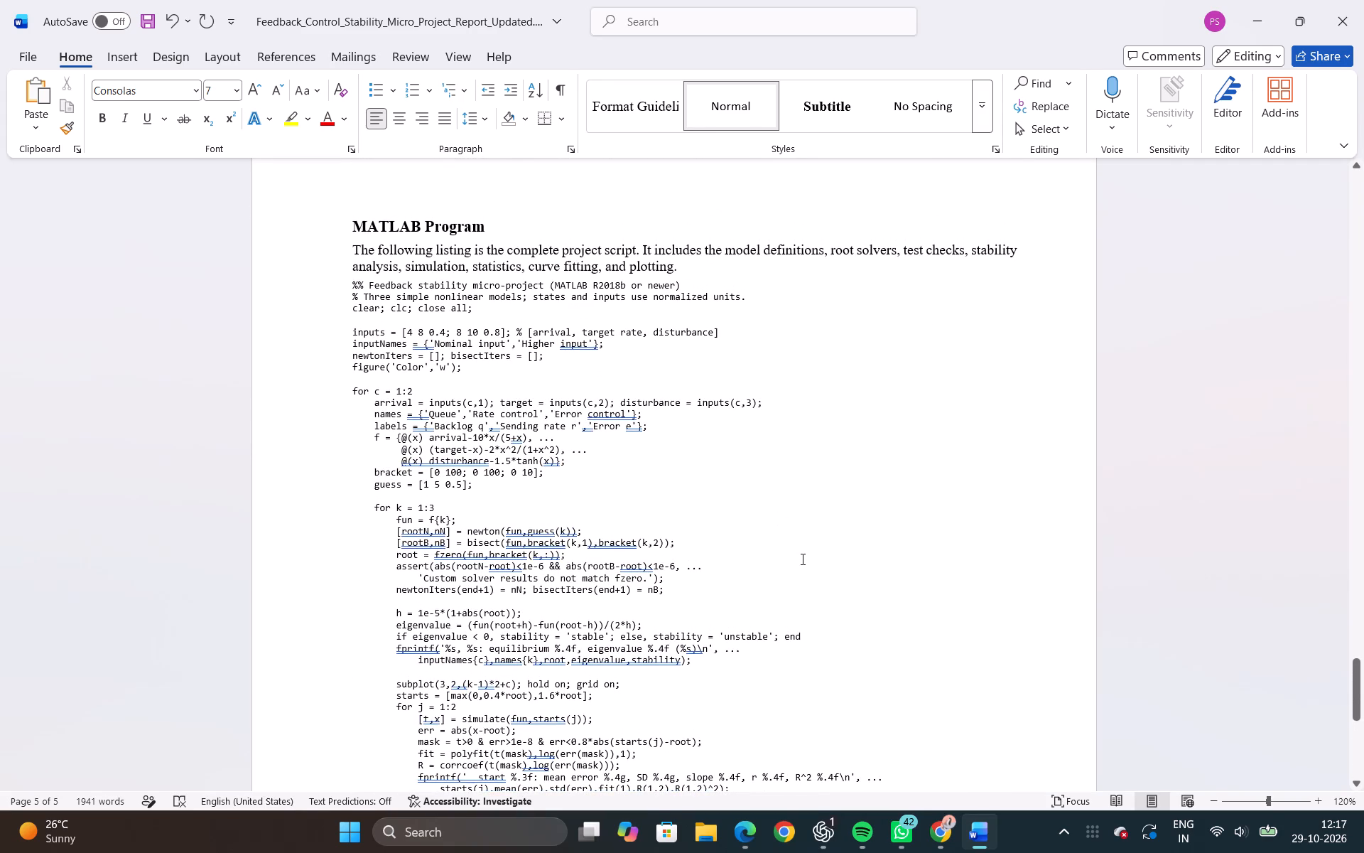
{"action": "scroll", "coordinate": [801, 559], "scroll_direction": "down", "scroll_amount": 4}
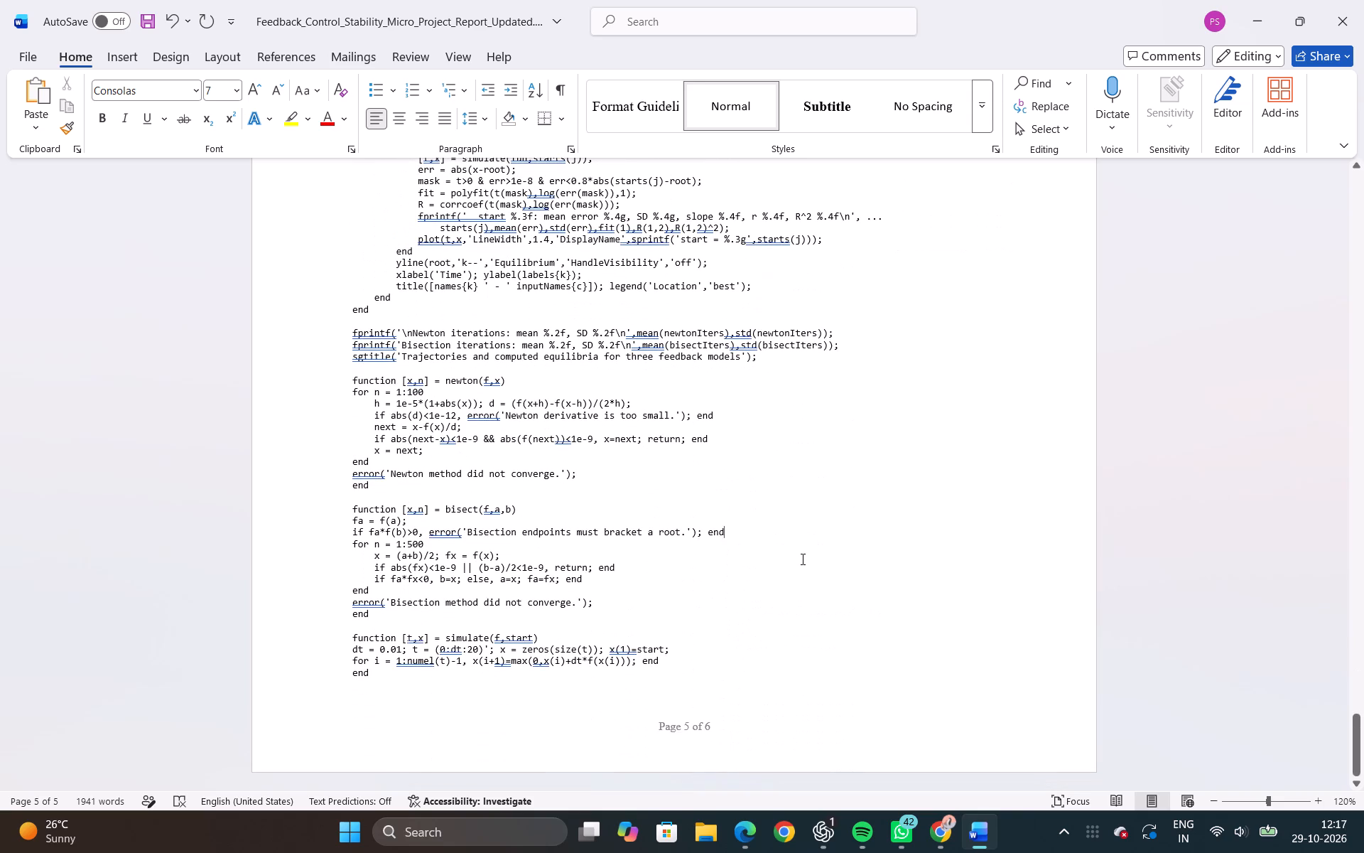
Look back through the report from the MATLAB listing to the title block, checking each page's layout.
{"action": "scroll", "coordinate": [801, 559], "scroll_direction": "up", "scroll_amount": 1}
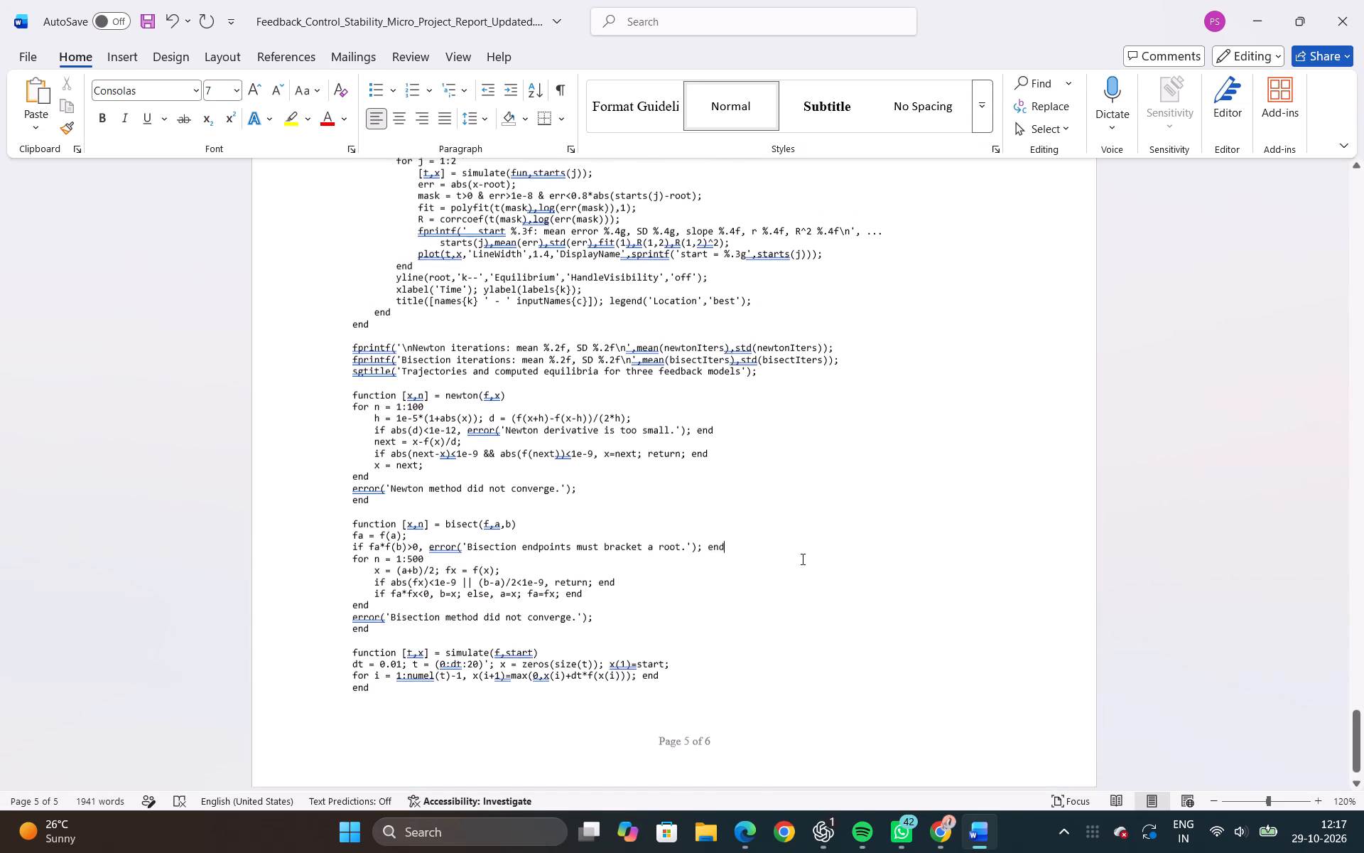
{"action": "scroll", "coordinate": [801, 559], "scroll_direction": "up", "scroll_amount": 3}
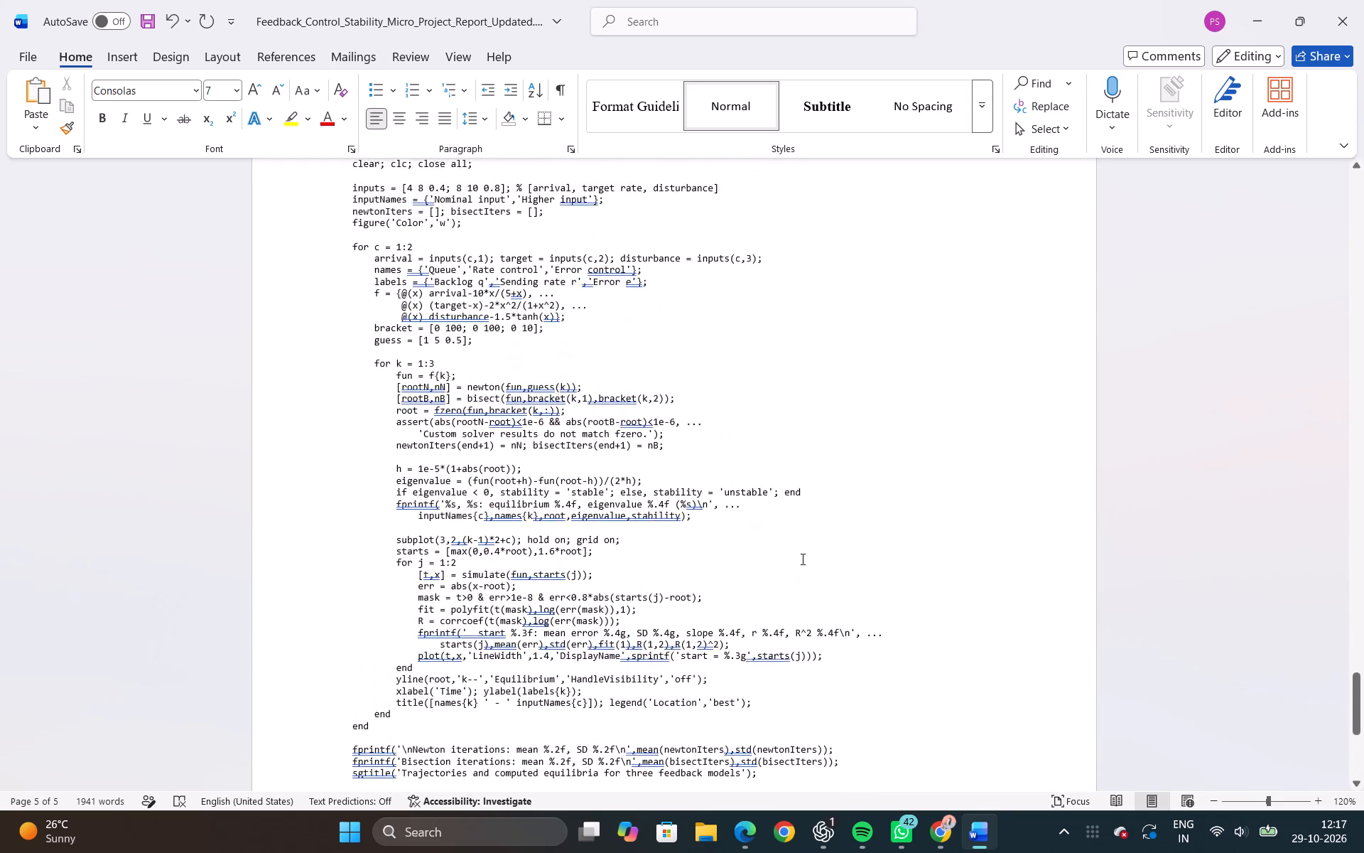
{"action": "scroll", "coordinate": [801, 559], "scroll_direction": "up", "scroll_amount": 4}
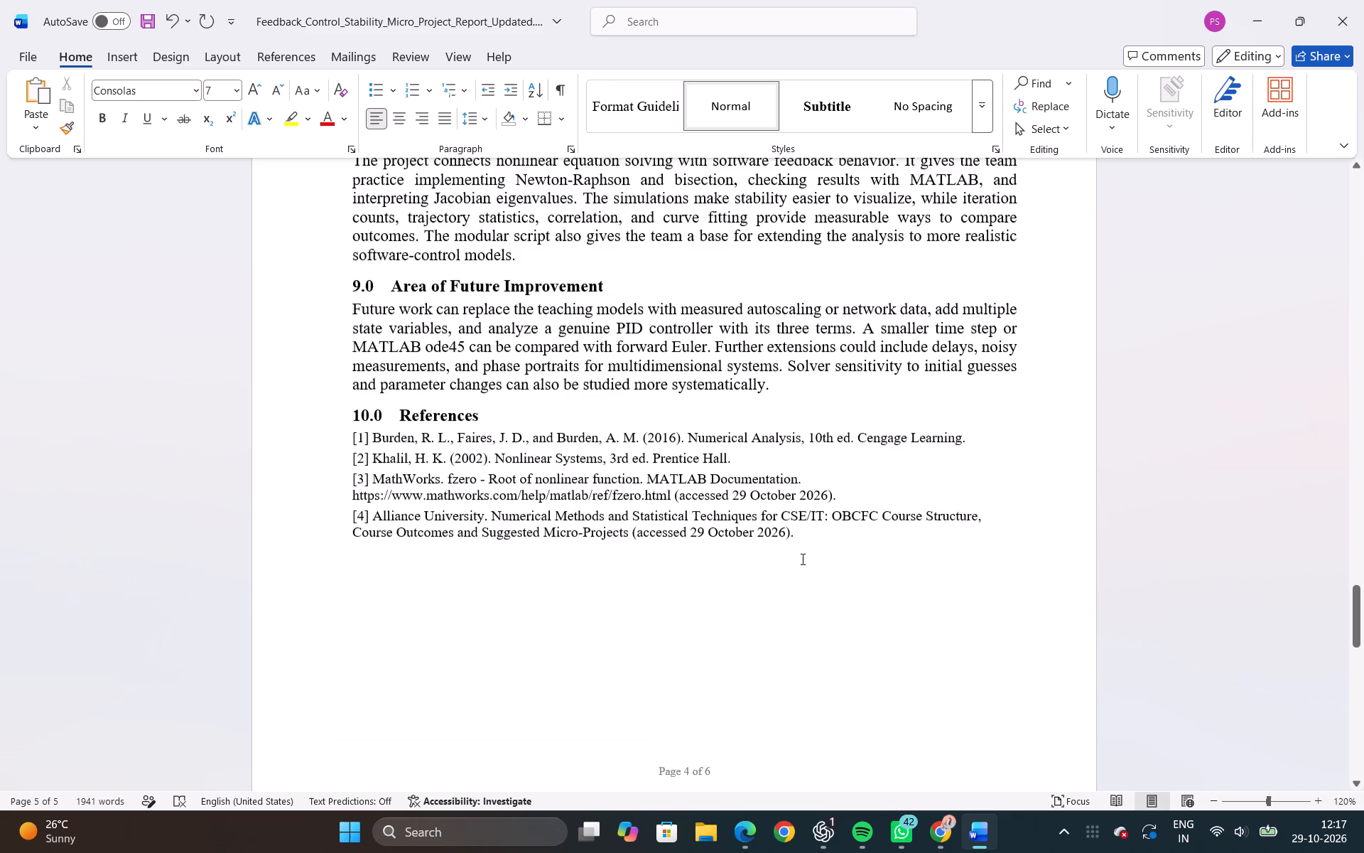
{"action": "scroll", "coordinate": [801, 559], "scroll_direction": "up", "scroll_amount": 3}
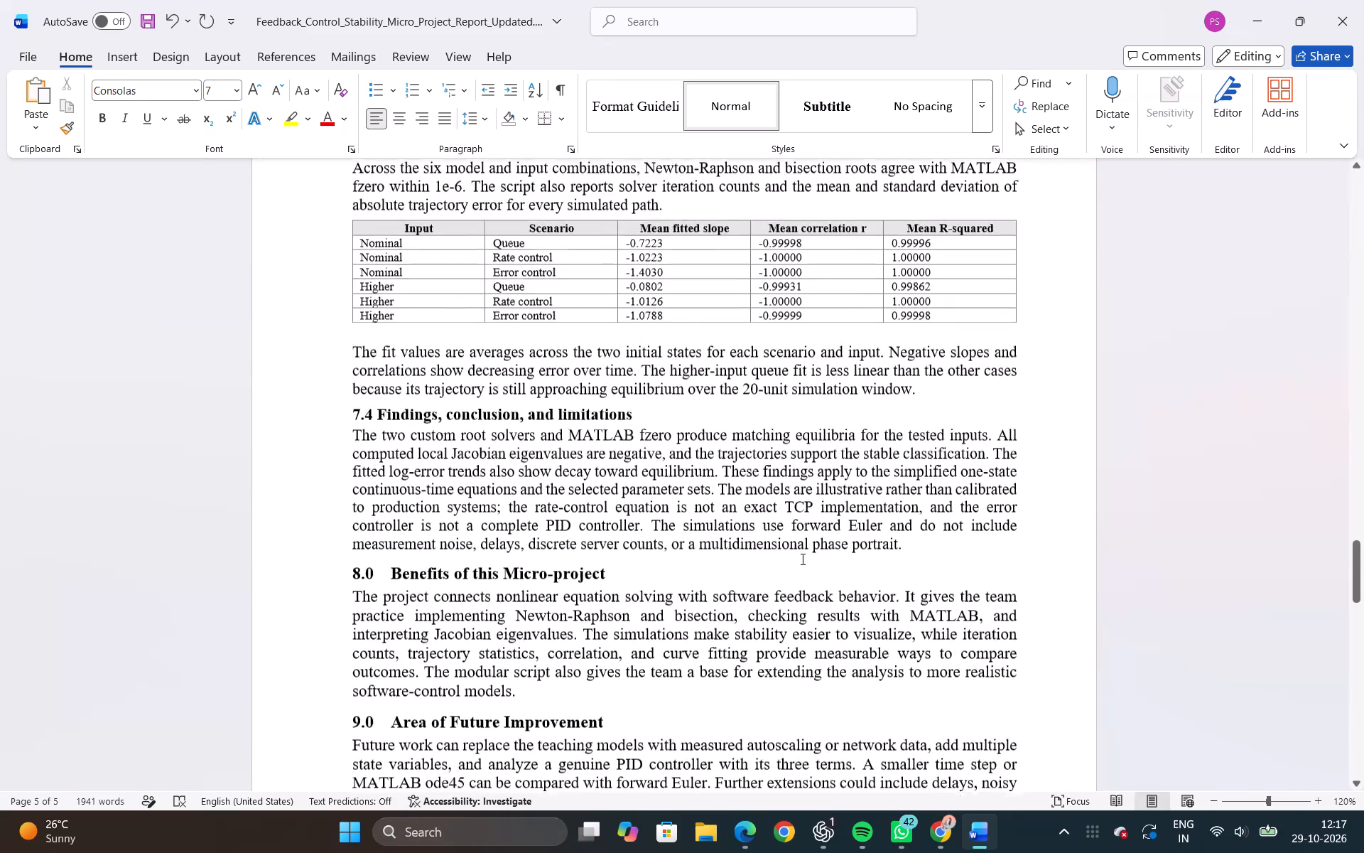
{"action": "scroll", "coordinate": [801, 559], "scroll_direction": "up", "scroll_amount": 5}
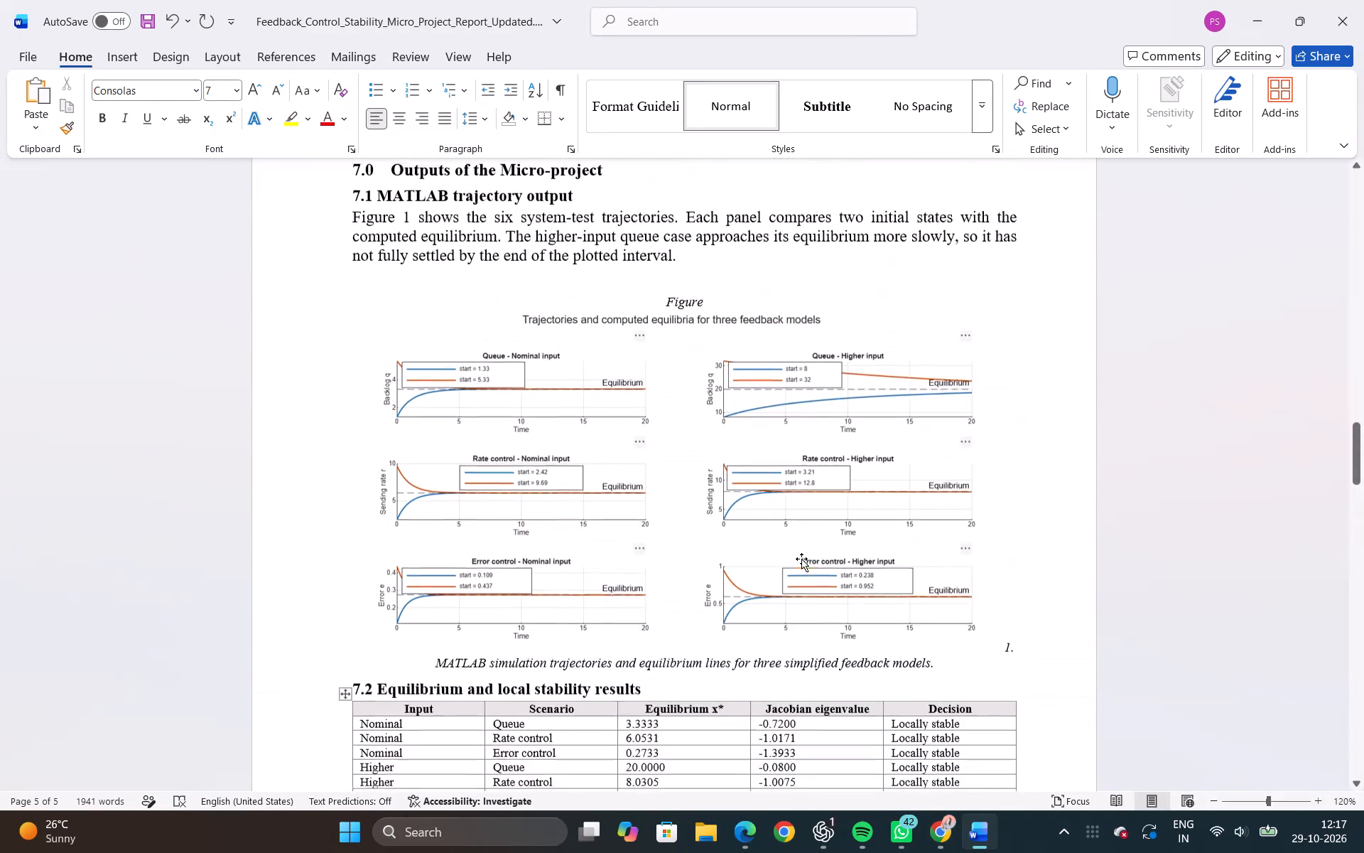
{"action": "scroll", "coordinate": [801, 559], "scroll_direction": "up", "scroll_amount": 4}
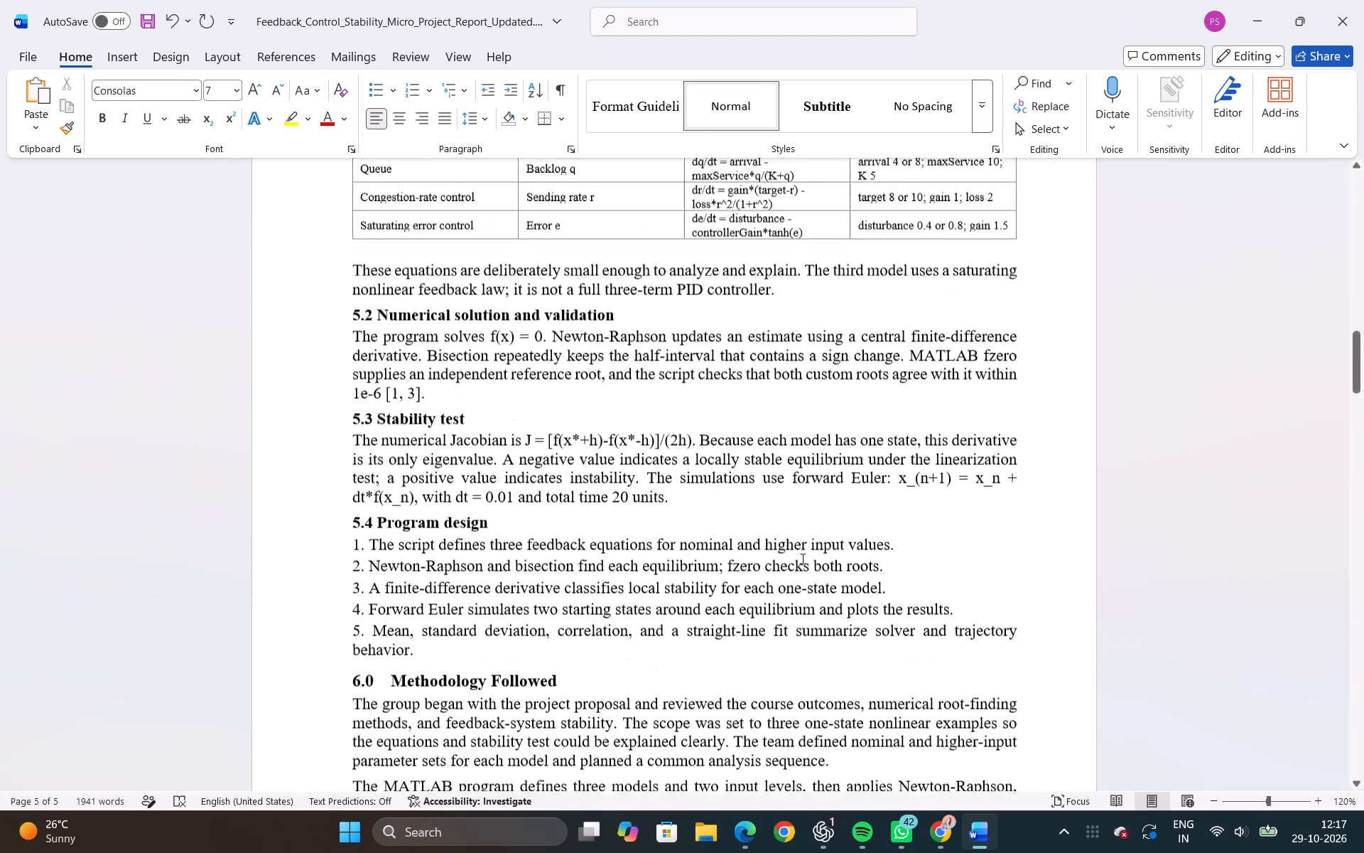
{"action": "scroll", "coordinate": [801, 559], "scroll_direction": "up", "scroll_amount": 5}
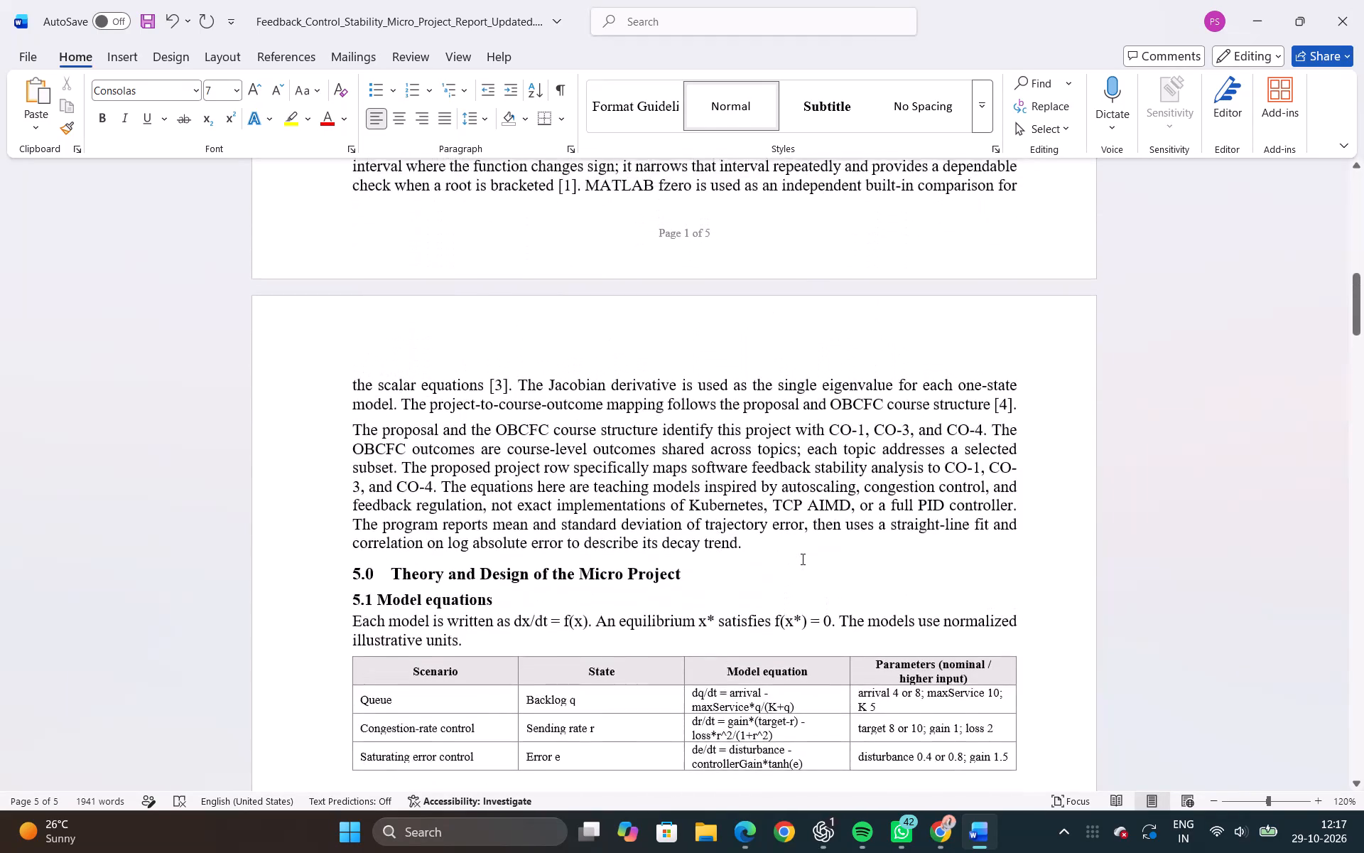
{"action": "scroll", "coordinate": [801, 559], "scroll_direction": "up", "scroll_amount": 3}
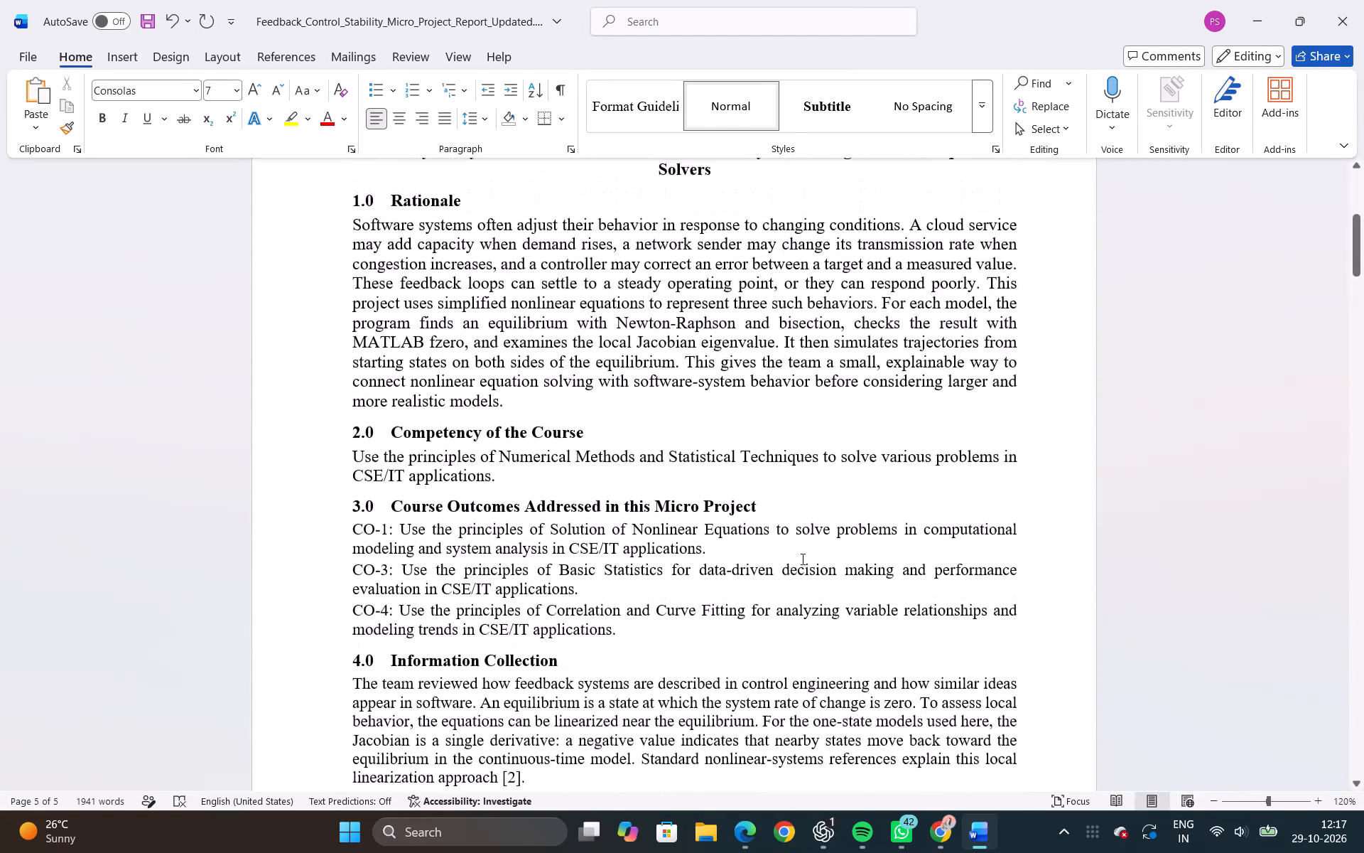
{"action": "scroll", "coordinate": [801, 559], "scroll_direction": "up", "scroll_amount": 3}
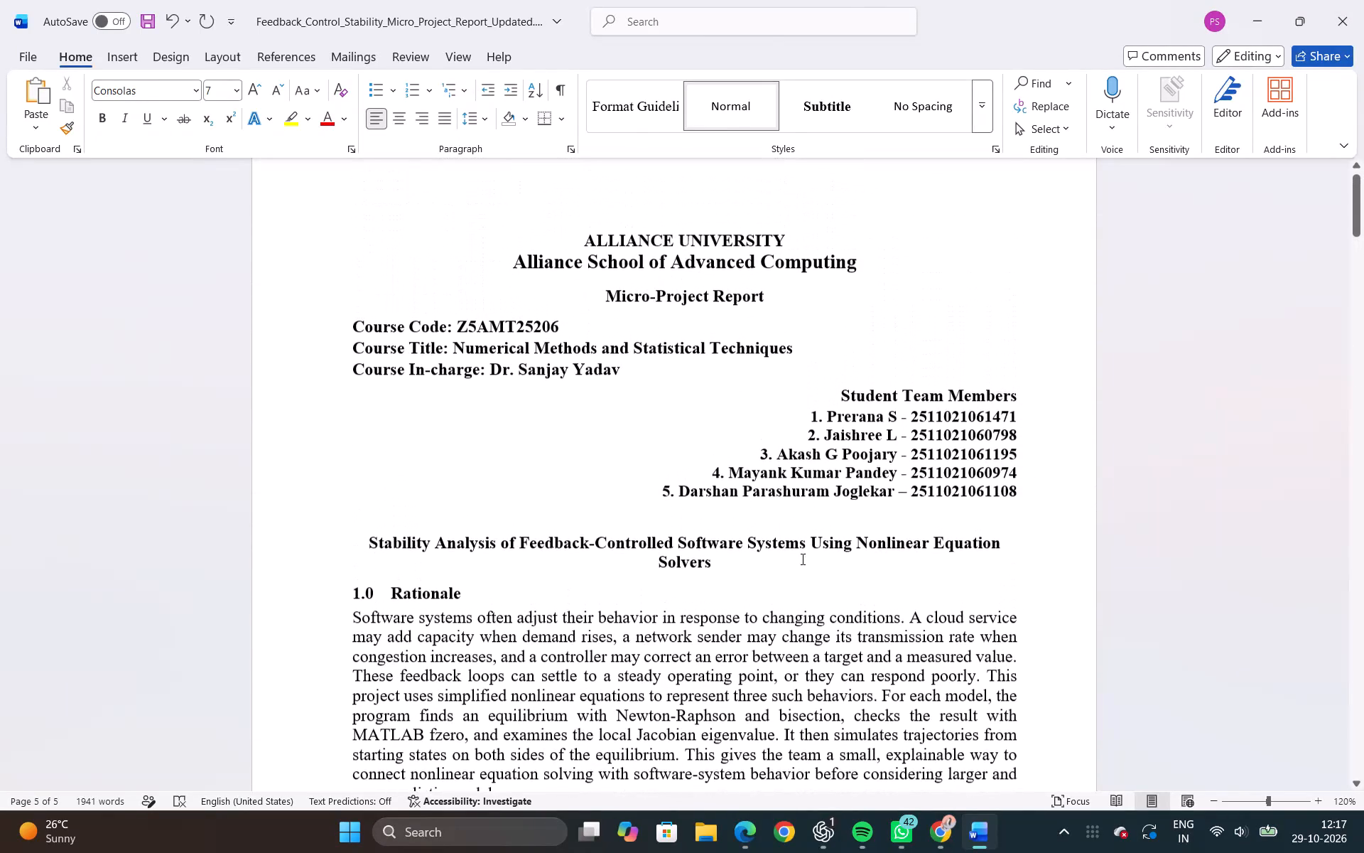
{"action": "scroll", "coordinate": [801, 559], "scroll_direction": "up", "scroll_amount": 1}
Review the report from the title block through sections 1.0 to 10.0 to the end of the MATLAB listing for page gaps.
{"action": "scroll", "coordinate": [801, 559], "scroll_direction": "down", "scroll_amount": 3}
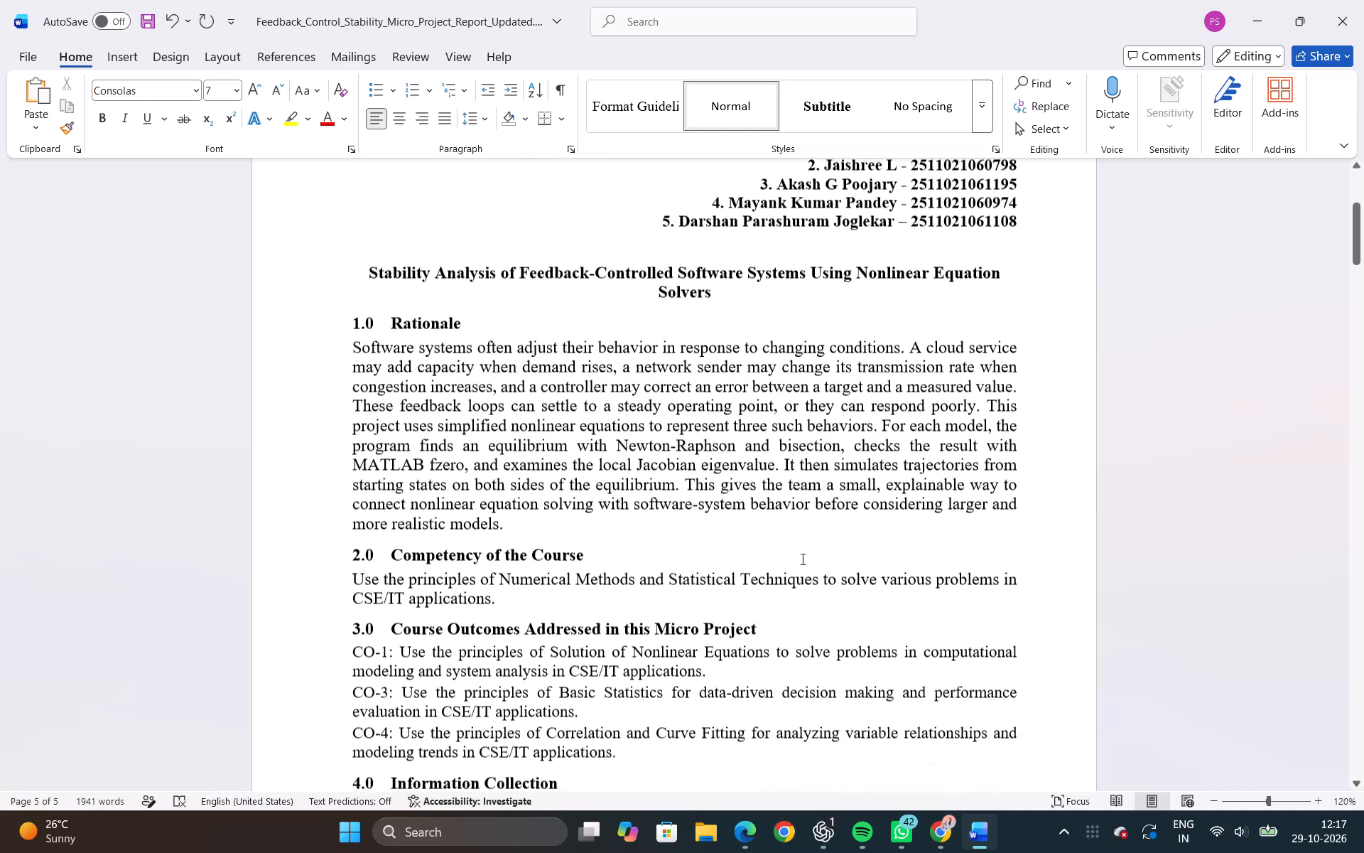
{"action": "scroll", "coordinate": [801, 559], "scroll_direction": "down", "scroll_amount": 1}
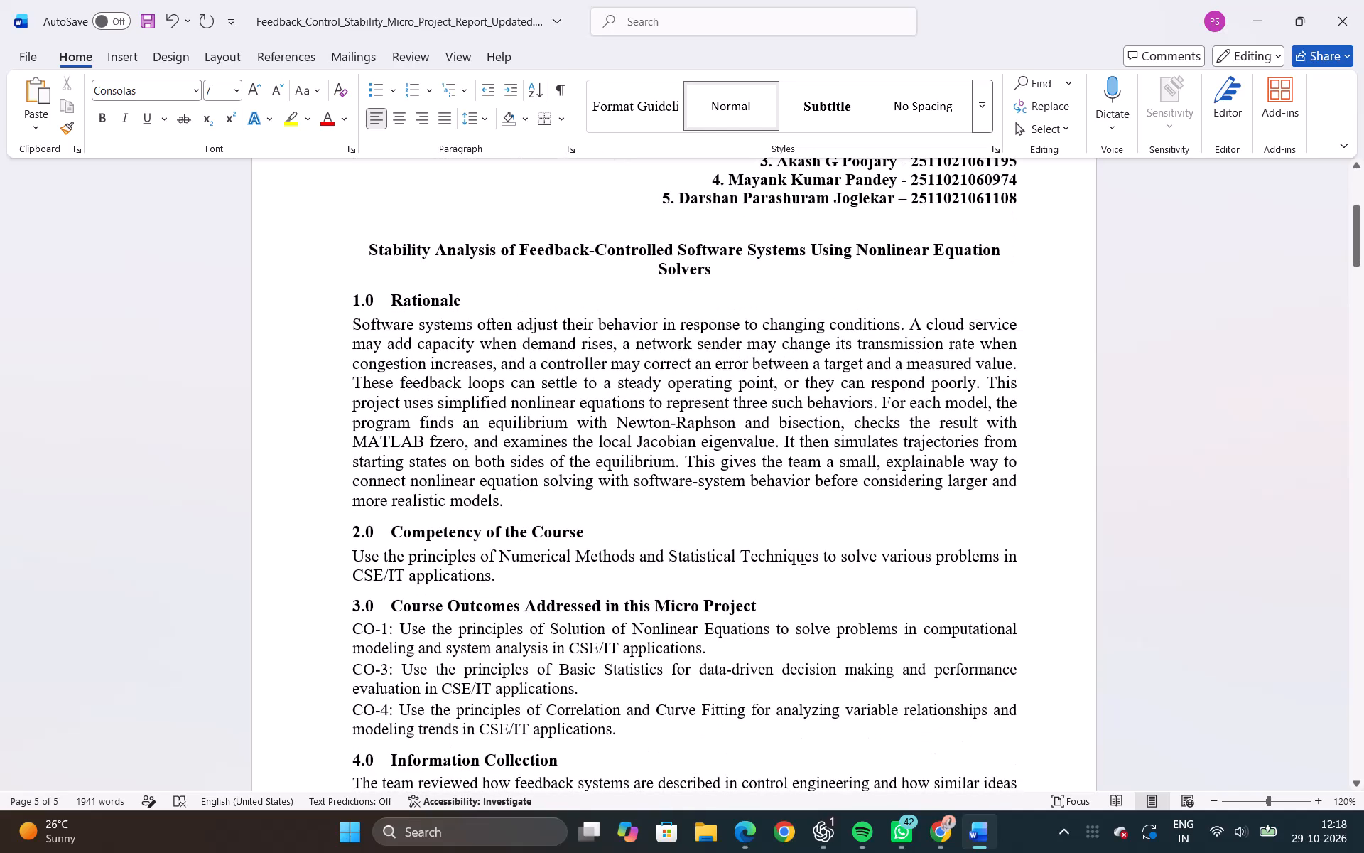
{"action": "scroll", "coordinate": [801, 559], "scroll_direction": "down", "scroll_amount": 5}
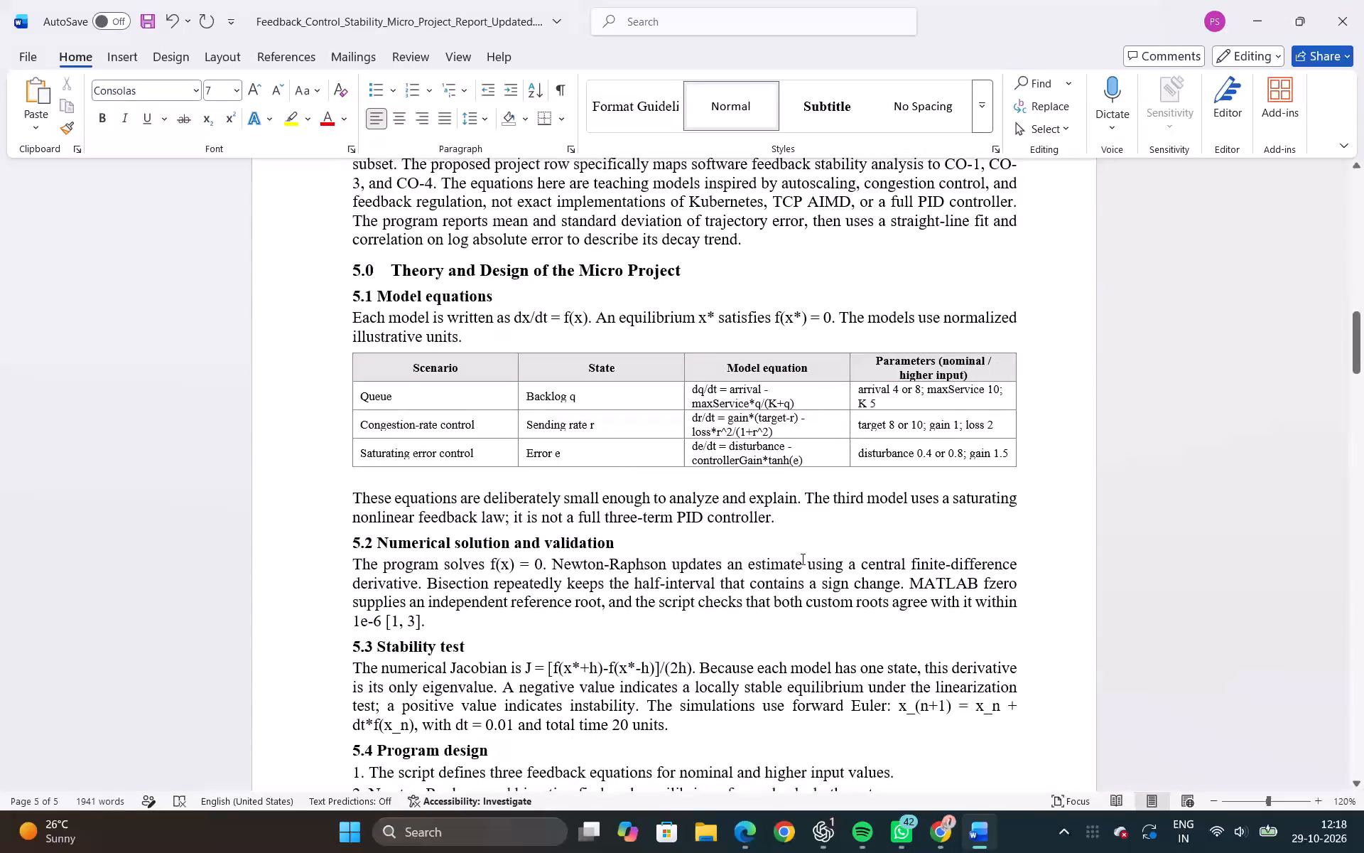
{"action": "scroll", "coordinate": [800, 471], "scroll_direction": "down", "scroll_amount": 1}
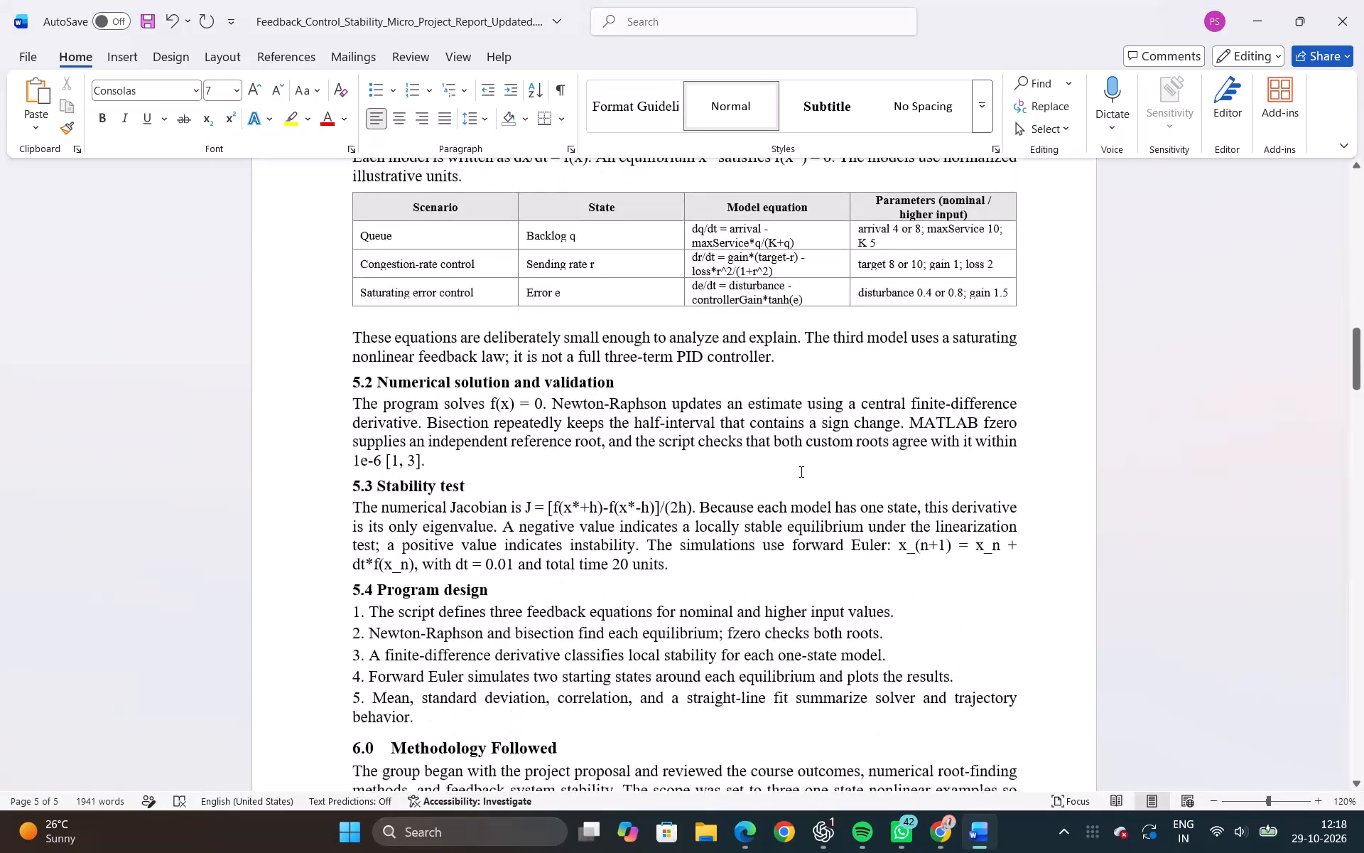
{"action": "scroll", "coordinate": [800, 471], "scroll_direction": "down", "scroll_amount": 6}
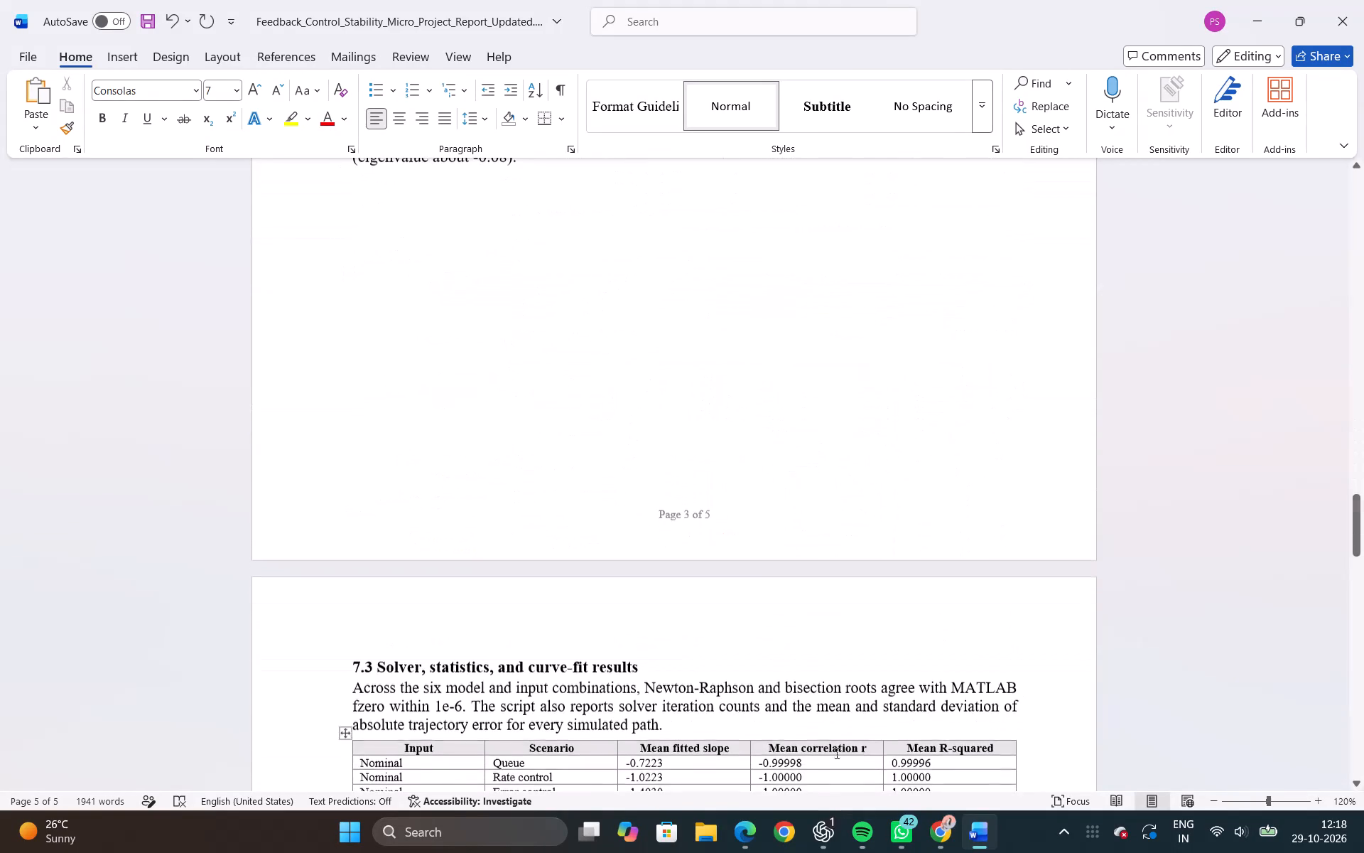
{"action": "scroll", "coordinate": [818, 569], "scroll_direction": "down", "scroll_amount": 1}
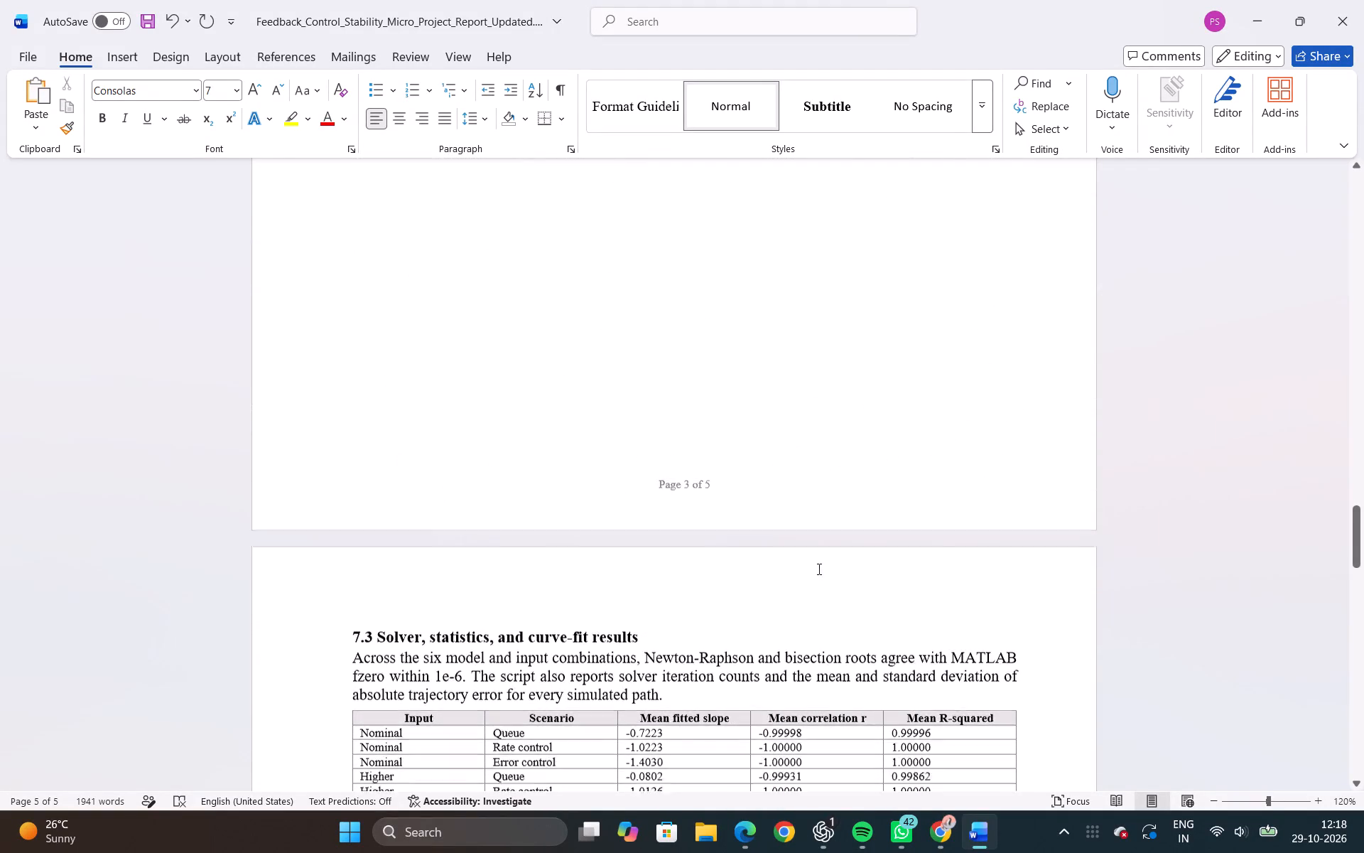
{"action": "scroll", "coordinate": [818, 569], "scroll_direction": "down", "scroll_amount": 3}
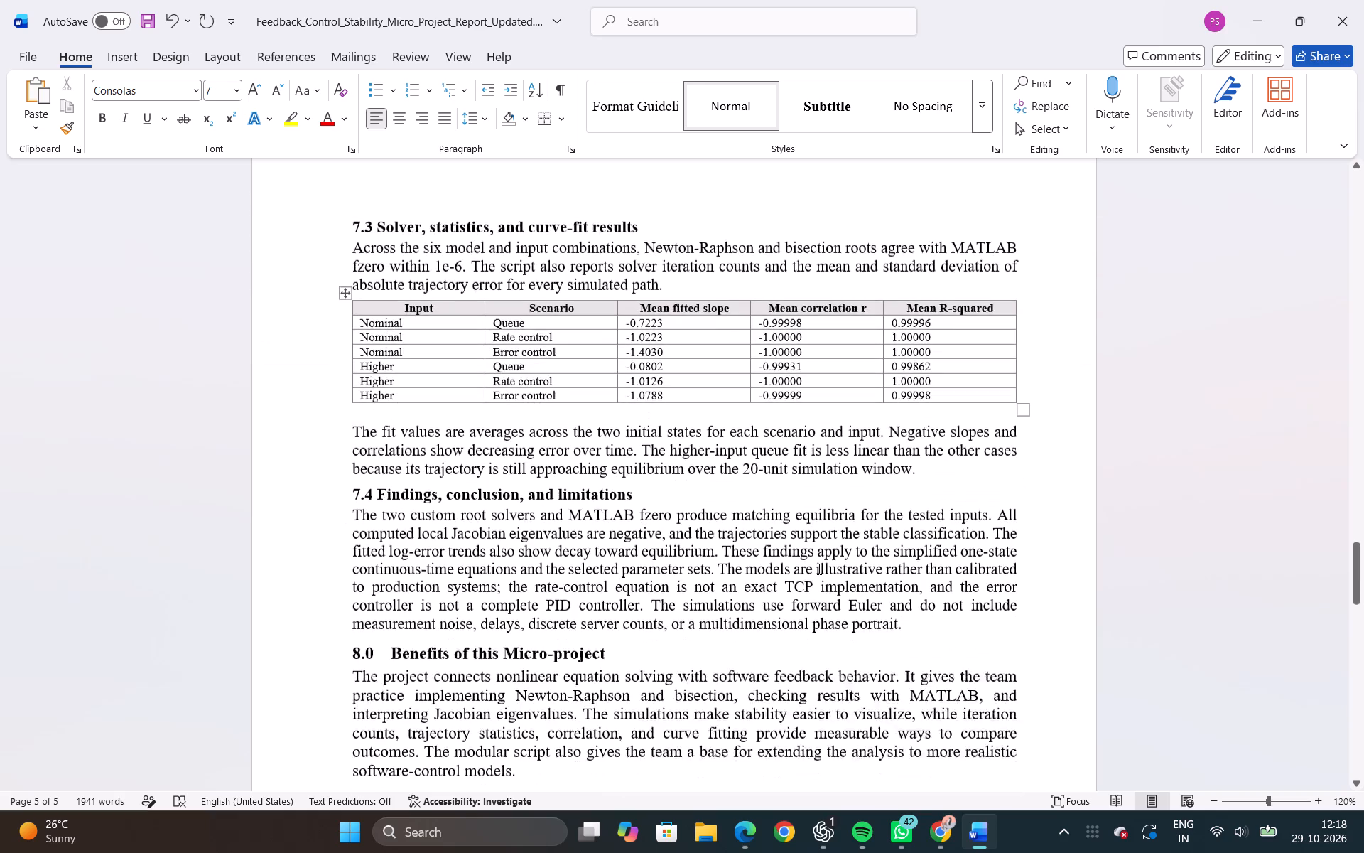
{"action": "scroll", "coordinate": [818, 569], "scroll_direction": "down", "scroll_amount": 4}
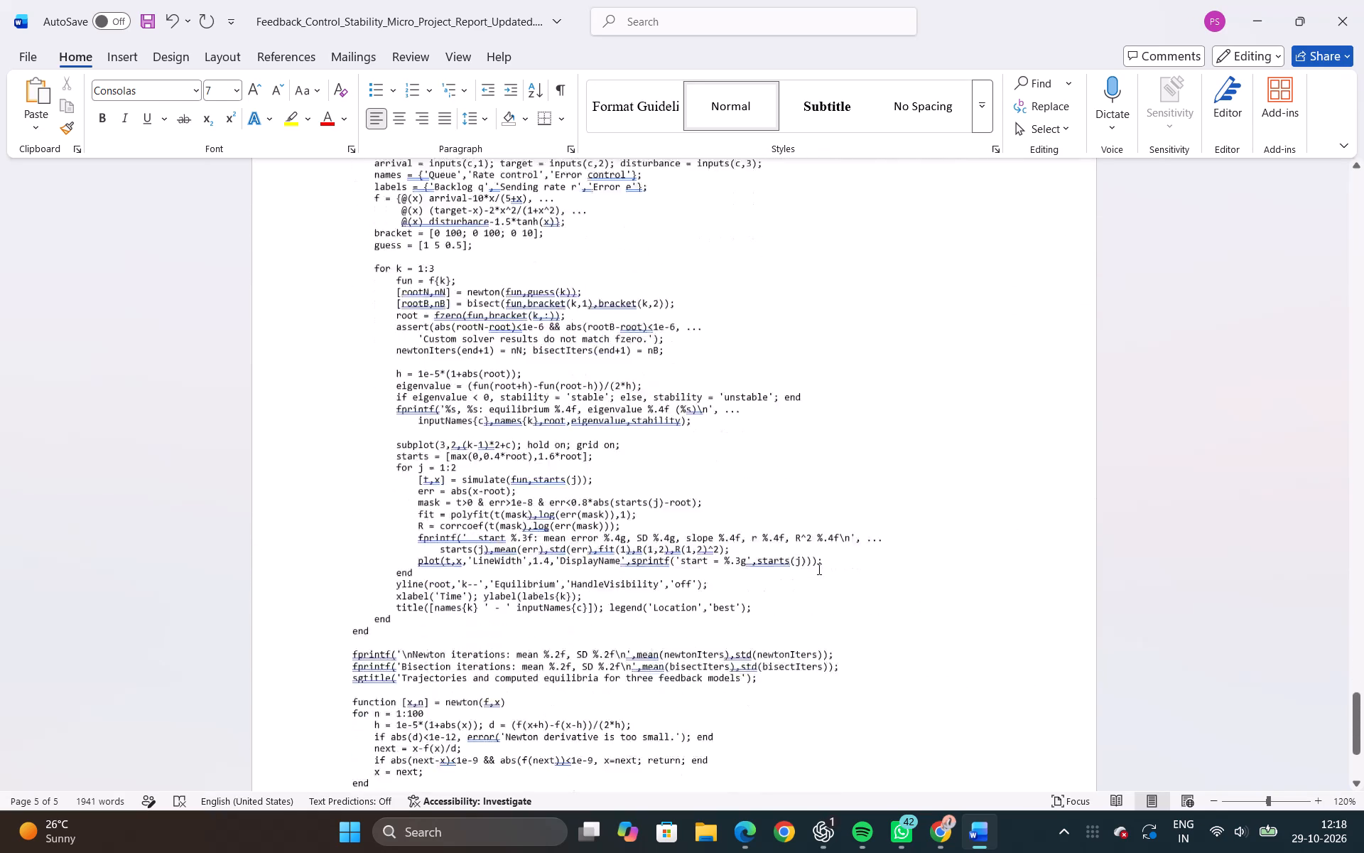
{"action": "scroll", "coordinate": [818, 569], "scroll_direction": "down", "scroll_amount": 3}
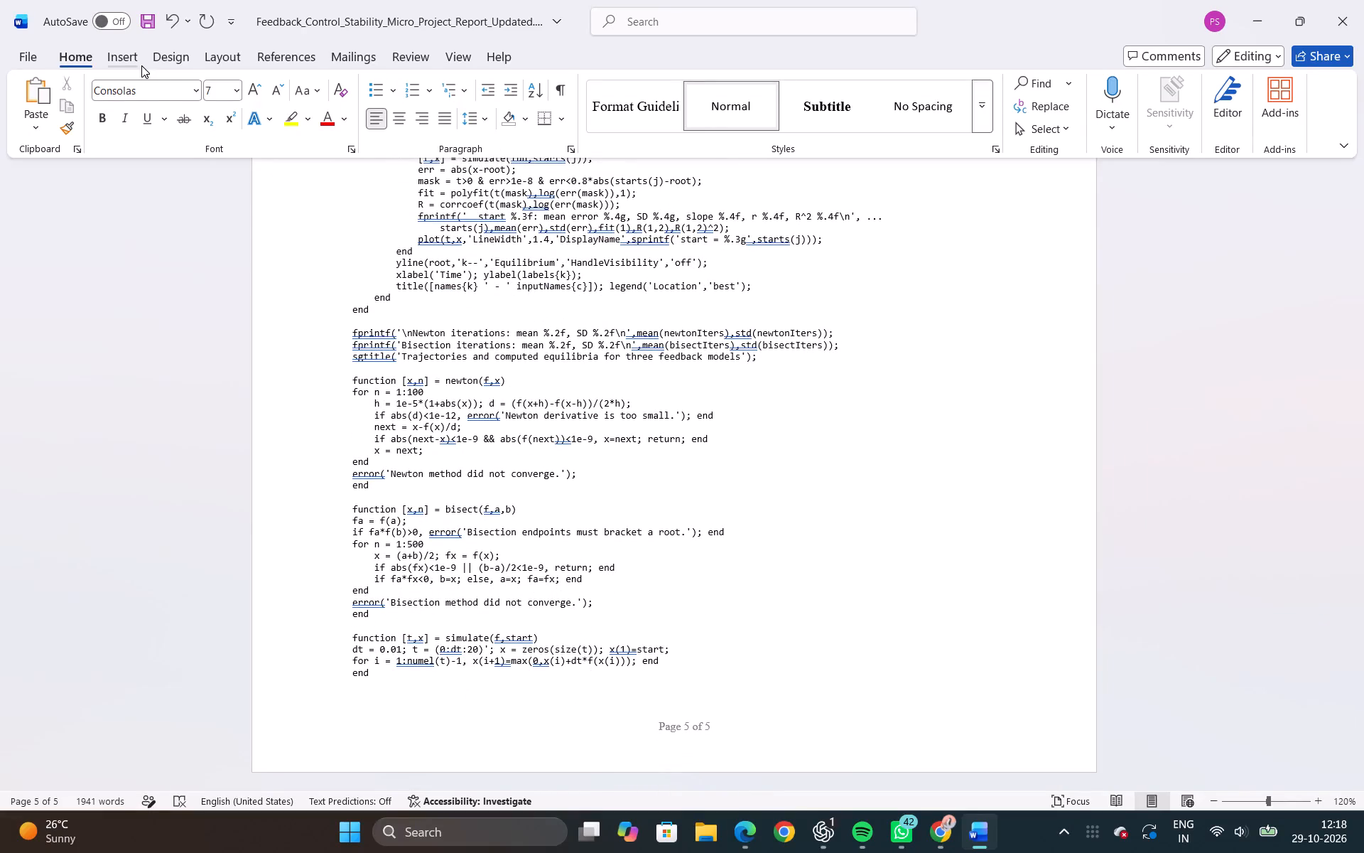
Save the report to OneDrive - Personal as Feedback_Control_Stability_Micro_Project_Report_Final in Word Document format, replacing the existing file of that name.
{"action": "left_click", "coordinate": [32, 57]}
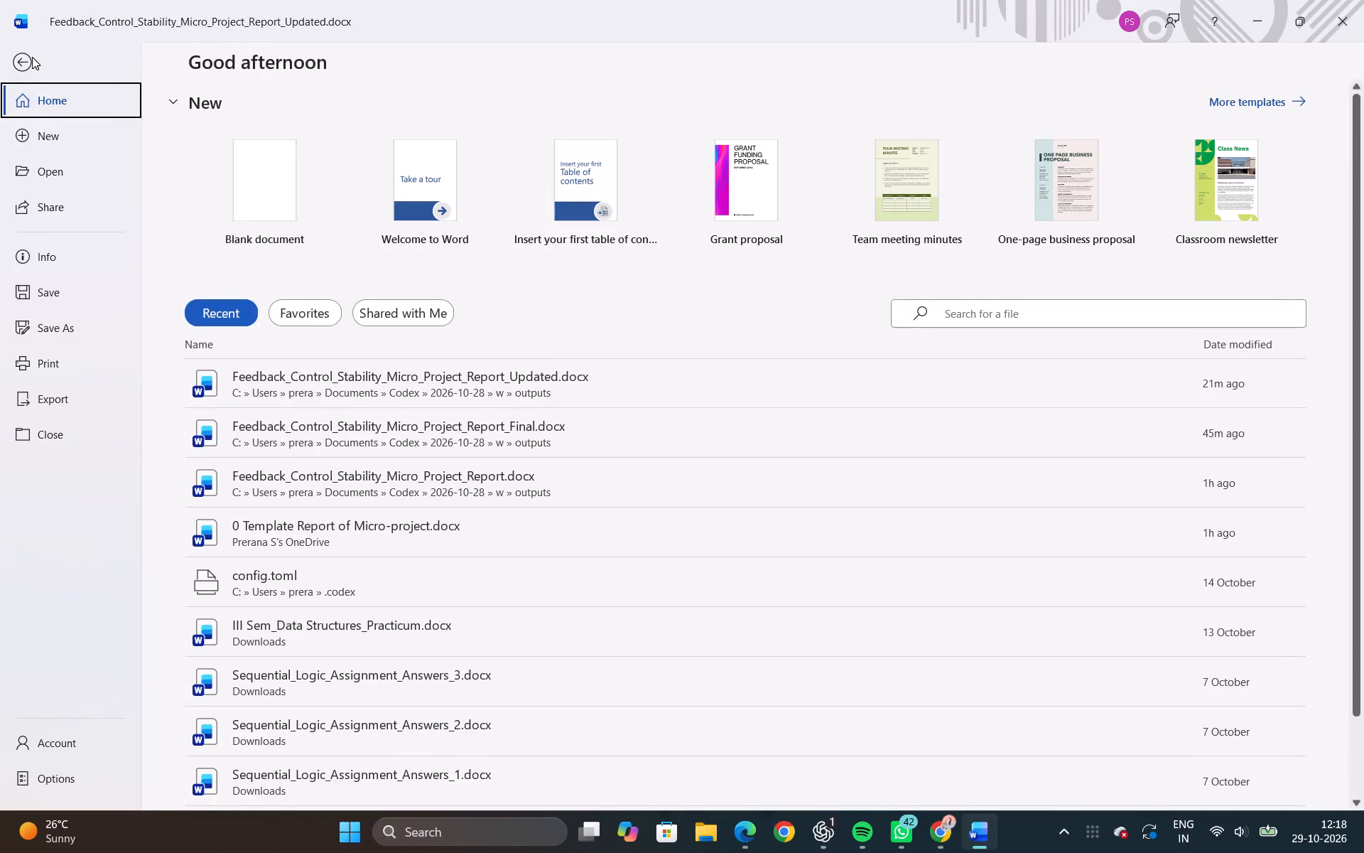
{"action": "left_click", "coordinate": [62, 318]}
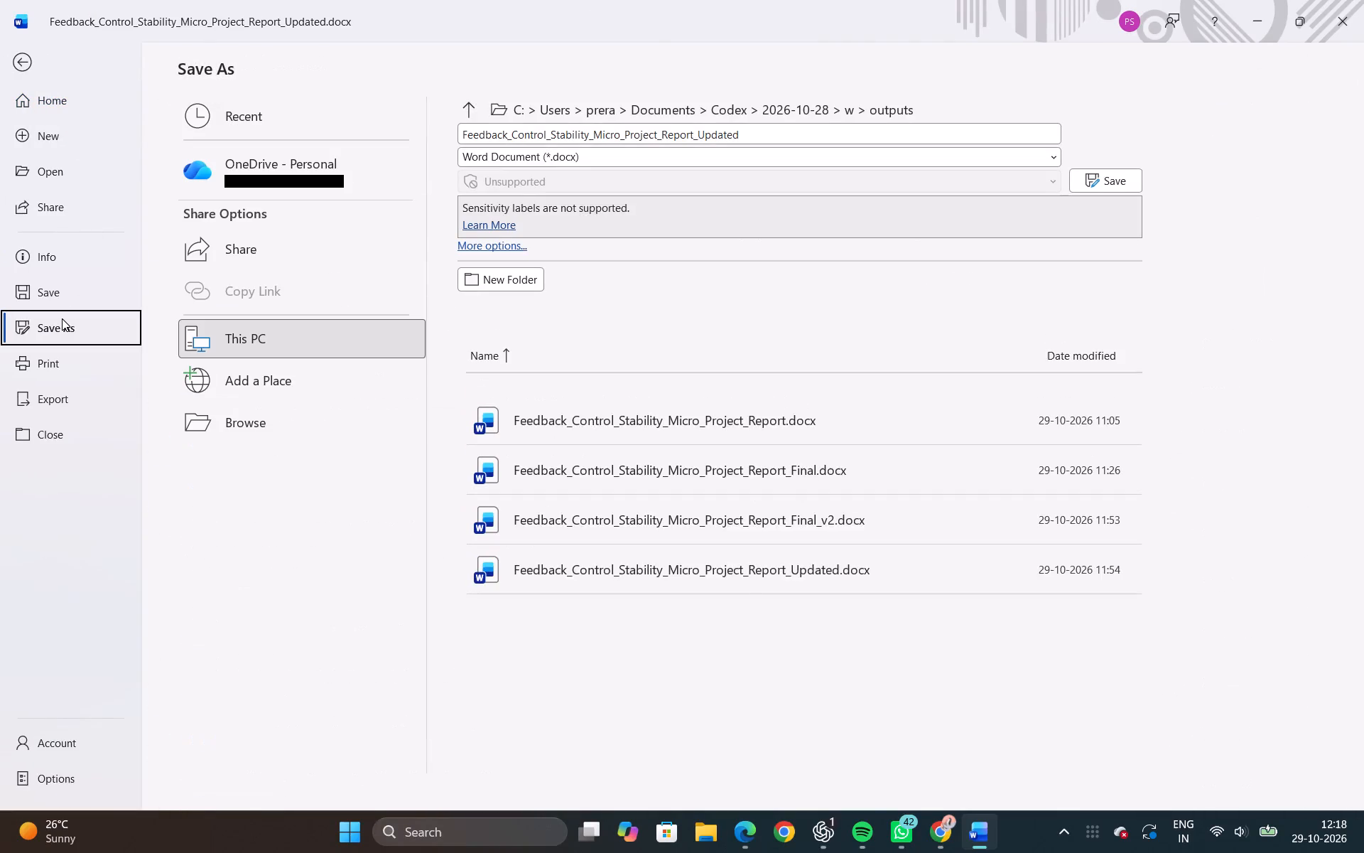
{"action": "left_click", "coordinate": [280, 176]}
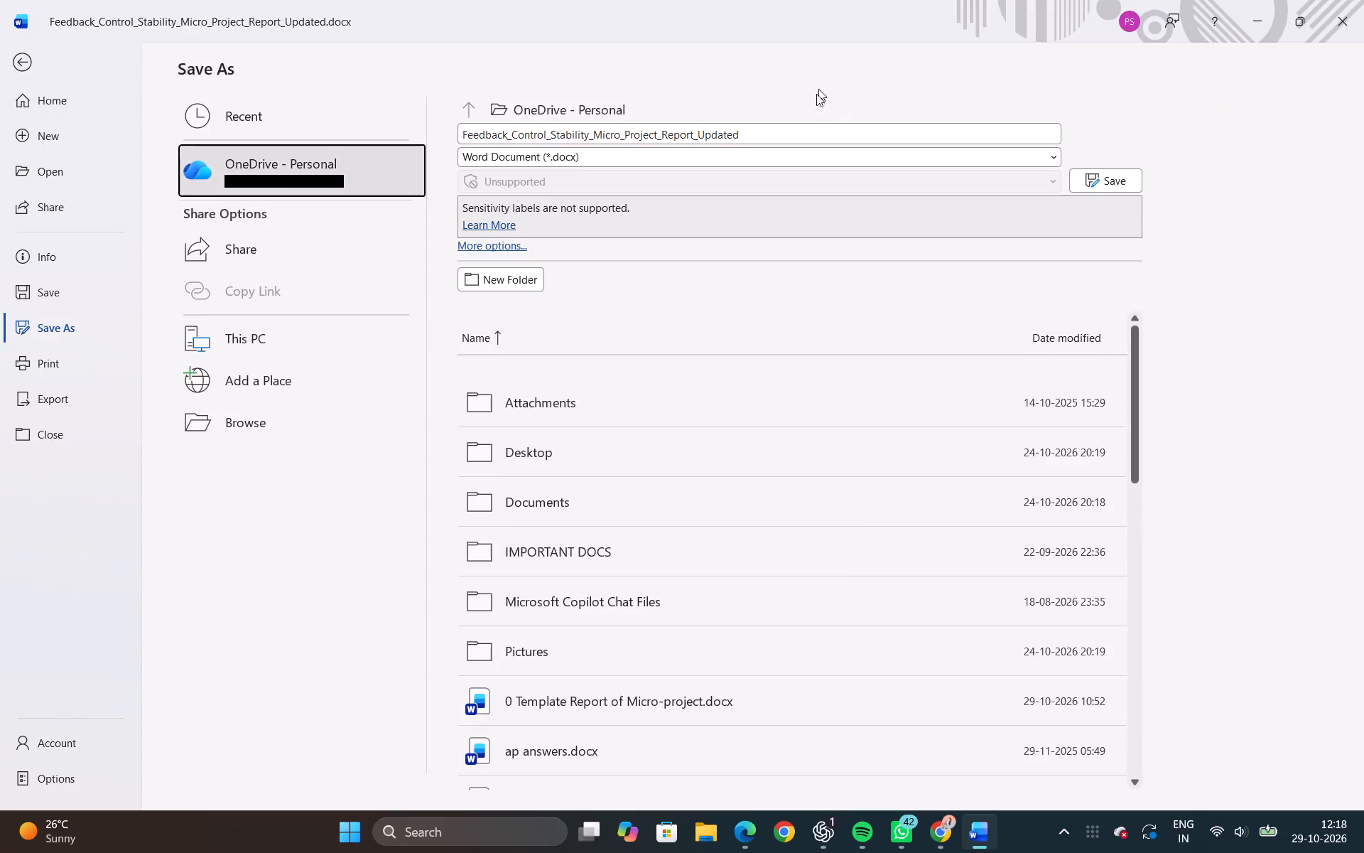
{"action": "left_click", "coordinate": [747, 134]}
{"action": "left_click", "coordinate": [747, 134]}
{"action": "key", "text": "BackSpace"}
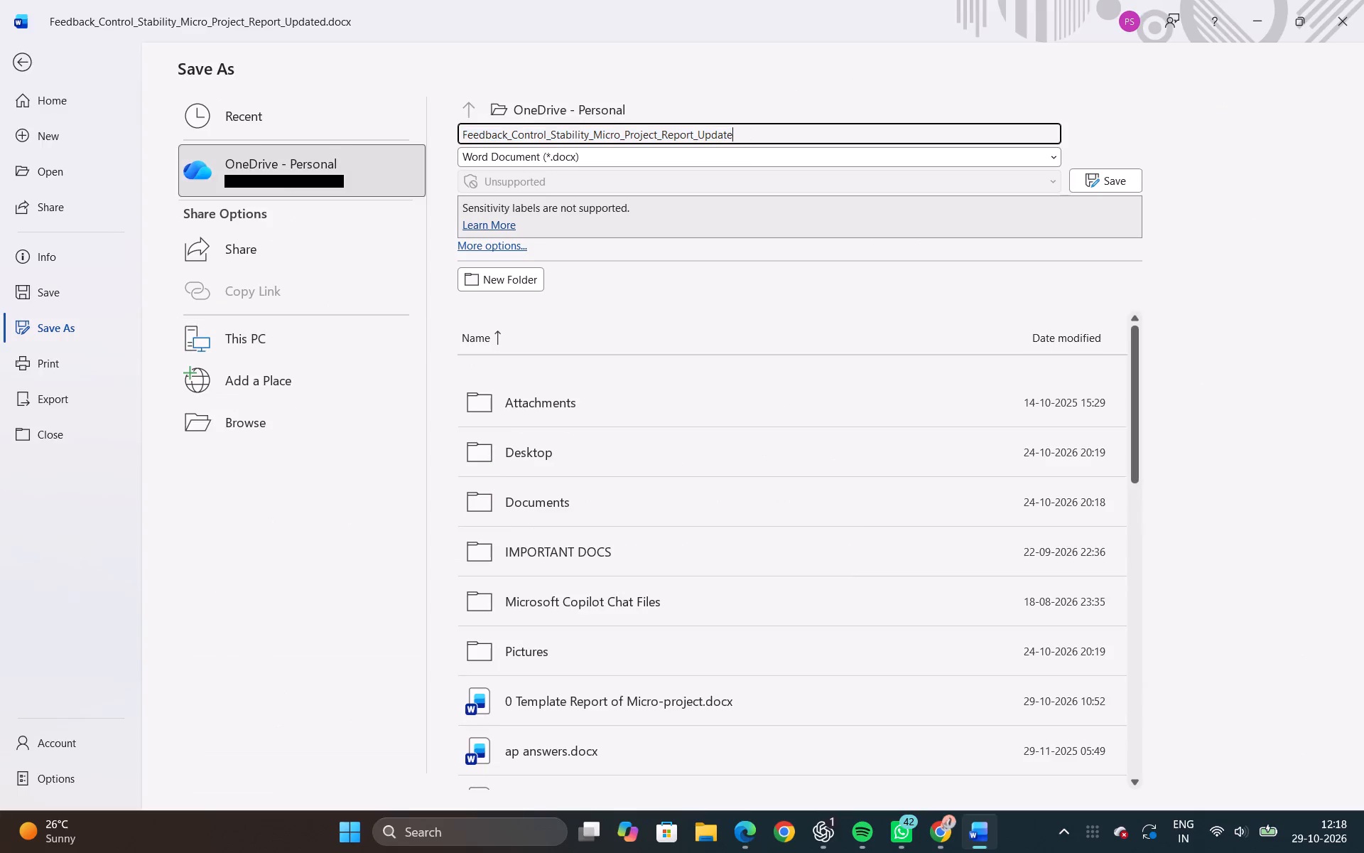
{"action": "key", "text": "BackSpace"}
{"action": "key", "text": "BackSpace"}
{"action": "key", "text": "BackSpace"}
{"action": "key", "text": "BackSpace"}
{"action": "key", "text": "BackSpace"}
{"action": "key", "text": "BackSpace"}
{"action": "type", "text": "Final"}
{"action": "left_click", "coordinate": [1105, 176]}
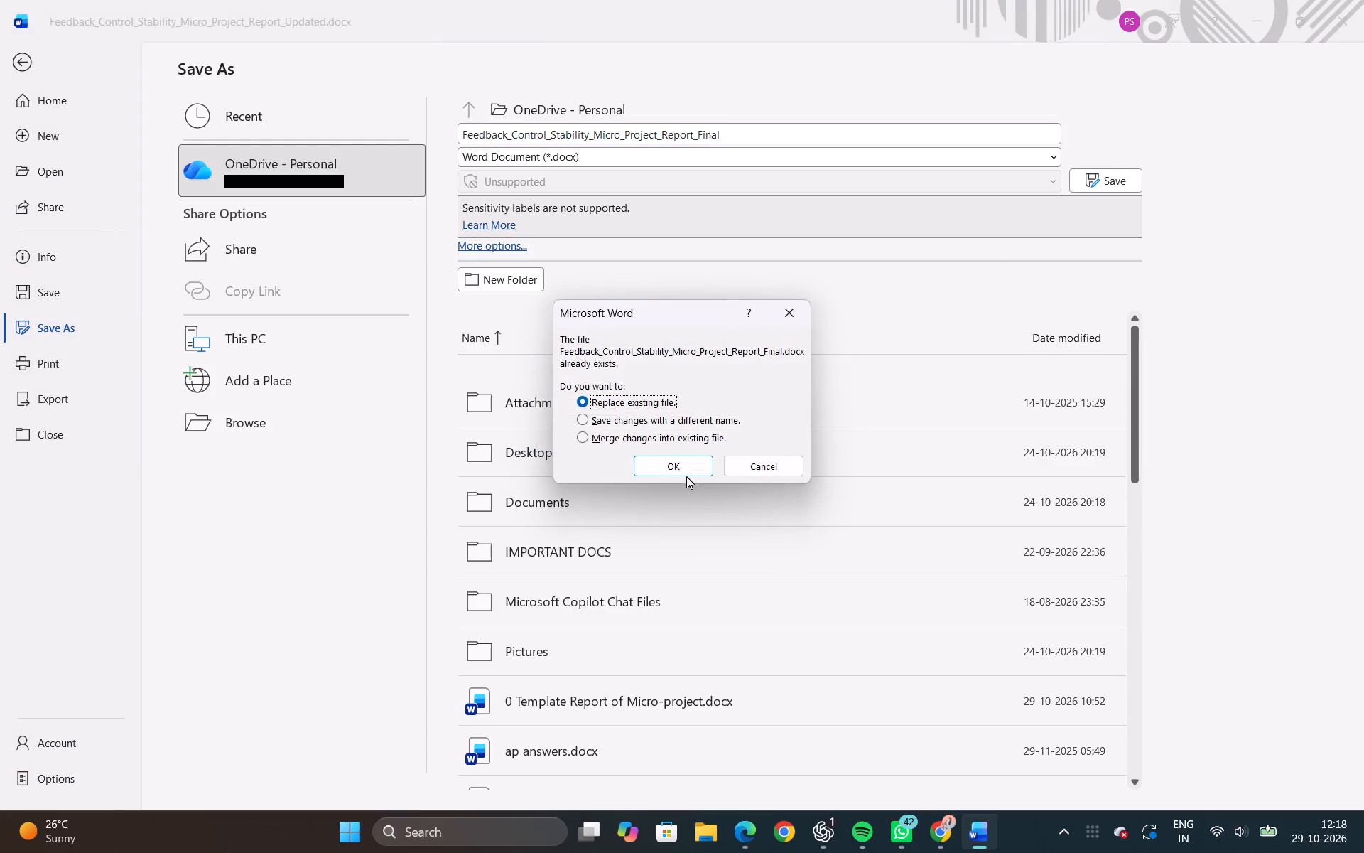
{"action": "left_click", "coordinate": [672, 468]}
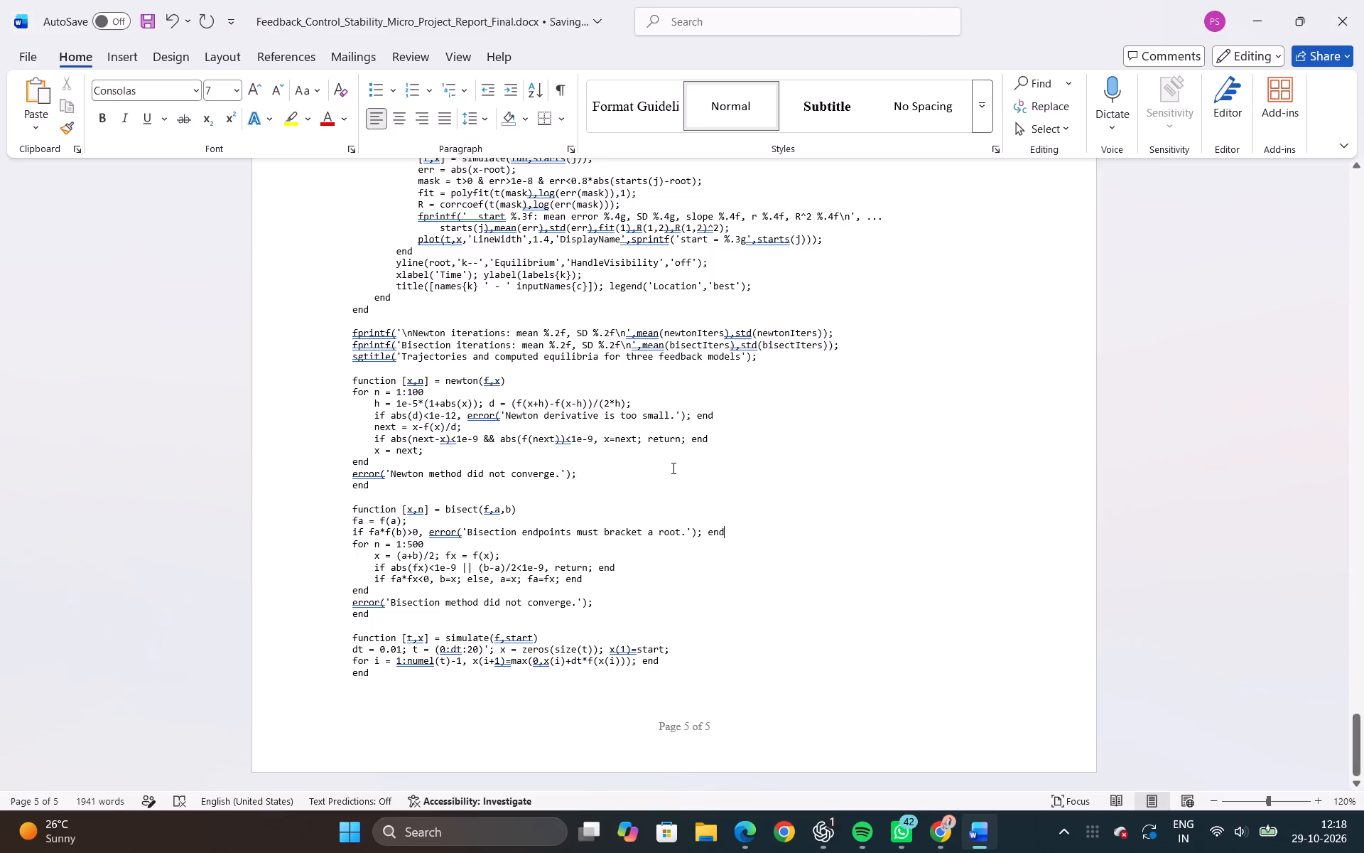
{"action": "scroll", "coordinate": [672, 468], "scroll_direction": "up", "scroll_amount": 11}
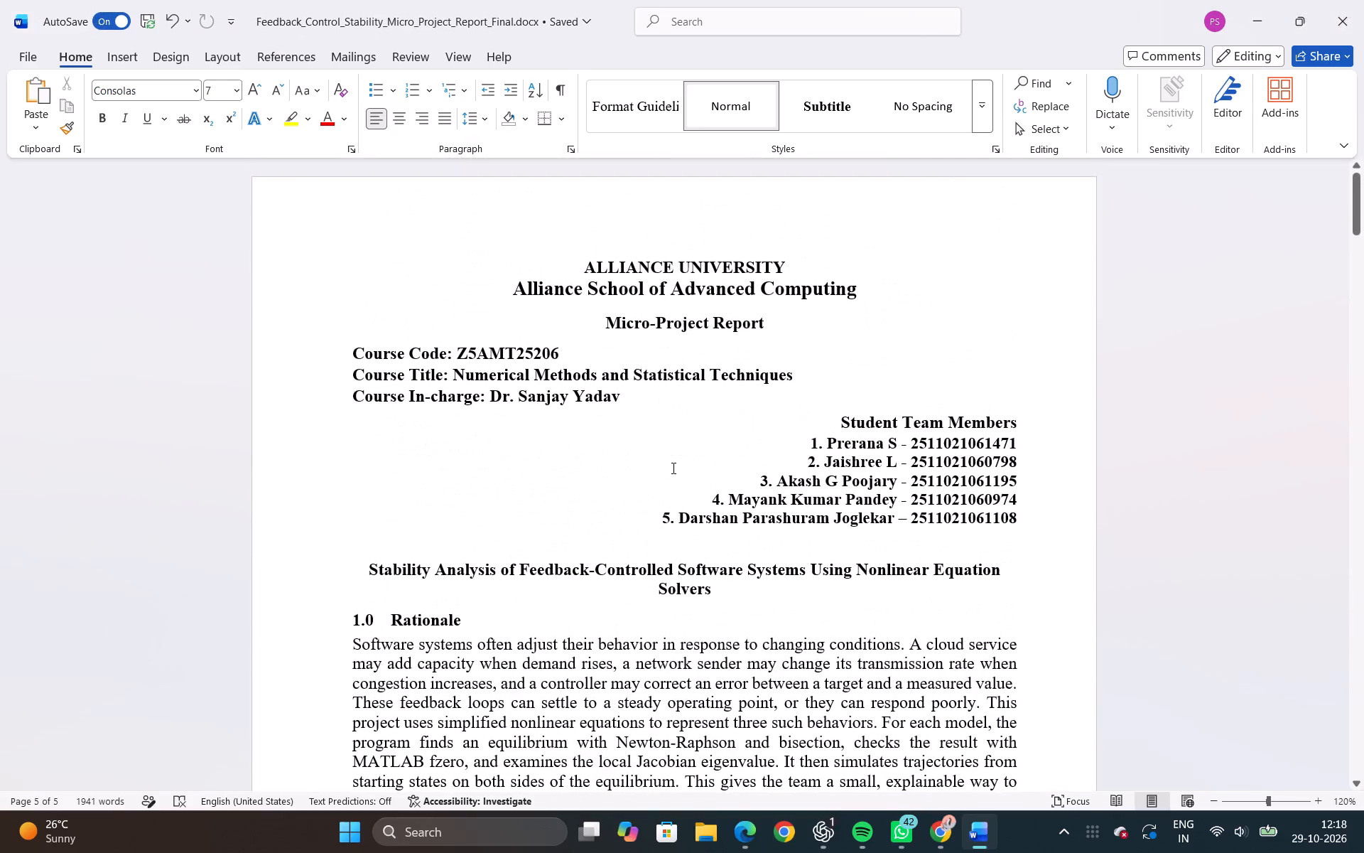
Review the saved report from the title block through section 5.0, then recheck sections 1.0 to 4.0.
{"action": "scroll", "coordinate": [672, 468], "scroll_direction": "down", "scroll_amount": 1}
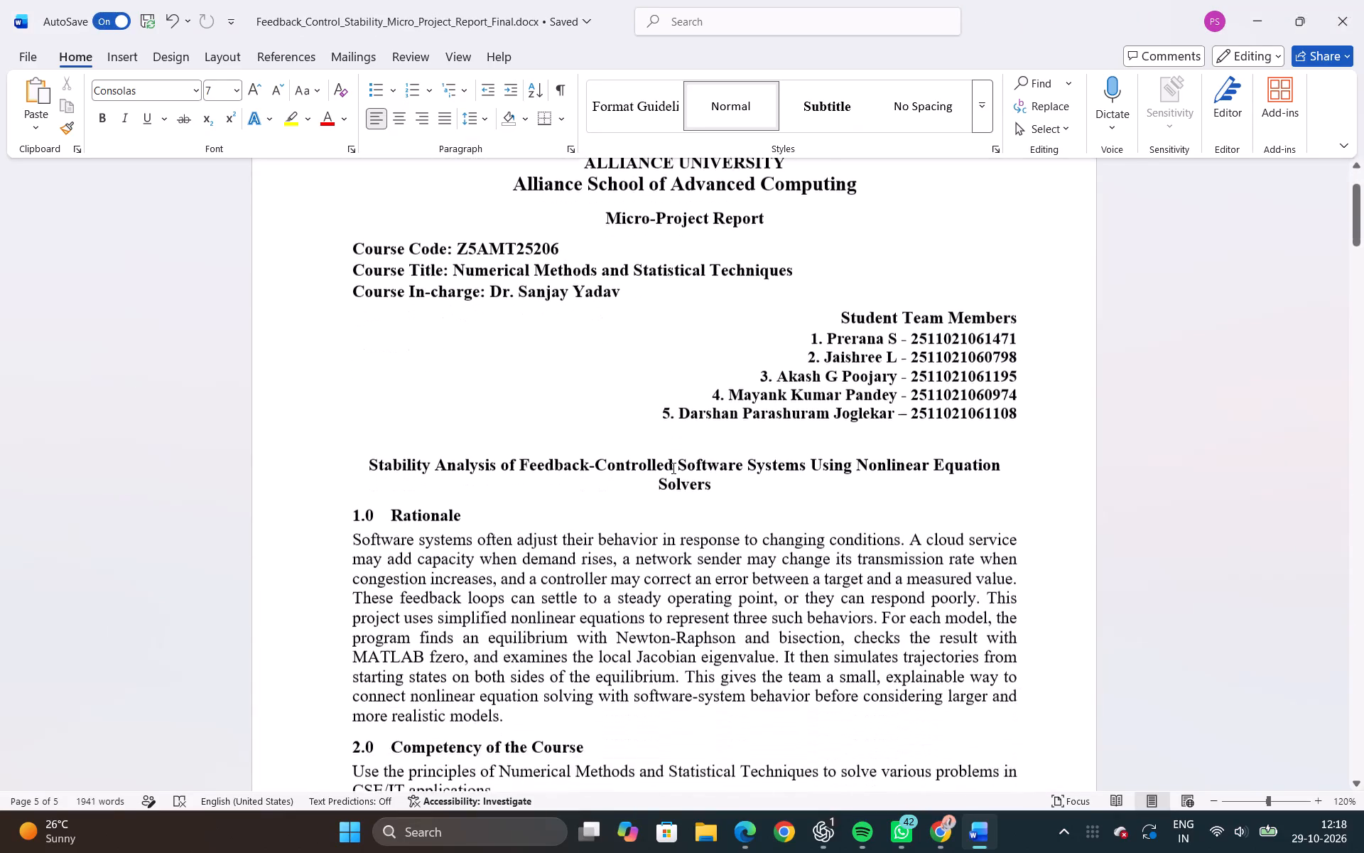
{"action": "scroll", "coordinate": [672, 468], "scroll_direction": "down", "scroll_amount": 3}
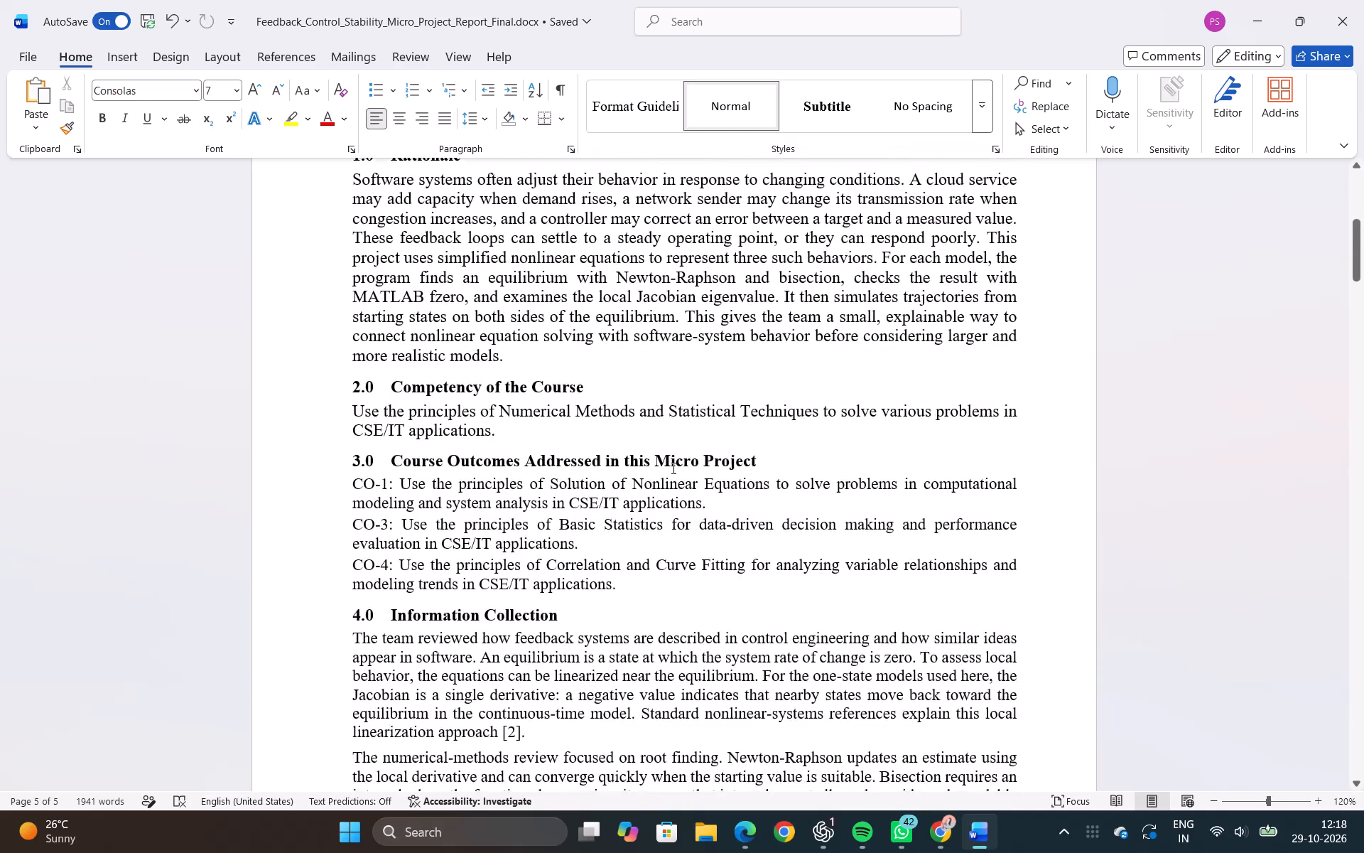
{"action": "scroll", "coordinate": [672, 468], "scroll_direction": "down", "scroll_amount": 3}
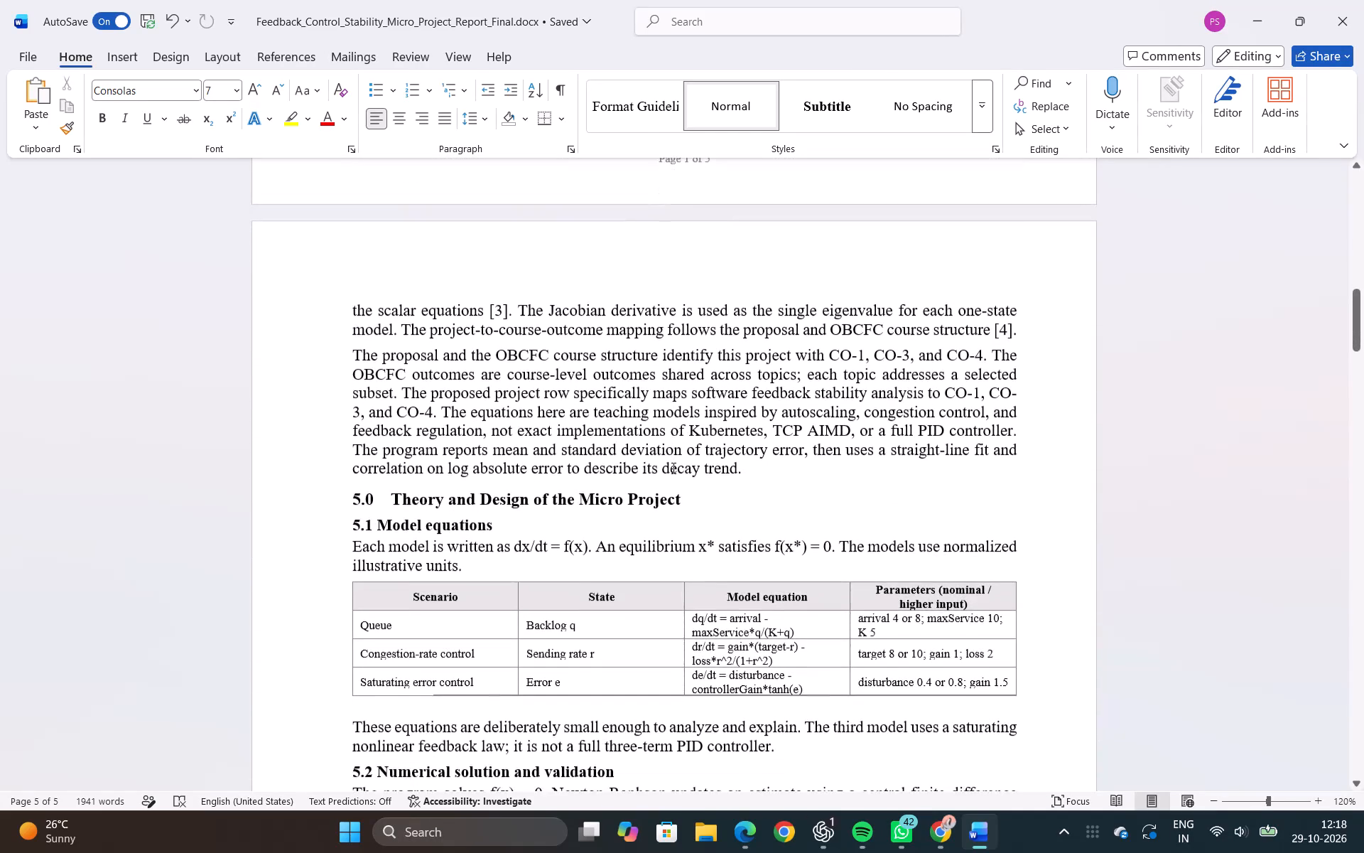
{"action": "scroll", "coordinate": [672, 468], "scroll_direction": "down", "scroll_amount": 3}
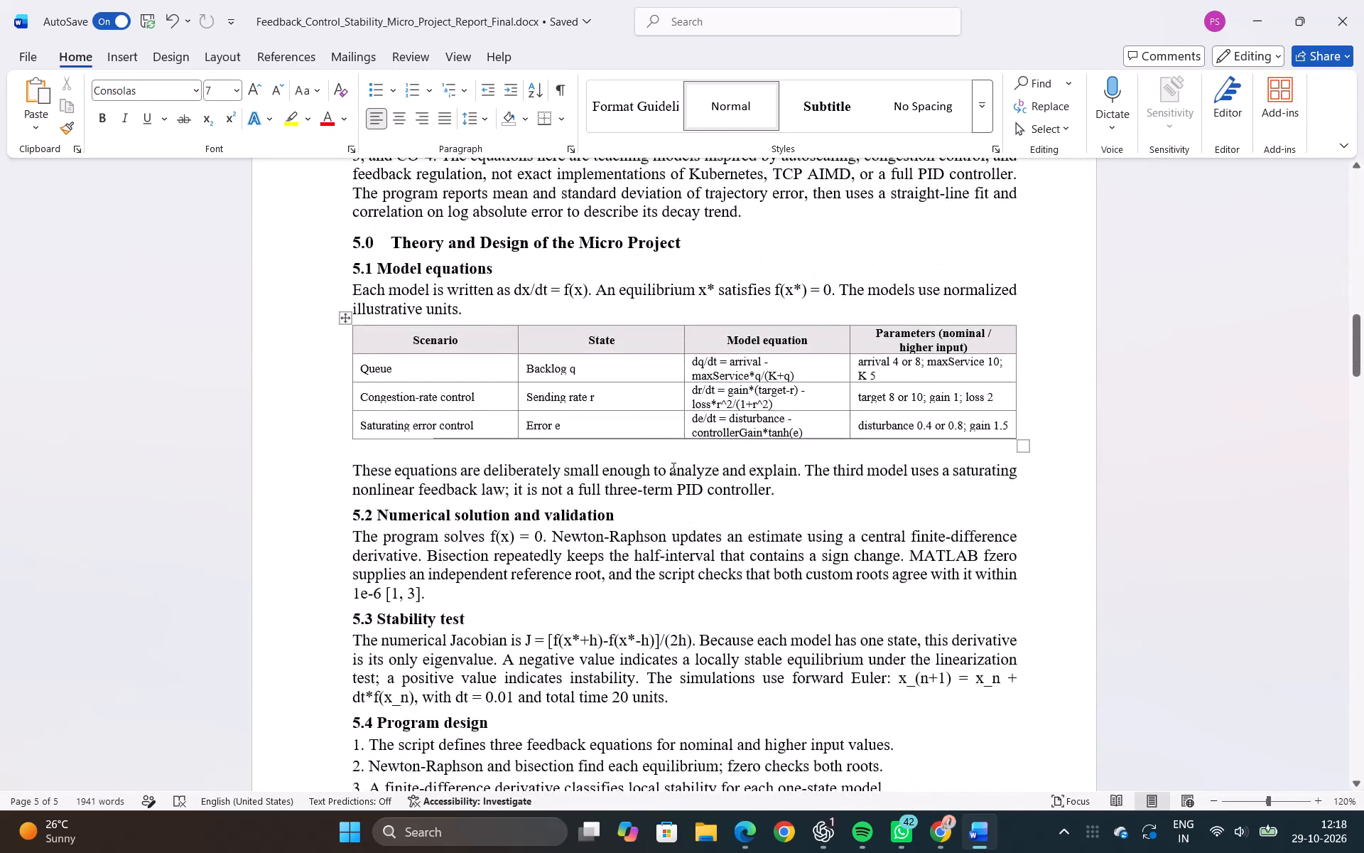
{"action": "scroll", "coordinate": [672, 468], "scroll_direction": "up", "scroll_amount": 4}
{"action": "scroll", "coordinate": [672, 468], "scroll_direction": "down", "scroll_amount": 1}
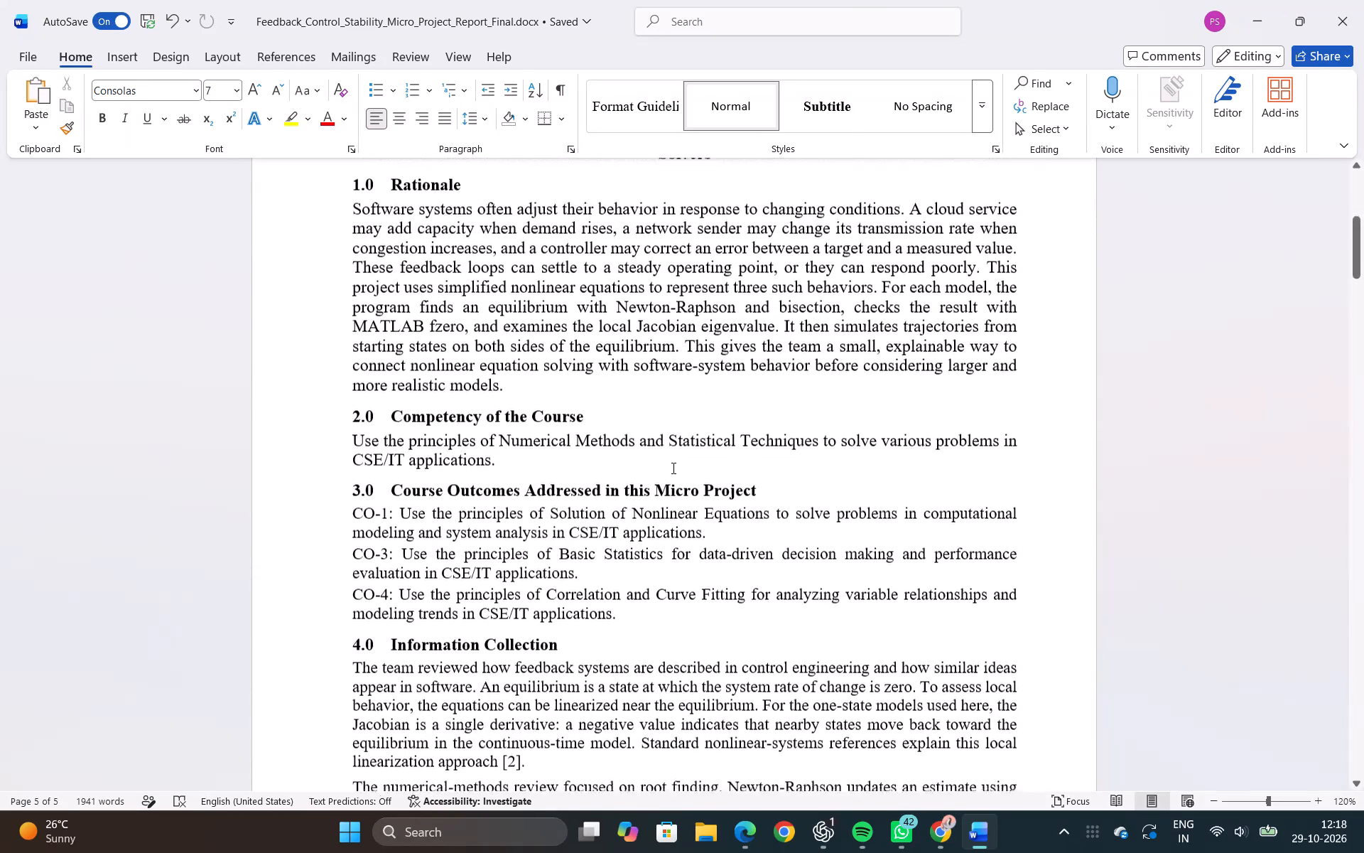
{"action": "scroll", "coordinate": [672, 468], "scroll_direction": "down", "scroll_amount": 1}
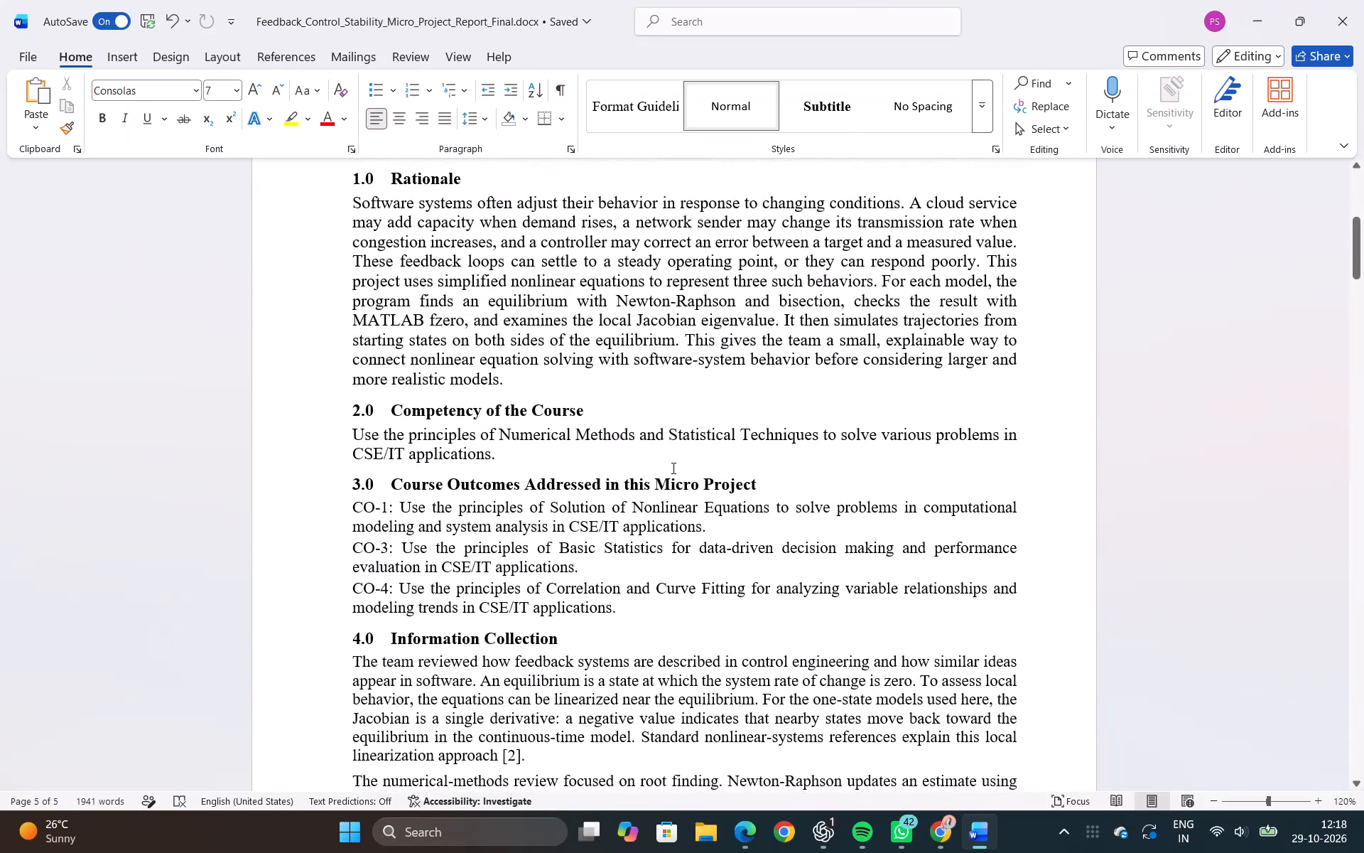
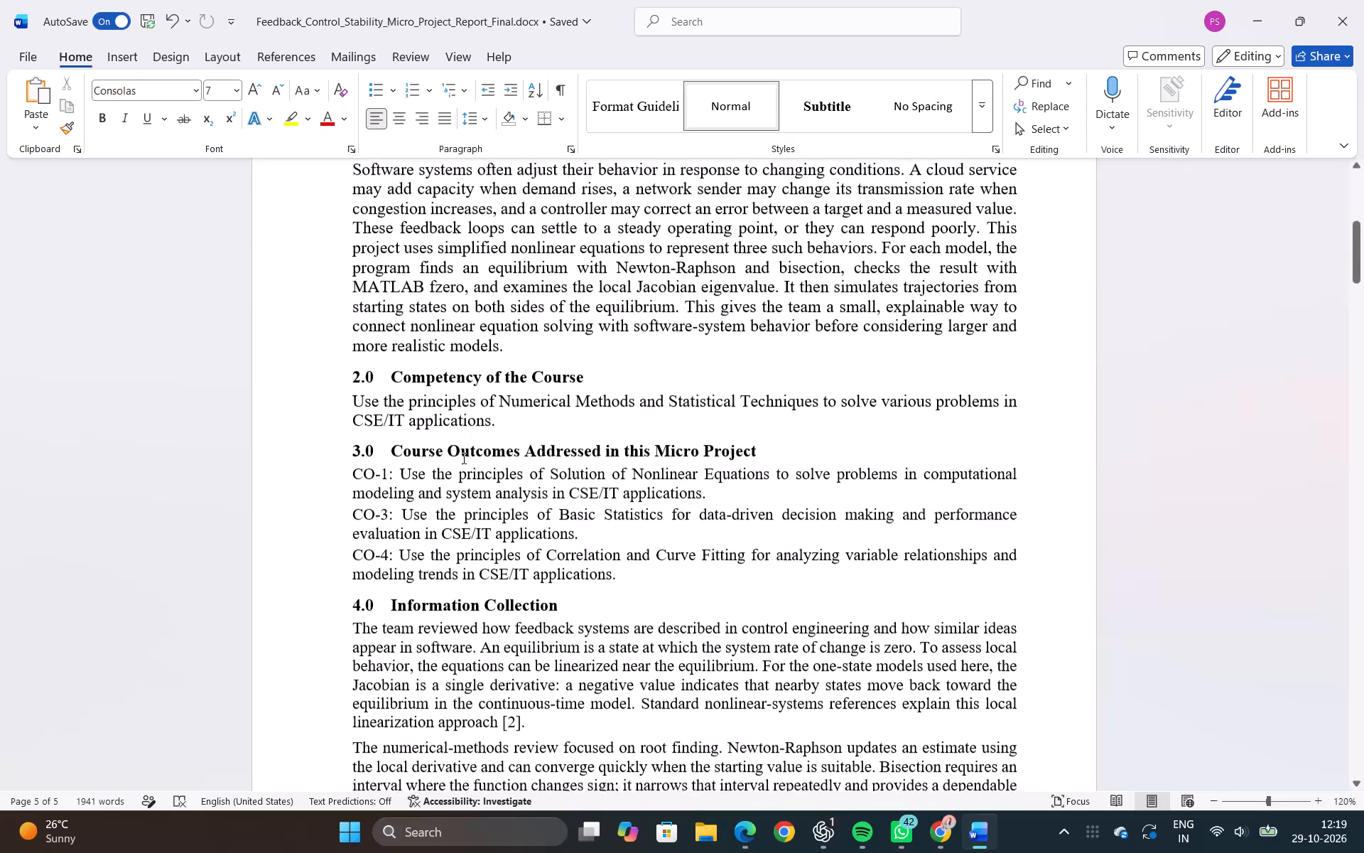
Review the report from section 2.0 through the end of page 3, then recheck the section 7.0 trajectory figure and the 7.2 table.
{"action": "scroll", "coordinate": [462, 458], "scroll_direction": "down", "scroll_amount": 1}
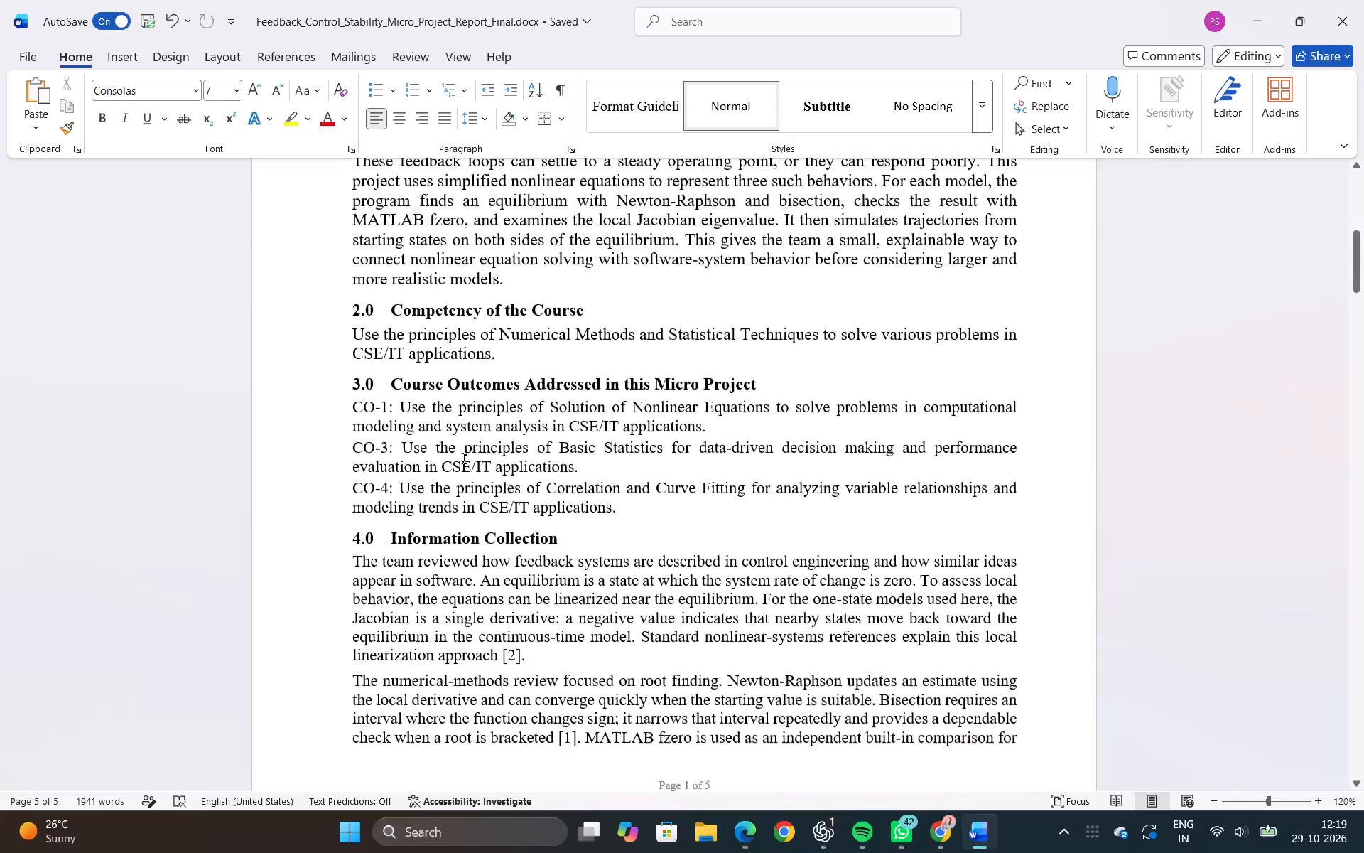
{"action": "scroll", "coordinate": [462, 458], "scroll_direction": "down", "scroll_amount": 2}
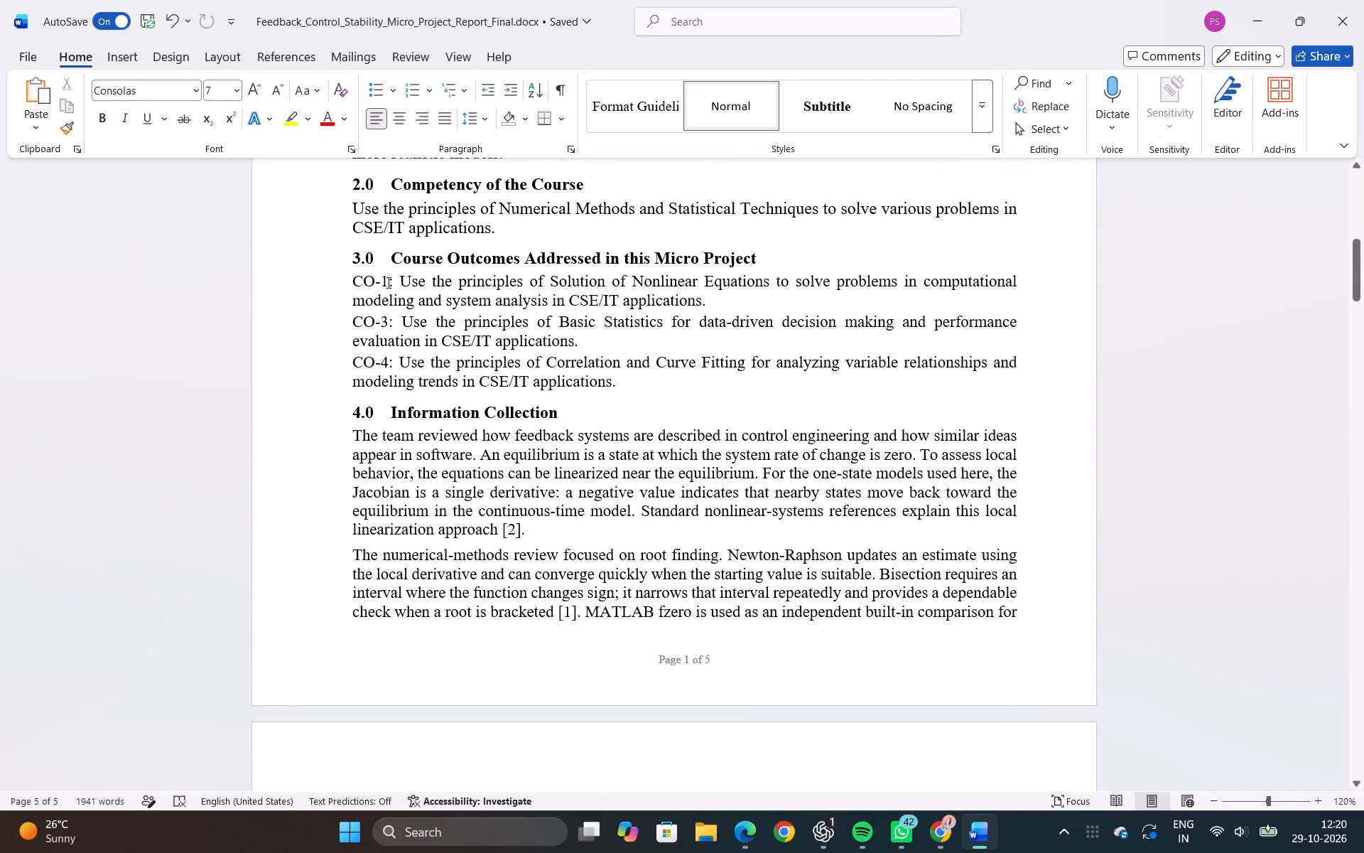
{"action": "left_click_drag", "start_coordinate": [387, 282], "coordinate": [353, 281]}
{"action": "left_click", "coordinate": [348, 345]}
{"action": "scroll", "coordinate": [348, 345], "scroll_direction": "down", "scroll_amount": 2}
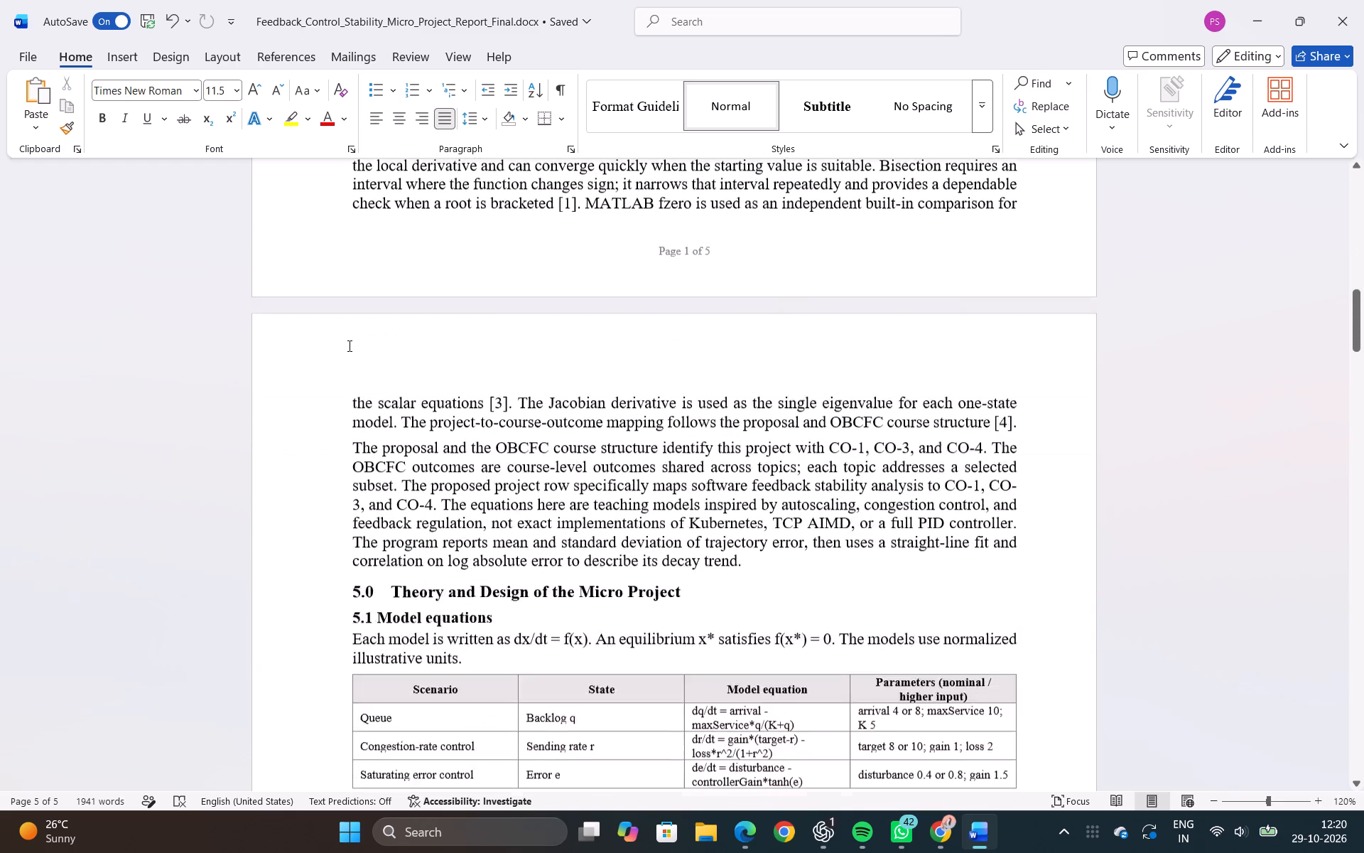
{"action": "scroll", "coordinate": [348, 345], "scroll_direction": "down", "scroll_amount": 2}
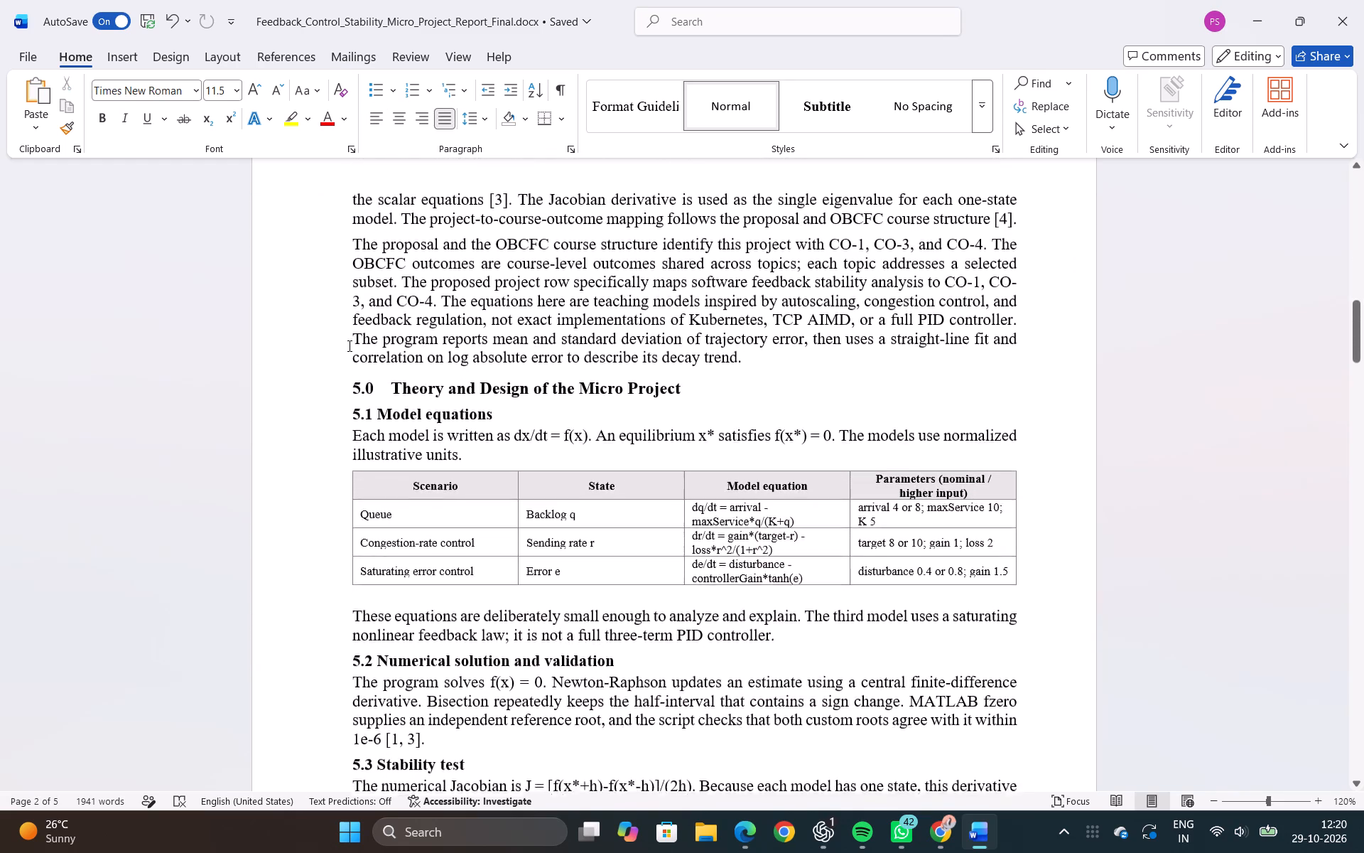
{"action": "scroll", "coordinate": [348, 345], "scroll_direction": "down", "scroll_amount": 2}
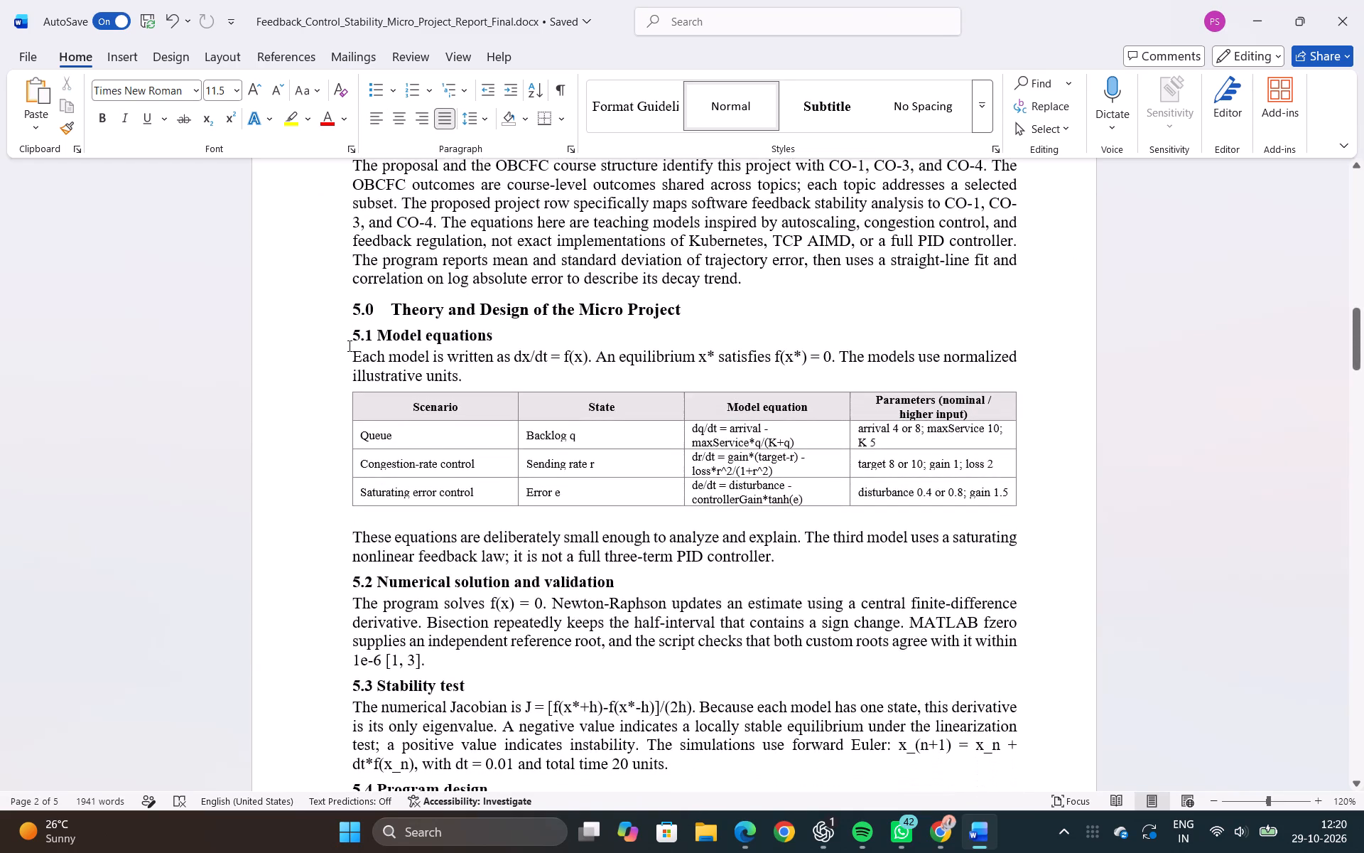
{"action": "scroll", "coordinate": [348, 345], "scroll_direction": "down", "scroll_amount": 2}
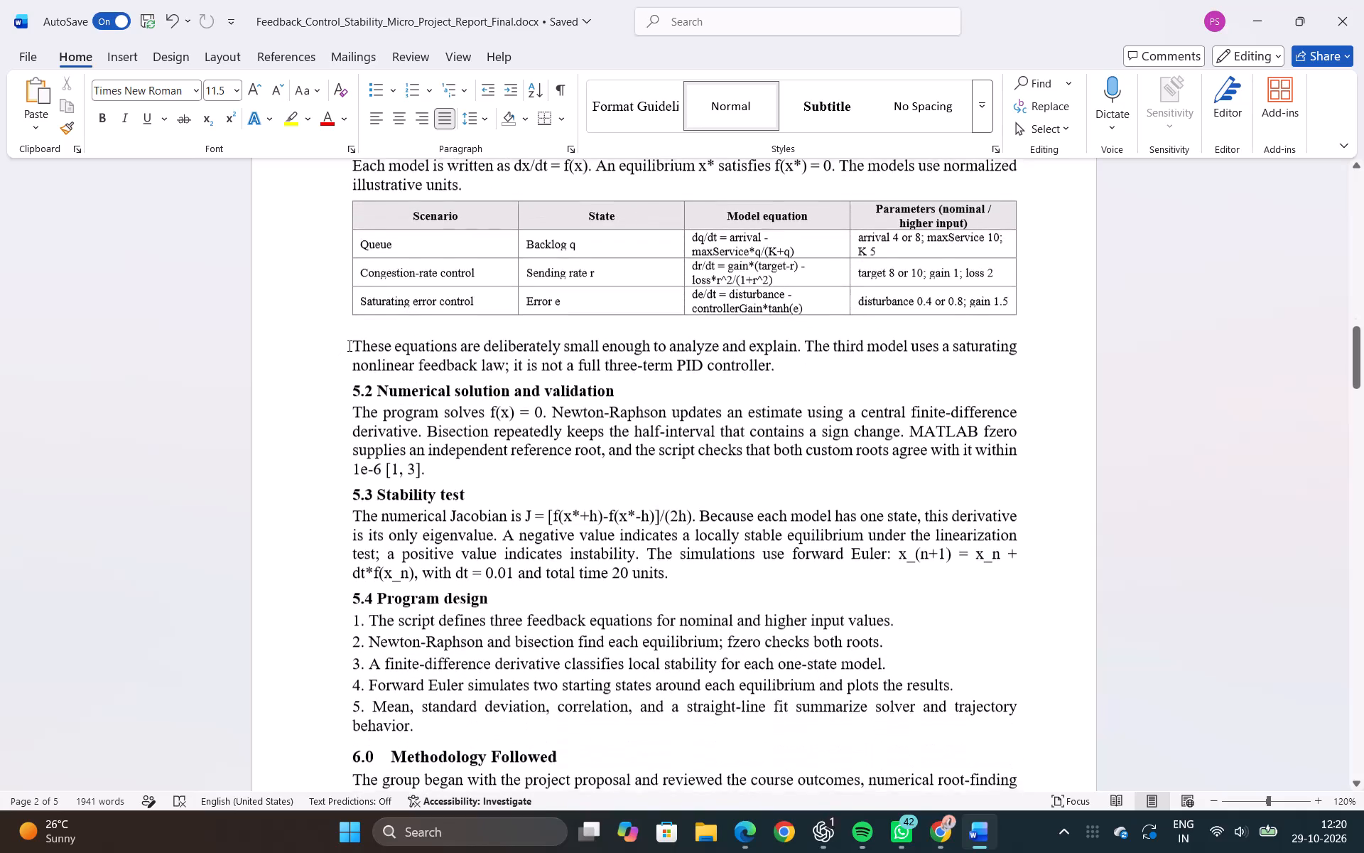
{"action": "scroll", "coordinate": [348, 345], "scroll_direction": "down", "scroll_amount": 2}
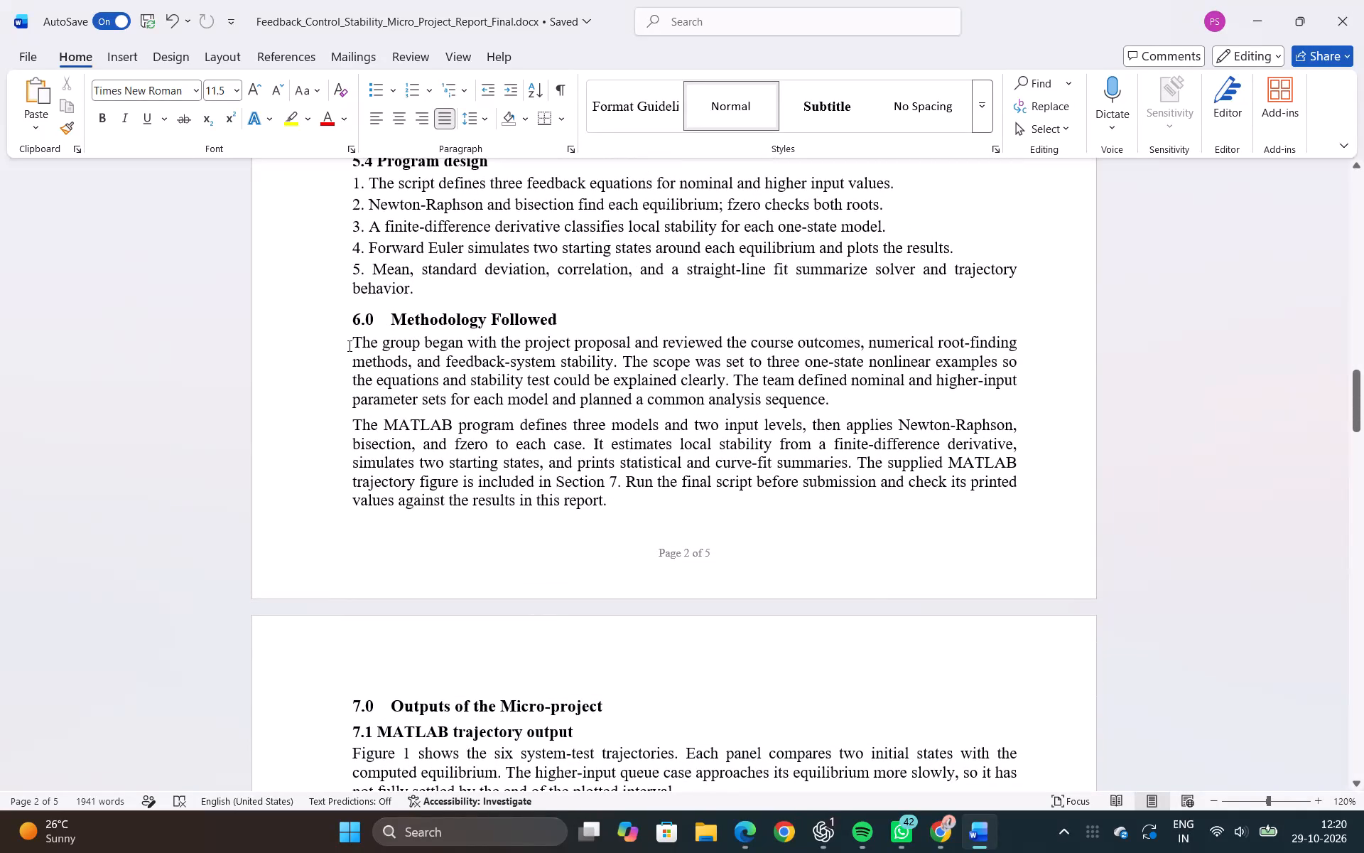
{"action": "scroll", "coordinate": [348, 345], "scroll_direction": "down", "scroll_amount": 2}
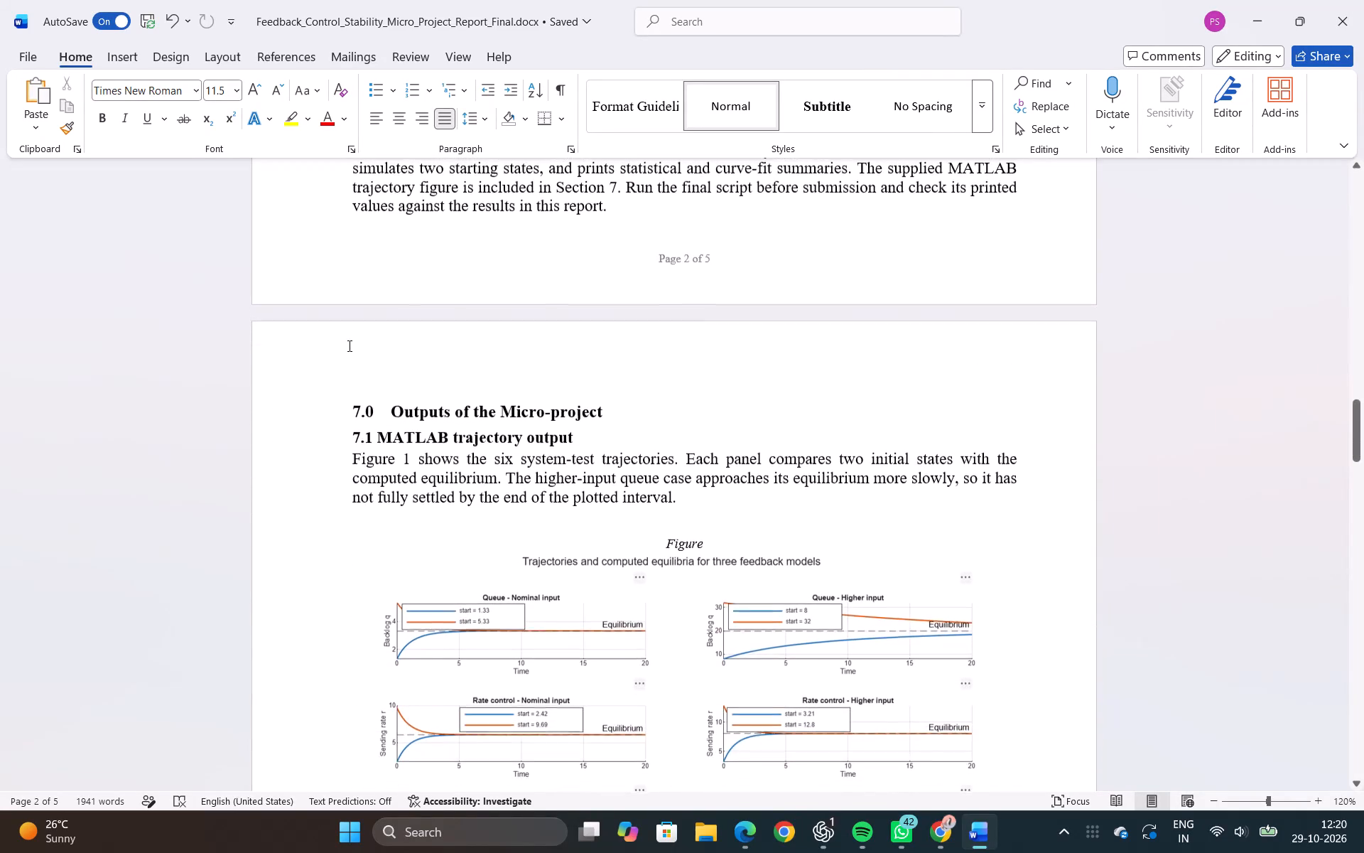
{"action": "scroll", "coordinate": [348, 345], "scroll_direction": "down", "scroll_amount": 3}
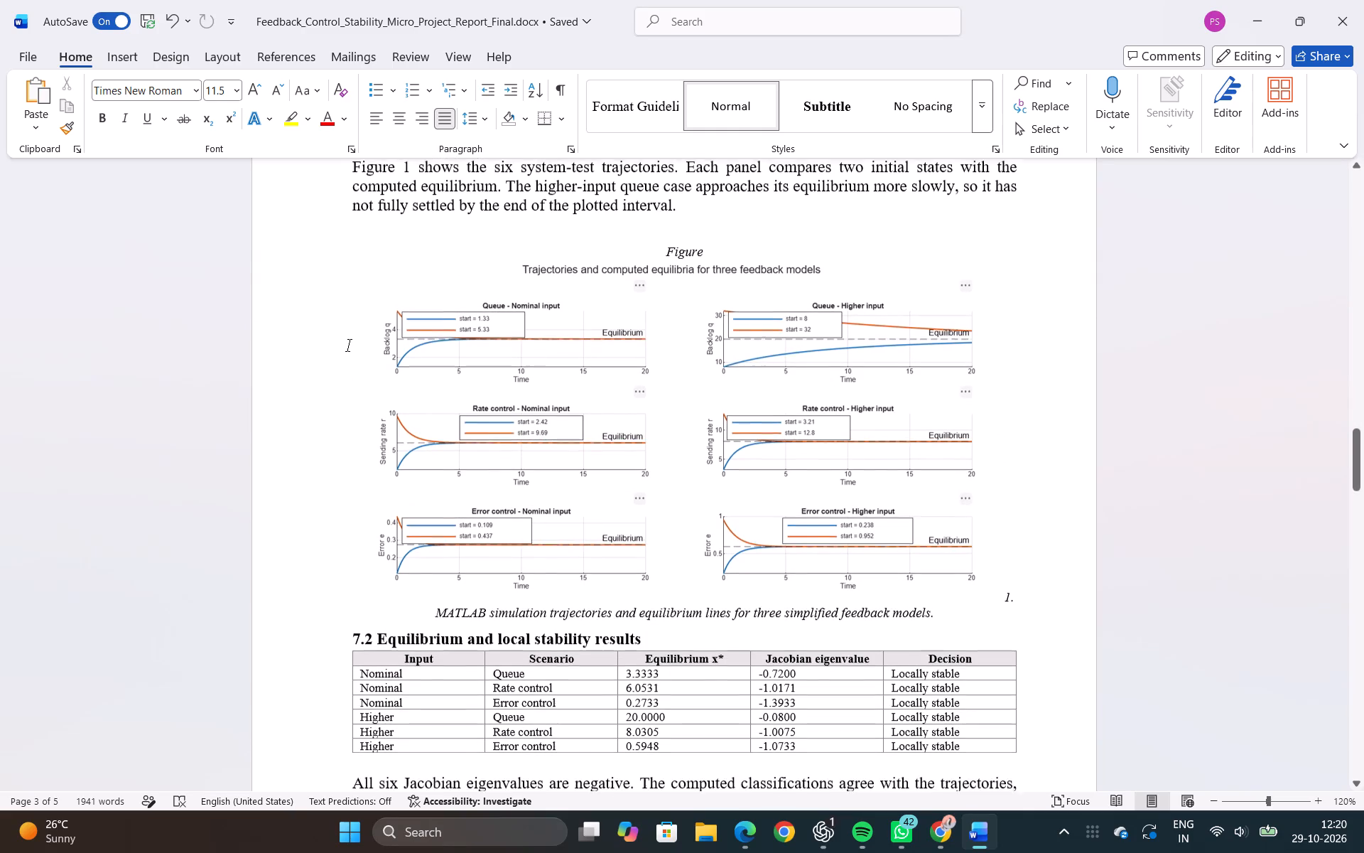
{"action": "scroll", "coordinate": [348, 345], "scroll_direction": "down", "scroll_amount": 3}
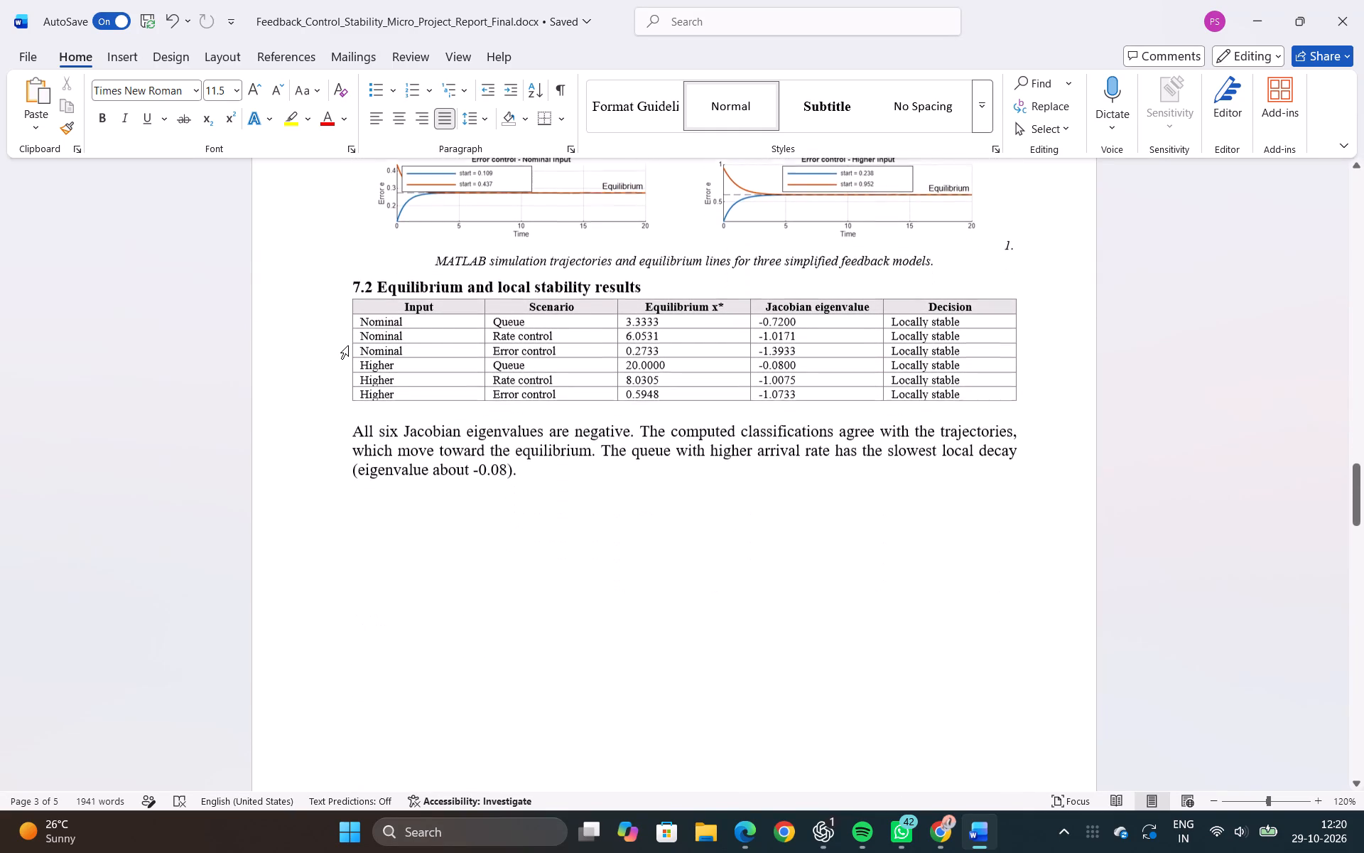
{"action": "scroll", "coordinate": [348, 345], "scroll_direction": "down", "scroll_amount": 1}
{"action": "scroll", "coordinate": [348, 345], "scroll_direction": "up", "scroll_amount": 1}
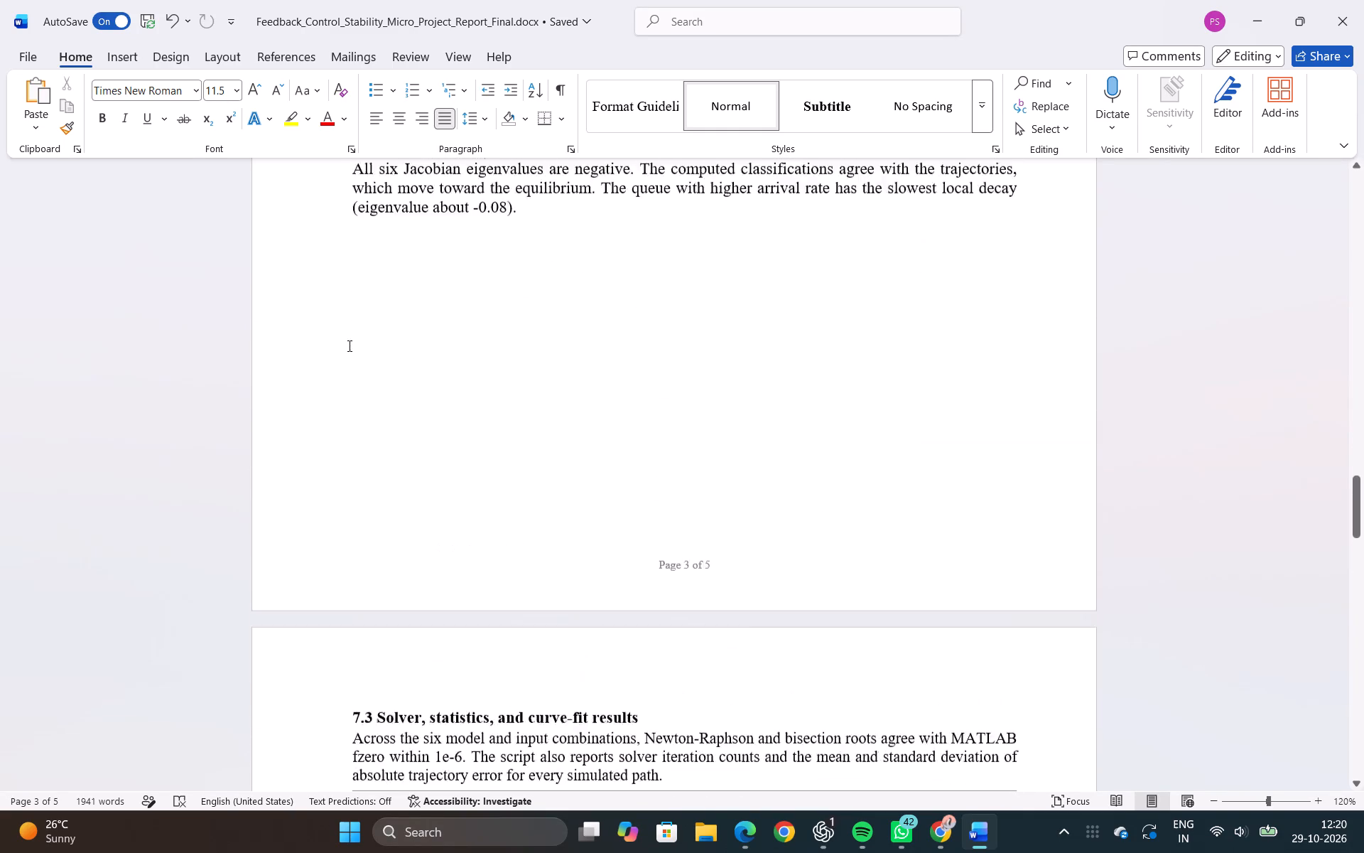
{"action": "scroll", "coordinate": [348, 345], "scroll_direction": "up", "scroll_amount": 1}
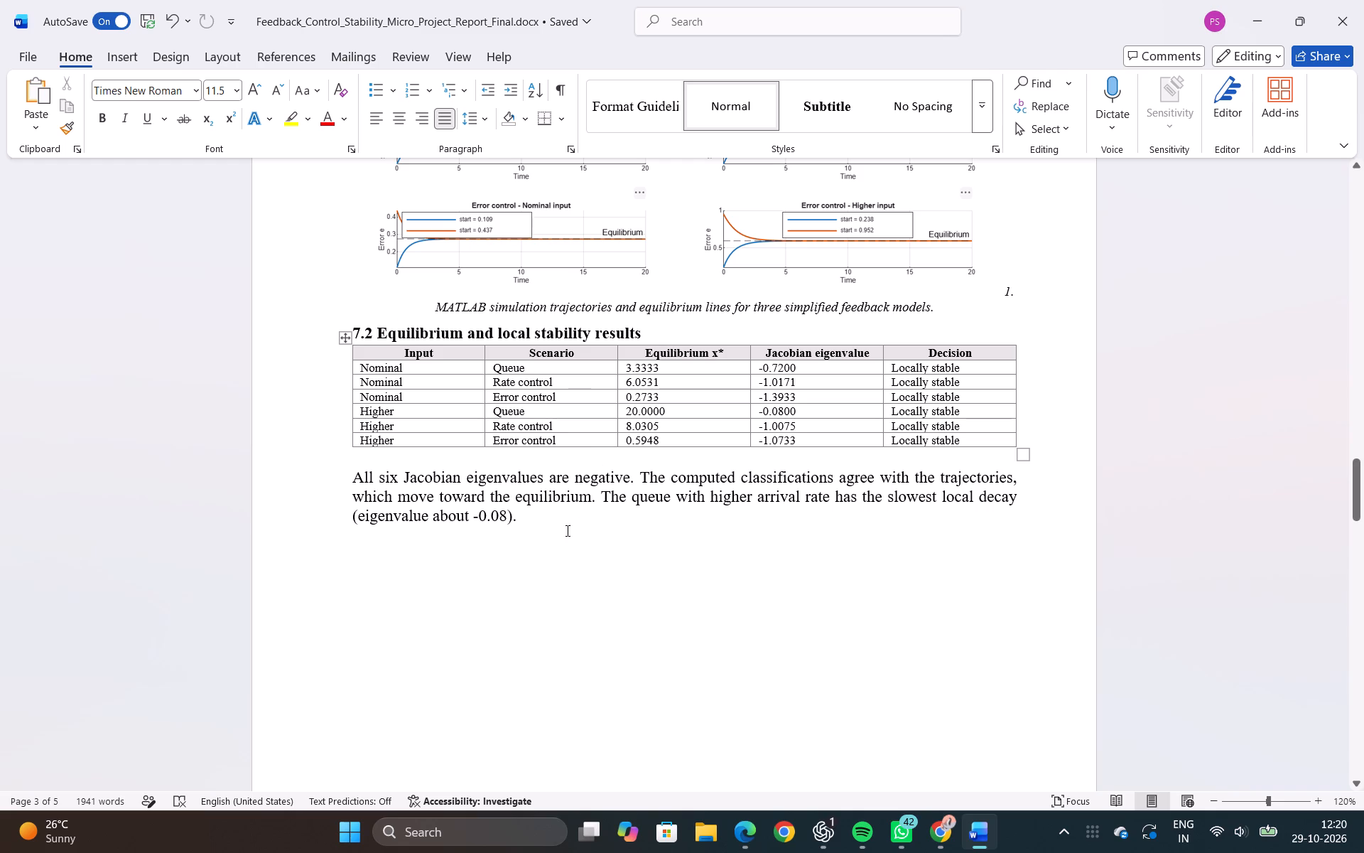
{"action": "scroll", "coordinate": [553, 474], "scroll_direction": "up", "scroll_amount": 1}
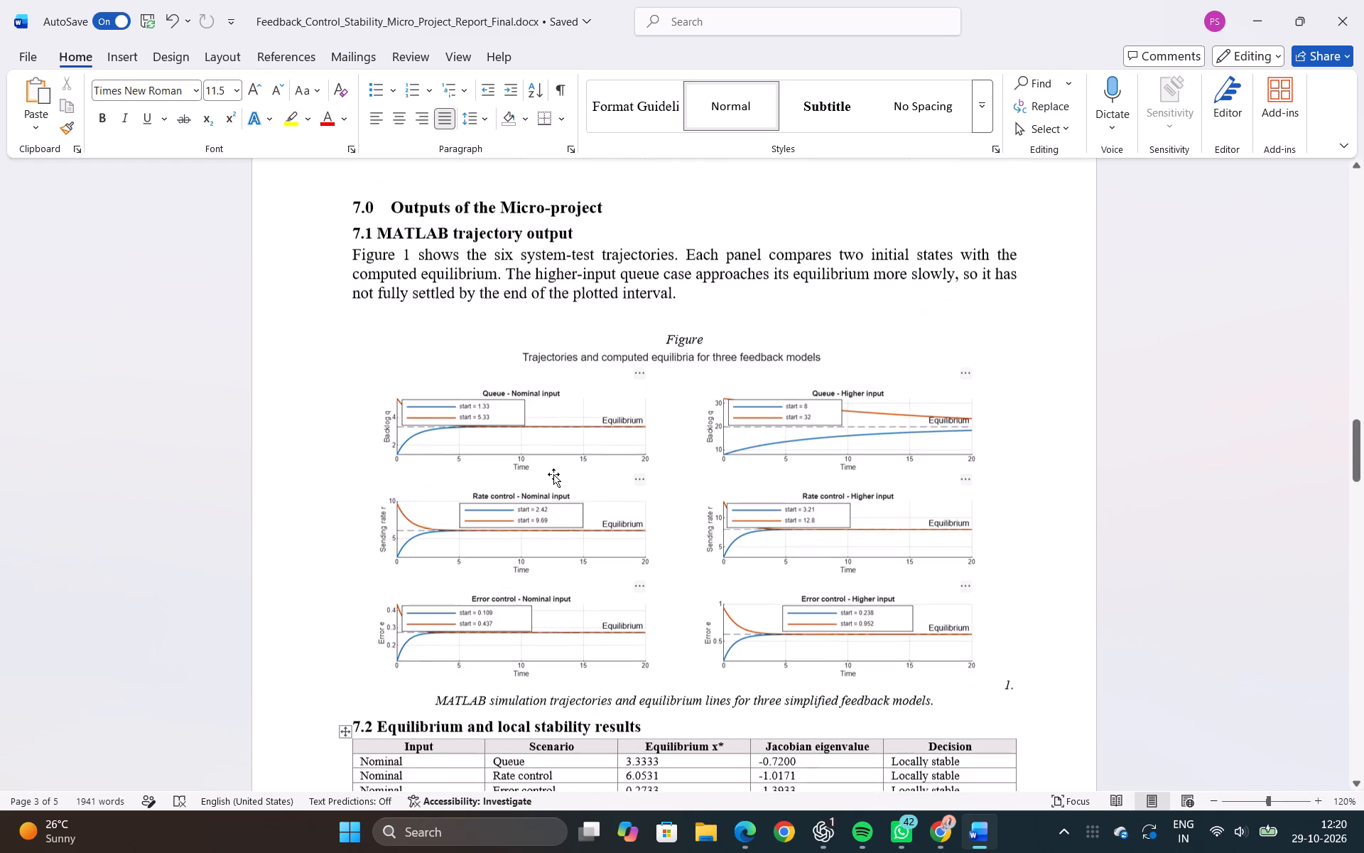
{"action": "scroll", "coordinate": [553, 474], "scroll_direction": "up", "scroll_amount": 1}
{"action": "left_click", "coordinate": [632, 471]}
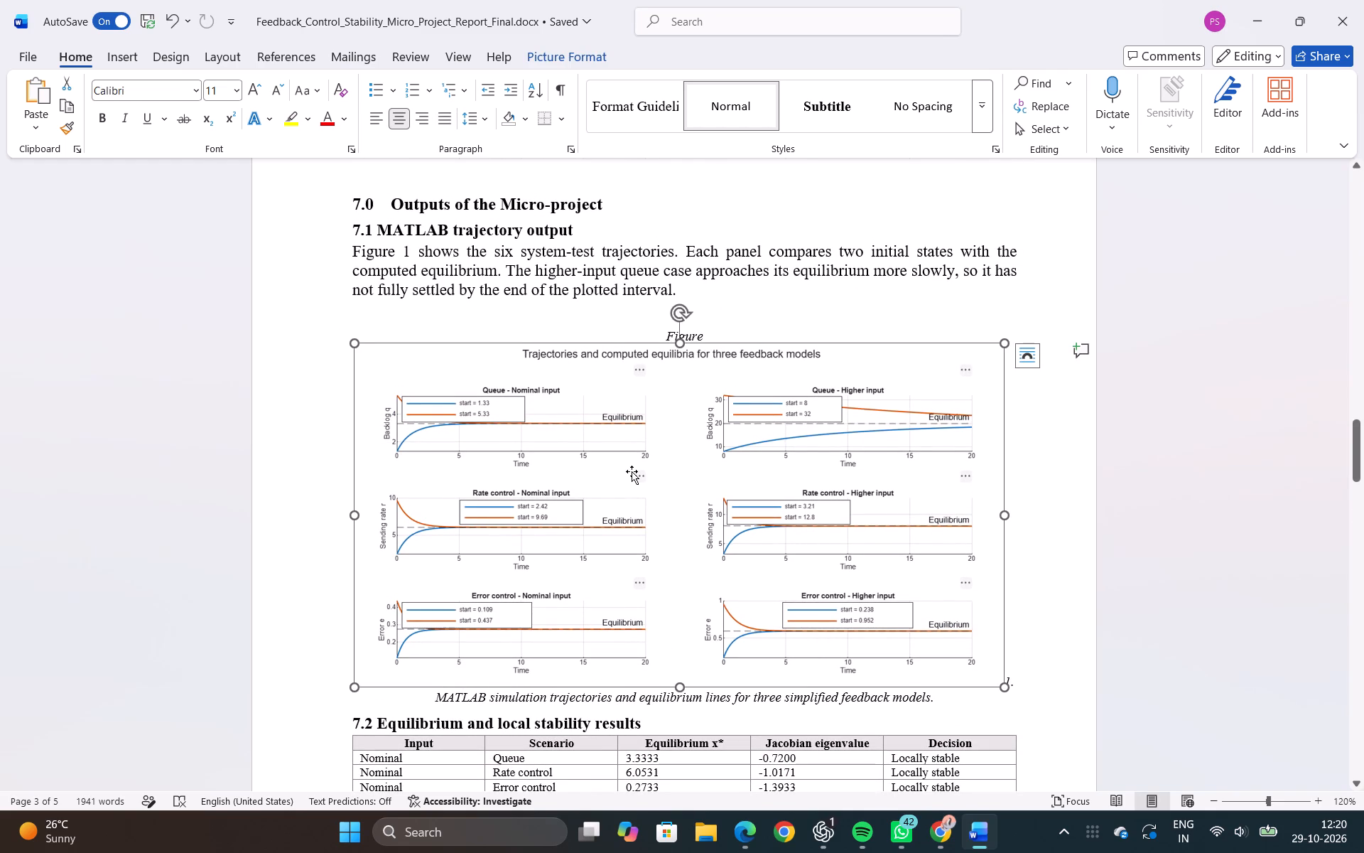
Copy the 7.3 heading and introductory paragraph to a new line after the 7.2 closing paragraph, and undo only the paste.
{"action": "scroll", "coordinate": [679, 655], "scroll_direction": "down", "scroll_amount": 3}
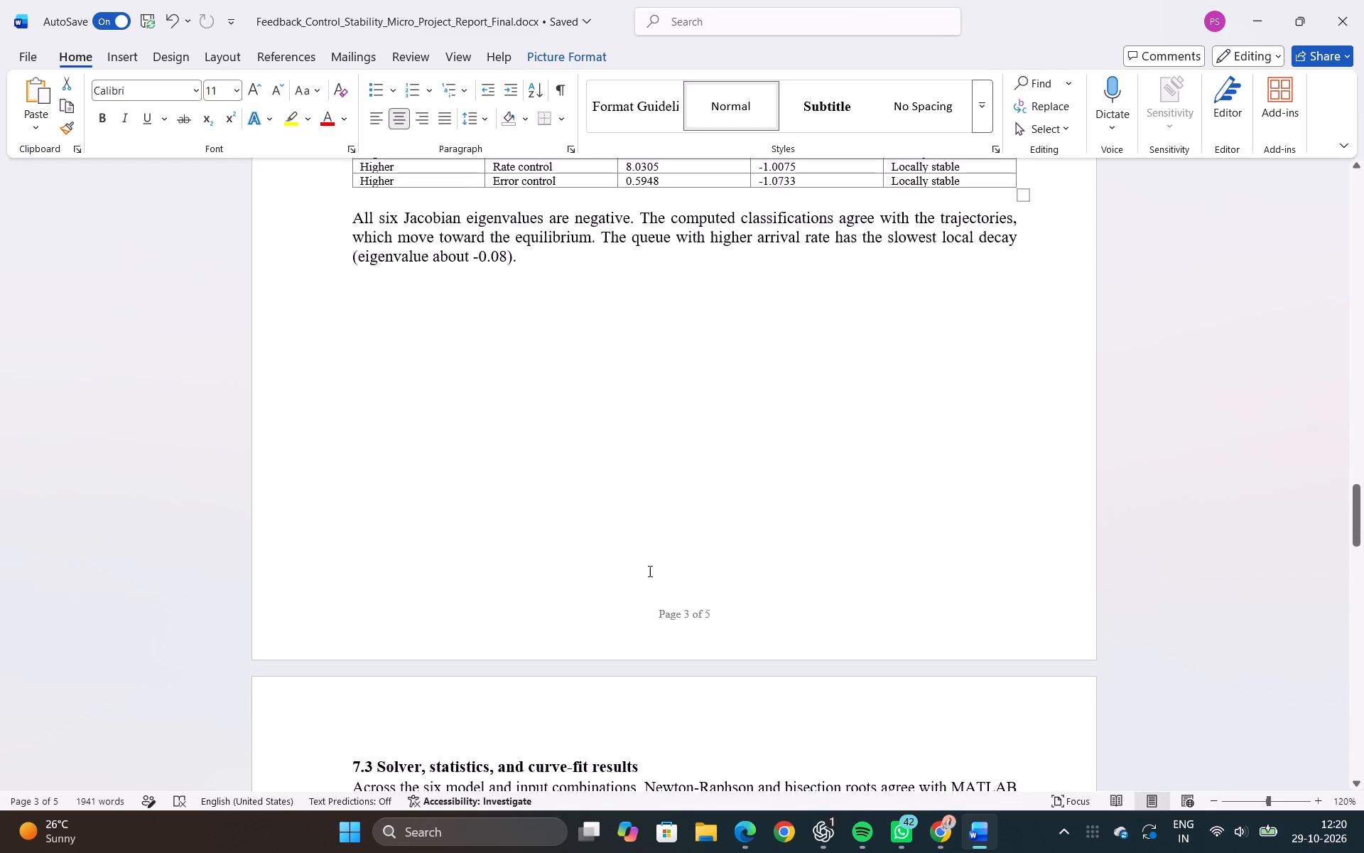
{"action": "scroll", "coordinate": [664, 381], "scroll_direction": "down", "scroll_amount": 1}
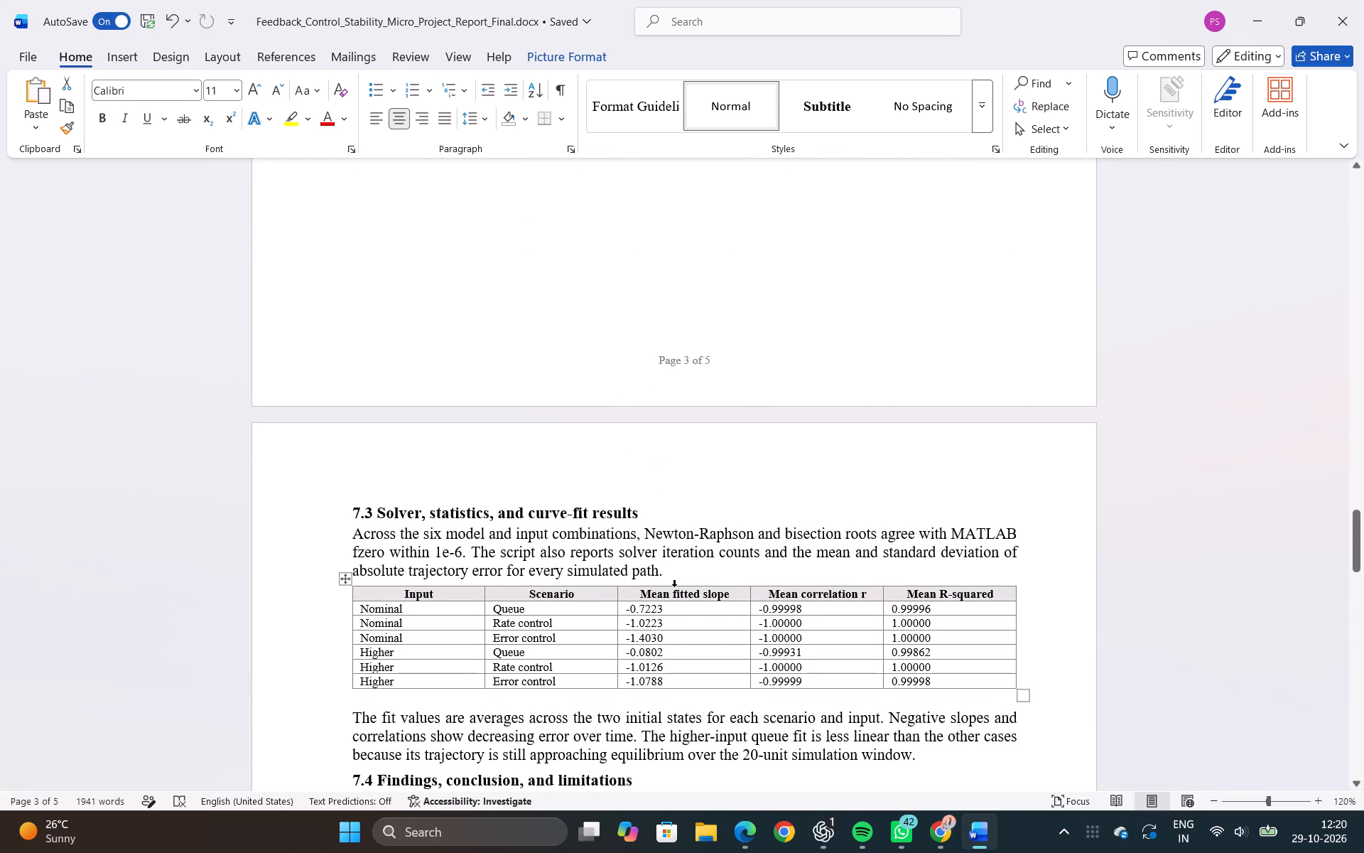
{"action": "left_click_drag", "start_coordinate": [665, 572], "coordinate": [458, 481]}
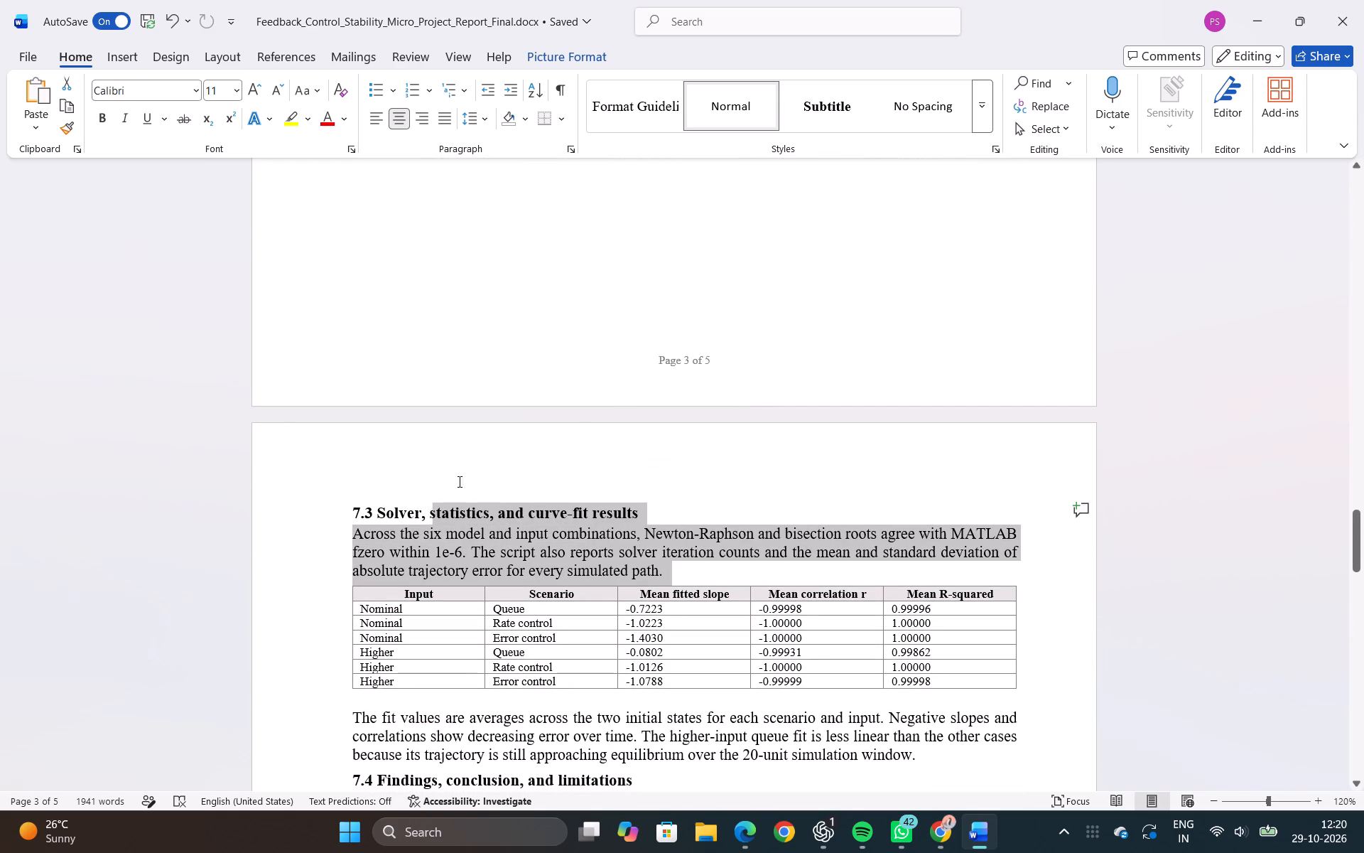
{"action": "left_click_drag", "start_coordinate": [458, 481], "coordinate": [283, 483]}
{"action": "key", "text": "ctrl+c"}
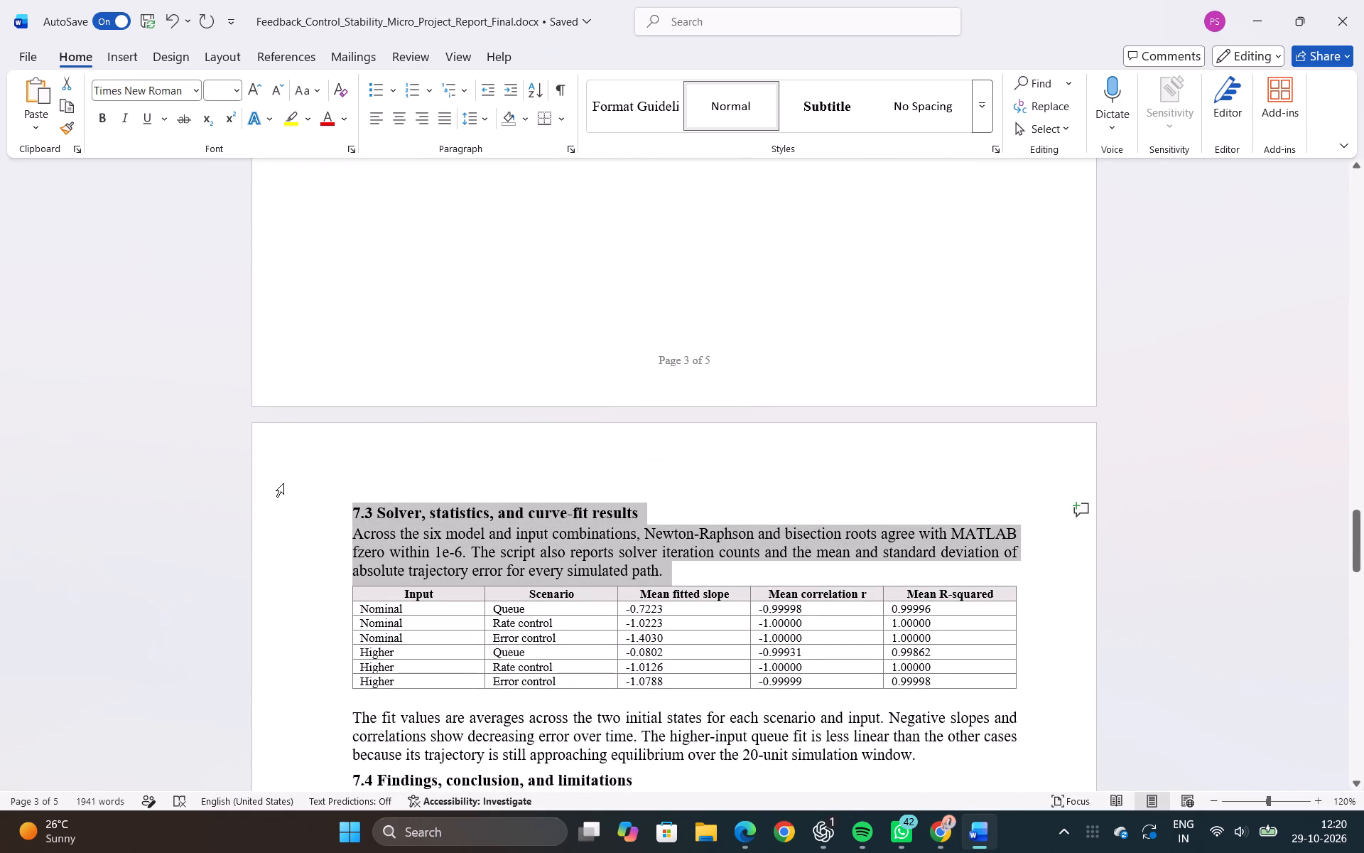
{"action": "left_click", "coordinate": [456, 326]}
{"action": "scroll", "coordinate": [456, 326], "scroll_direction": "up", "scroll_amount": 1}
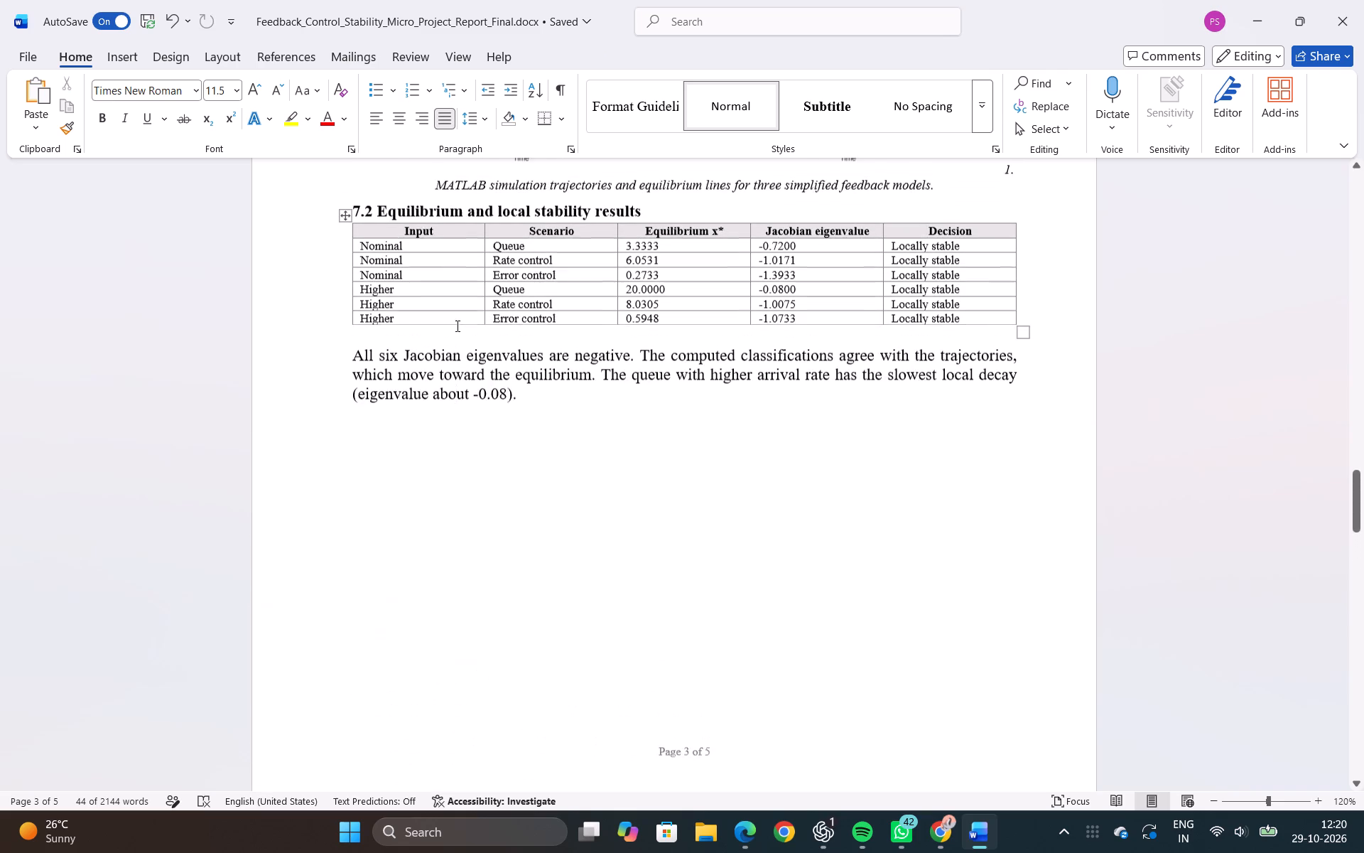
{"action": "scroll", "coordinate": [456, 326], "scroll_direction": "up", "scroll_amount": 1}
{"action": "left_click", "coordinate": [523, 414]}
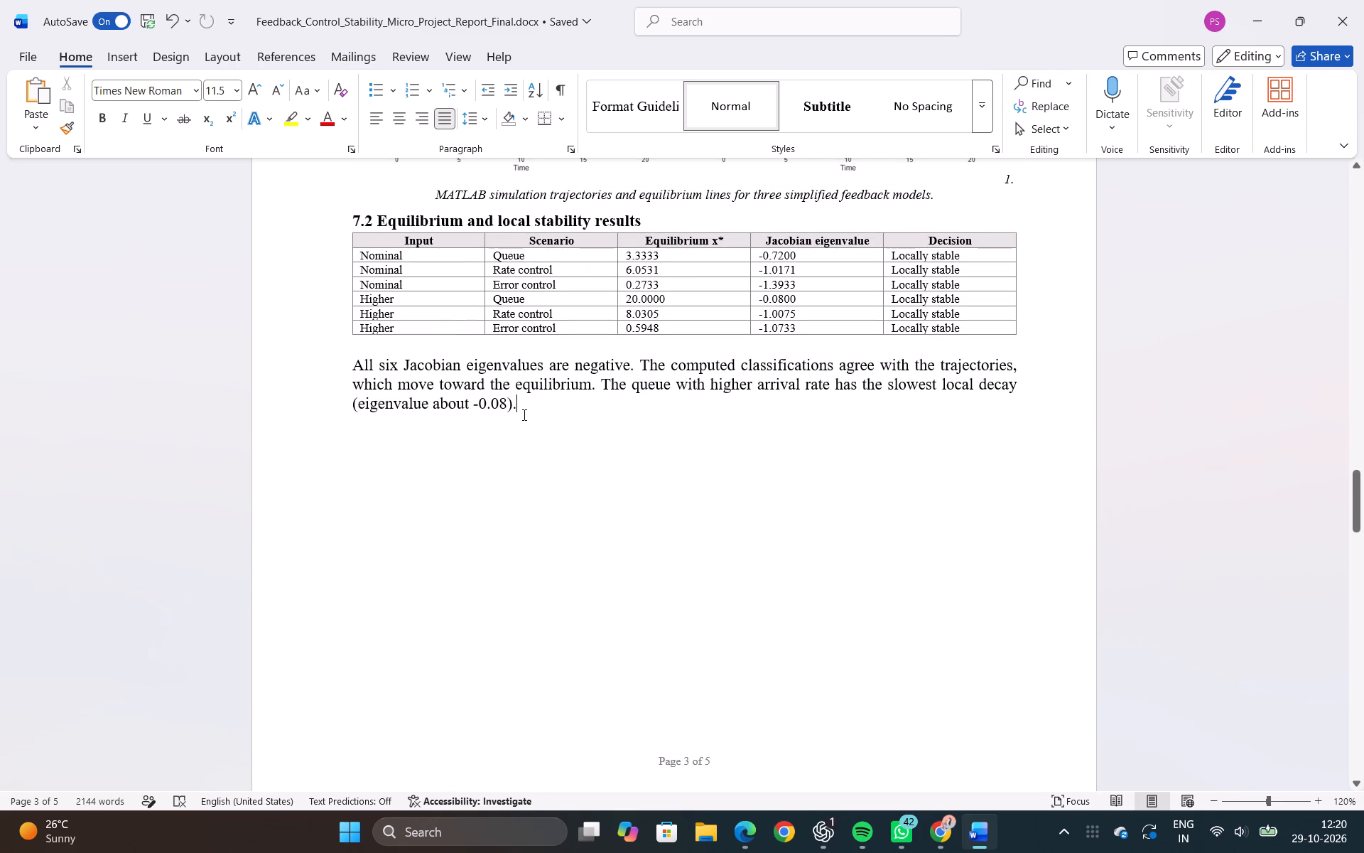
{"action": "key", "text": "Return"}
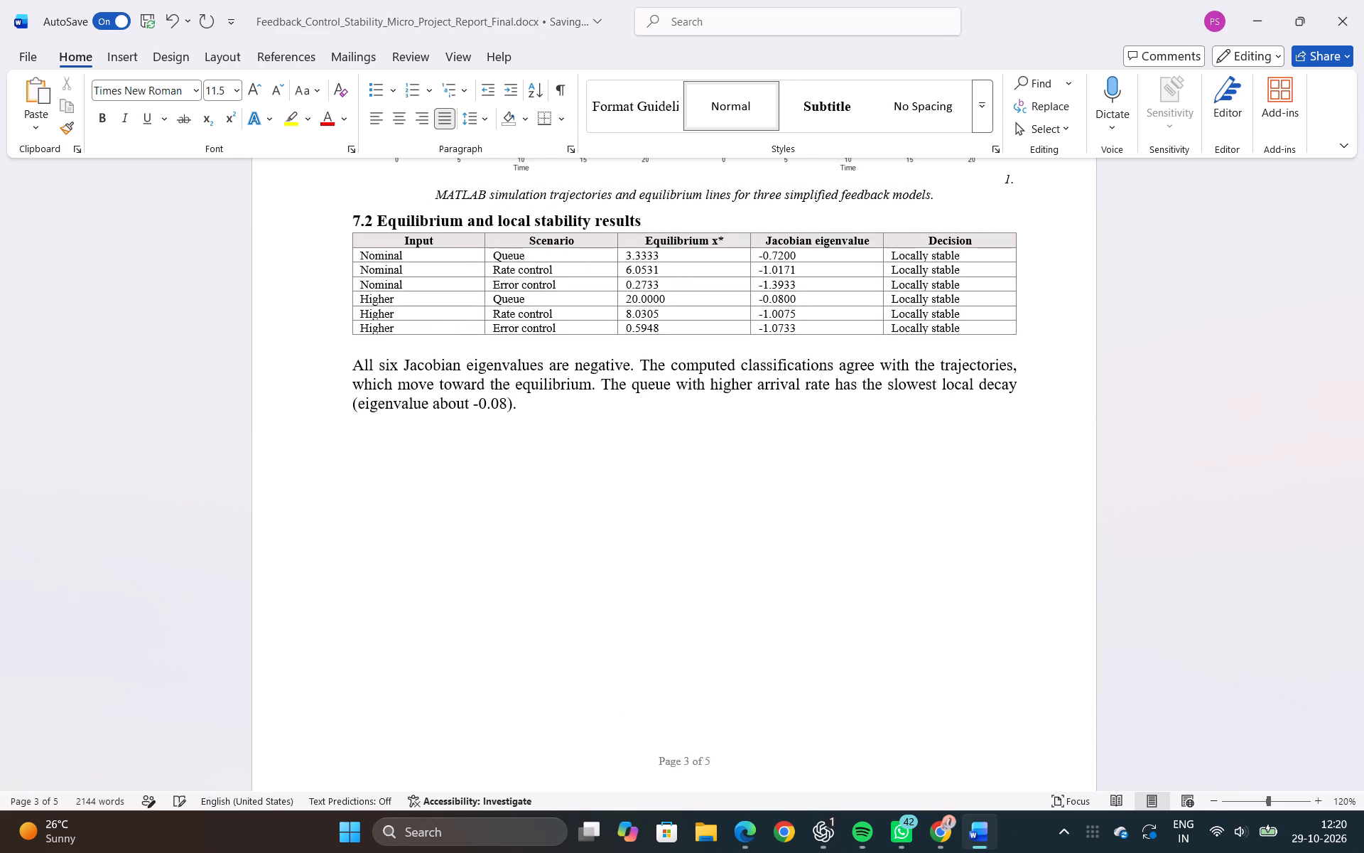
{"action": "key", "text": "ctrl+v"}
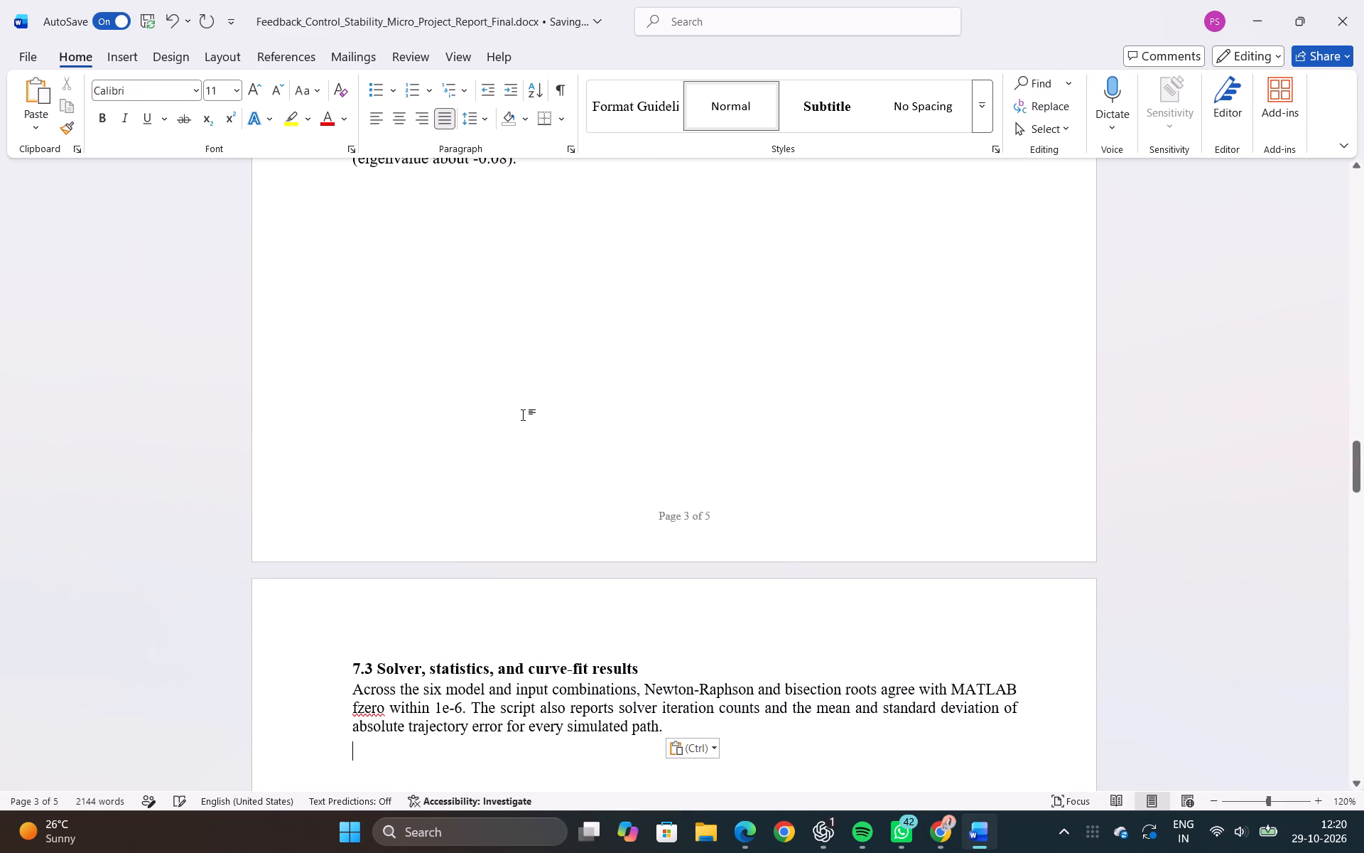
{"action": "key", "text": "ctrl+z"}
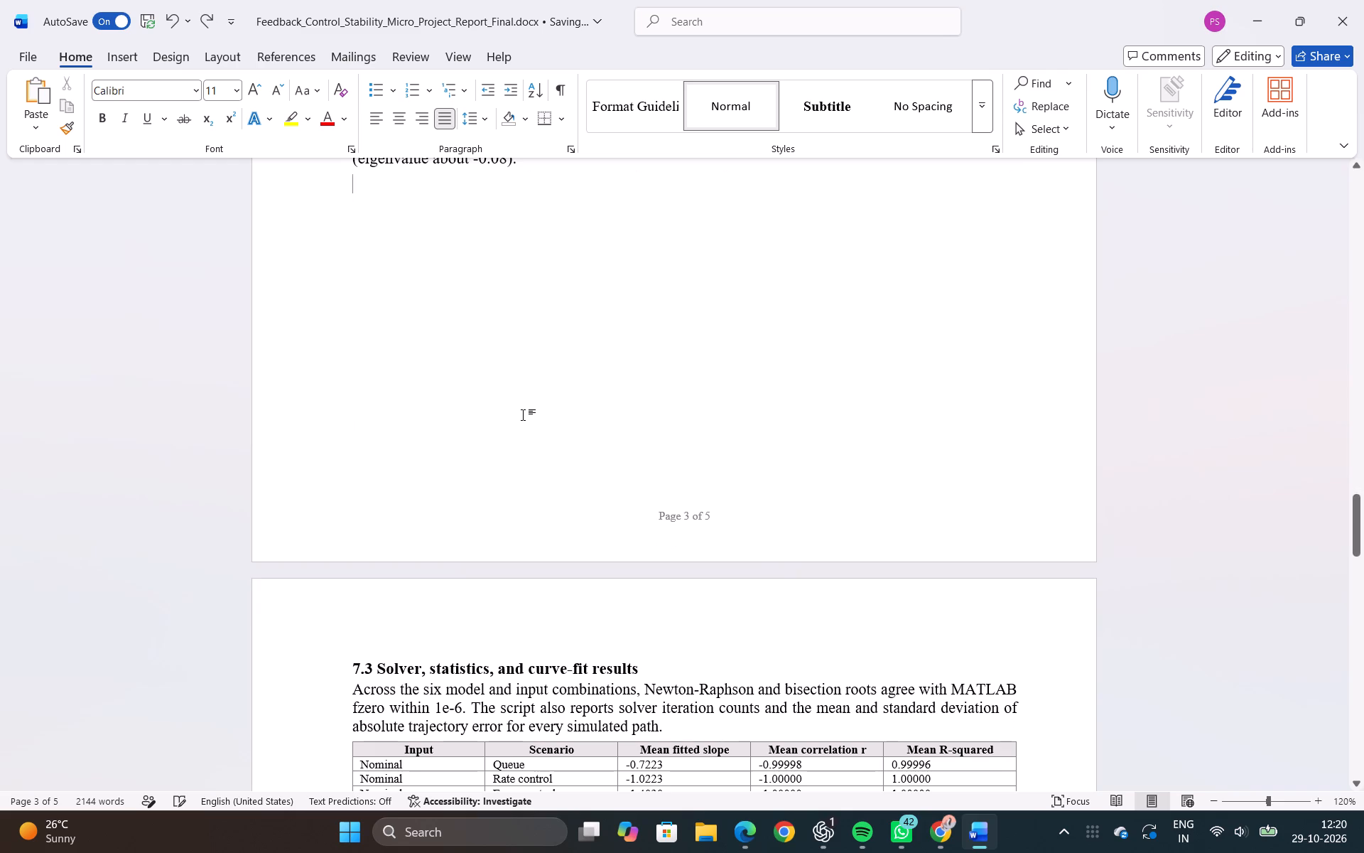
Insert a blank line between the 7.2 Equilibrium and local stability results heading and its table.
{"action": "scroll", "coordinate": [528, 455], "scroll_direction": "up", "scroll_amount": 1}
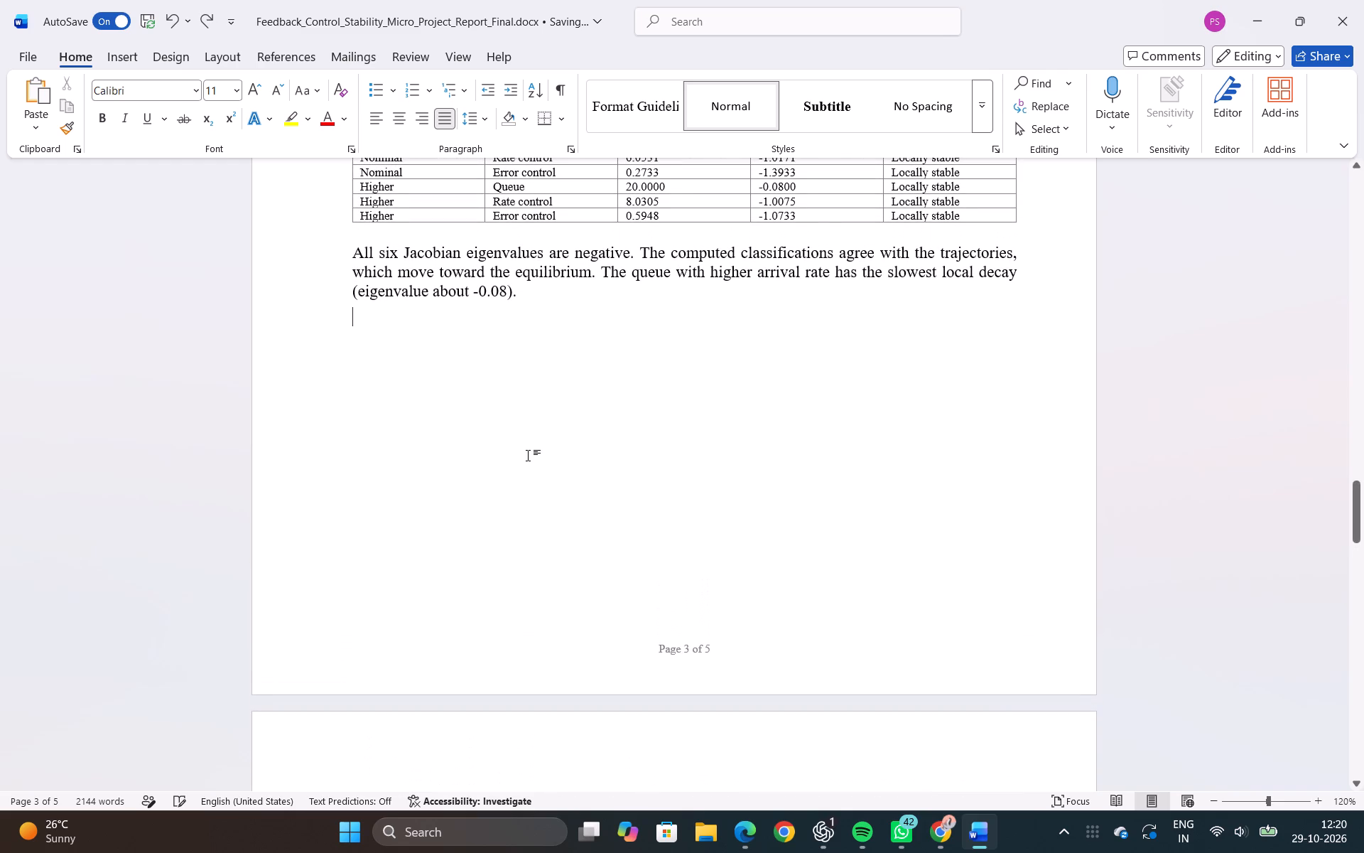
{"action": "scroll", "coordinate": [528, 455], "scroll_direction": "down", "scroll_amount": 3}
{"action": "scroll", "coordinate": [528, 455], "scroll_direction": "up", "scroll_amount": 5}
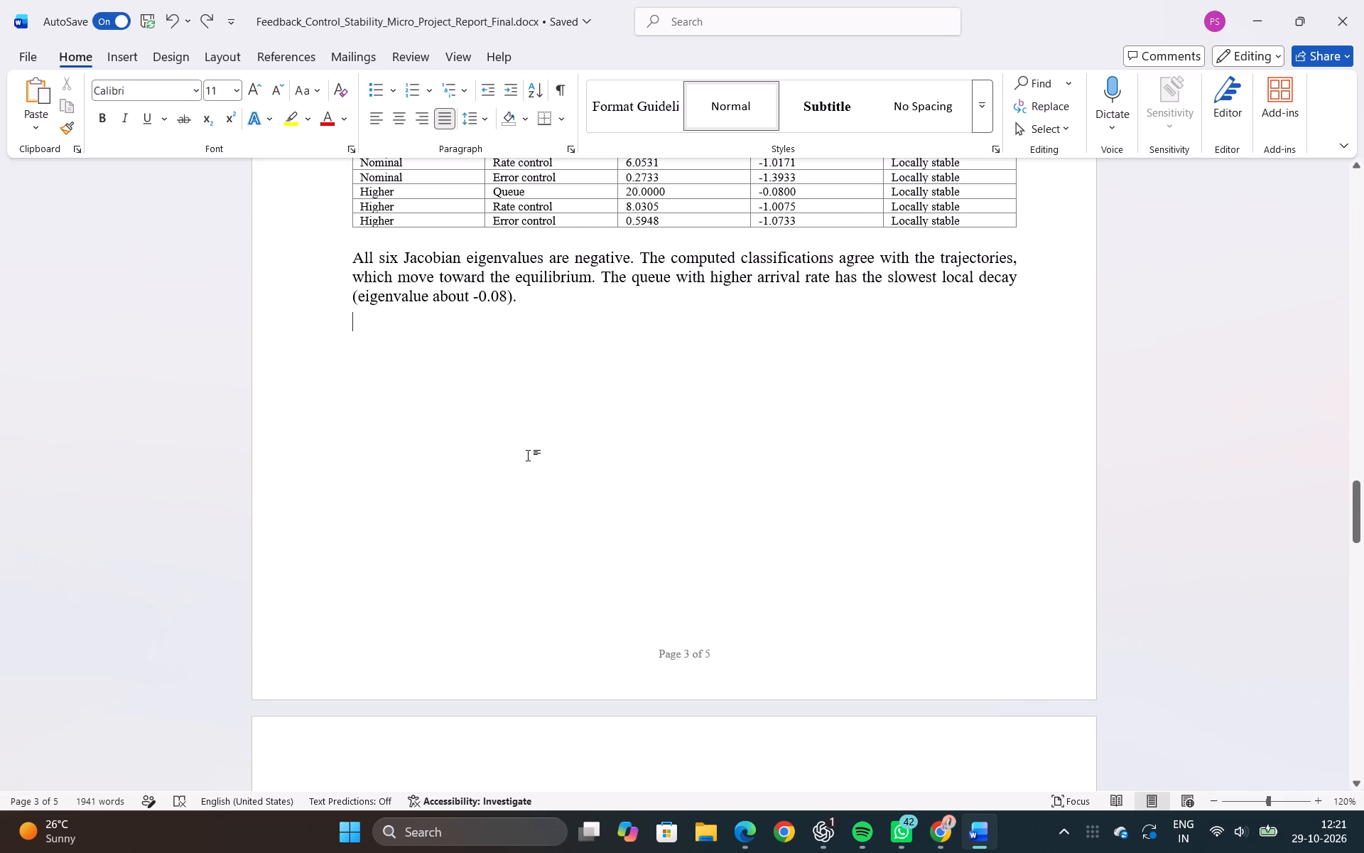
{"action": "scroll", "coordinate": [528, 455], "scroll_direction": "up", "scroll_amount": 3}
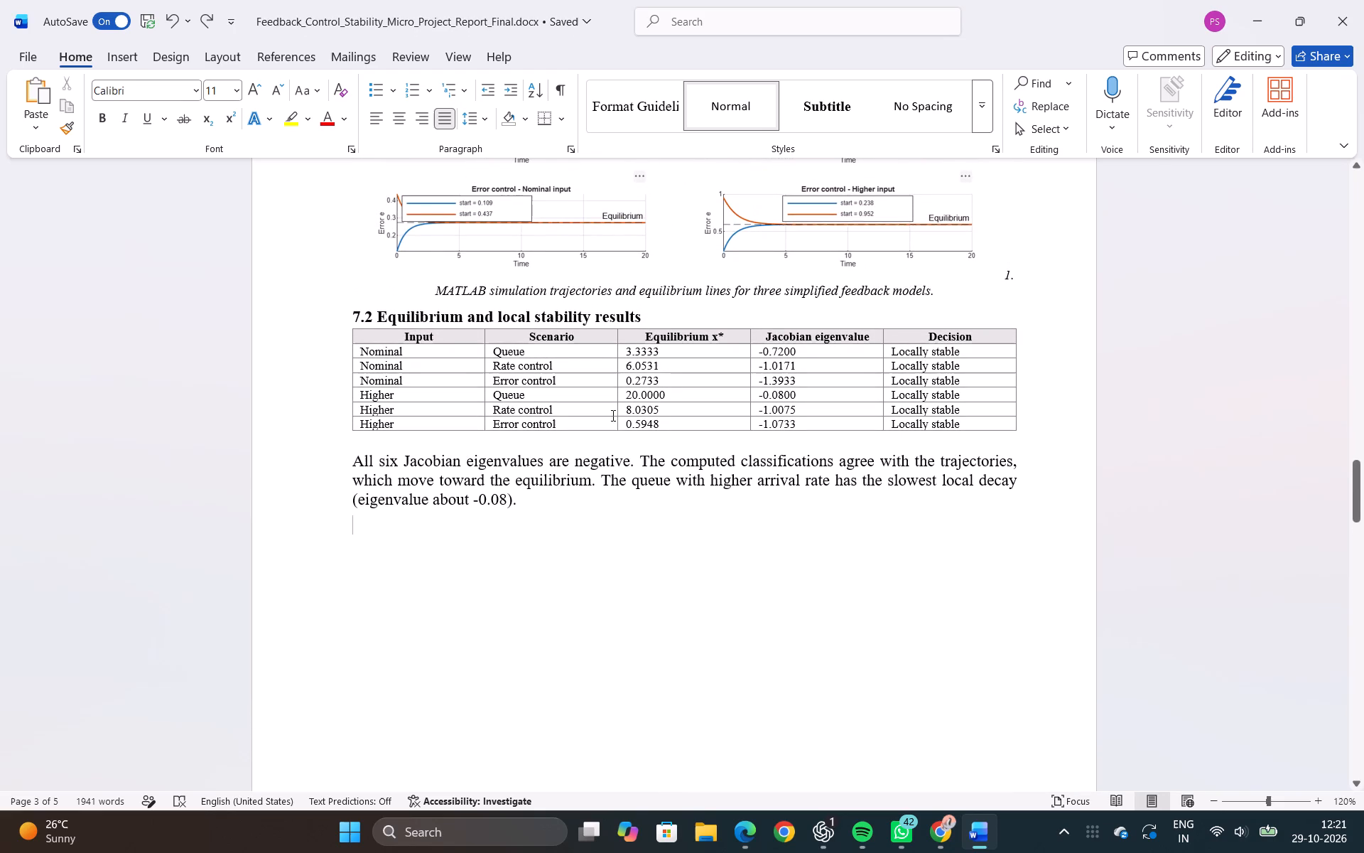
{"action": "left_click", "coordinate": [678, 318]}
{"action": "key", "text": "Return"}
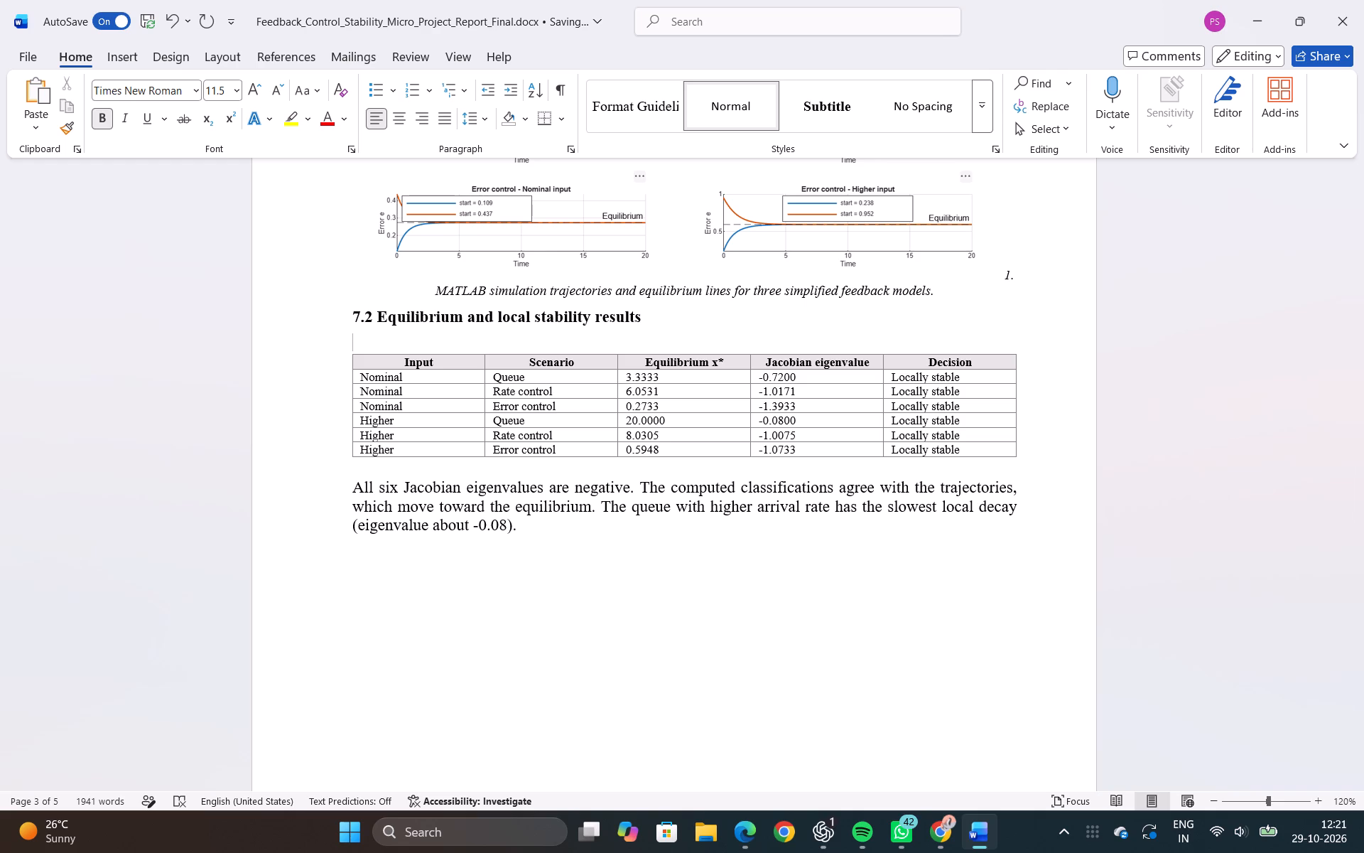
Delete the stray "1." between the trajectory figure and its caption.
{"action": "scroll", "coordinate": [708, 343], "scroll_direction": "up", "scroll_amount": 1}
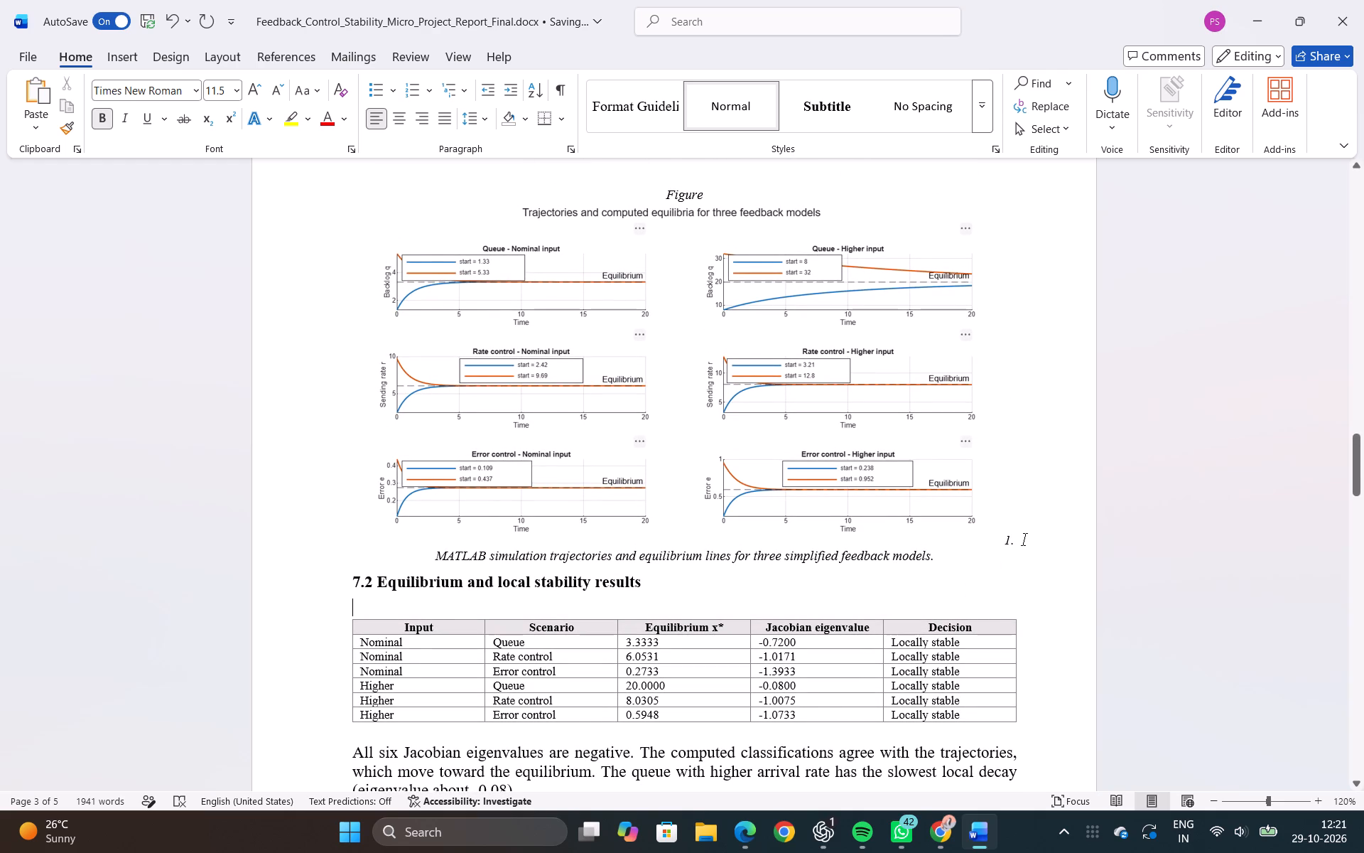
{"action": "left_click", "coordinate": [1023, 539]}
{"action": "key", "text": "BackSpace"}
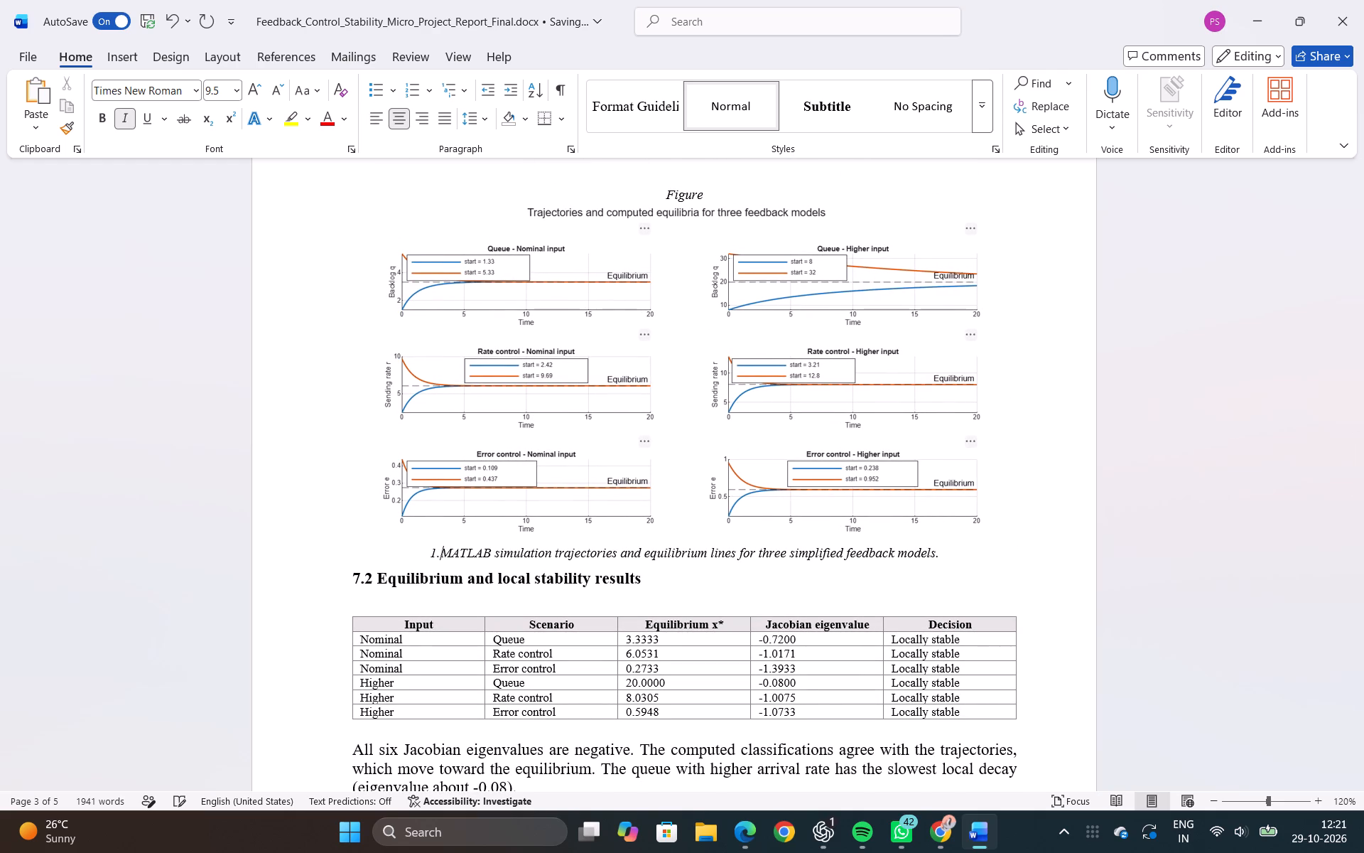
{"action": "key", "text": "BackSpace"}
{"action": "key", "text": "BackSpace"}
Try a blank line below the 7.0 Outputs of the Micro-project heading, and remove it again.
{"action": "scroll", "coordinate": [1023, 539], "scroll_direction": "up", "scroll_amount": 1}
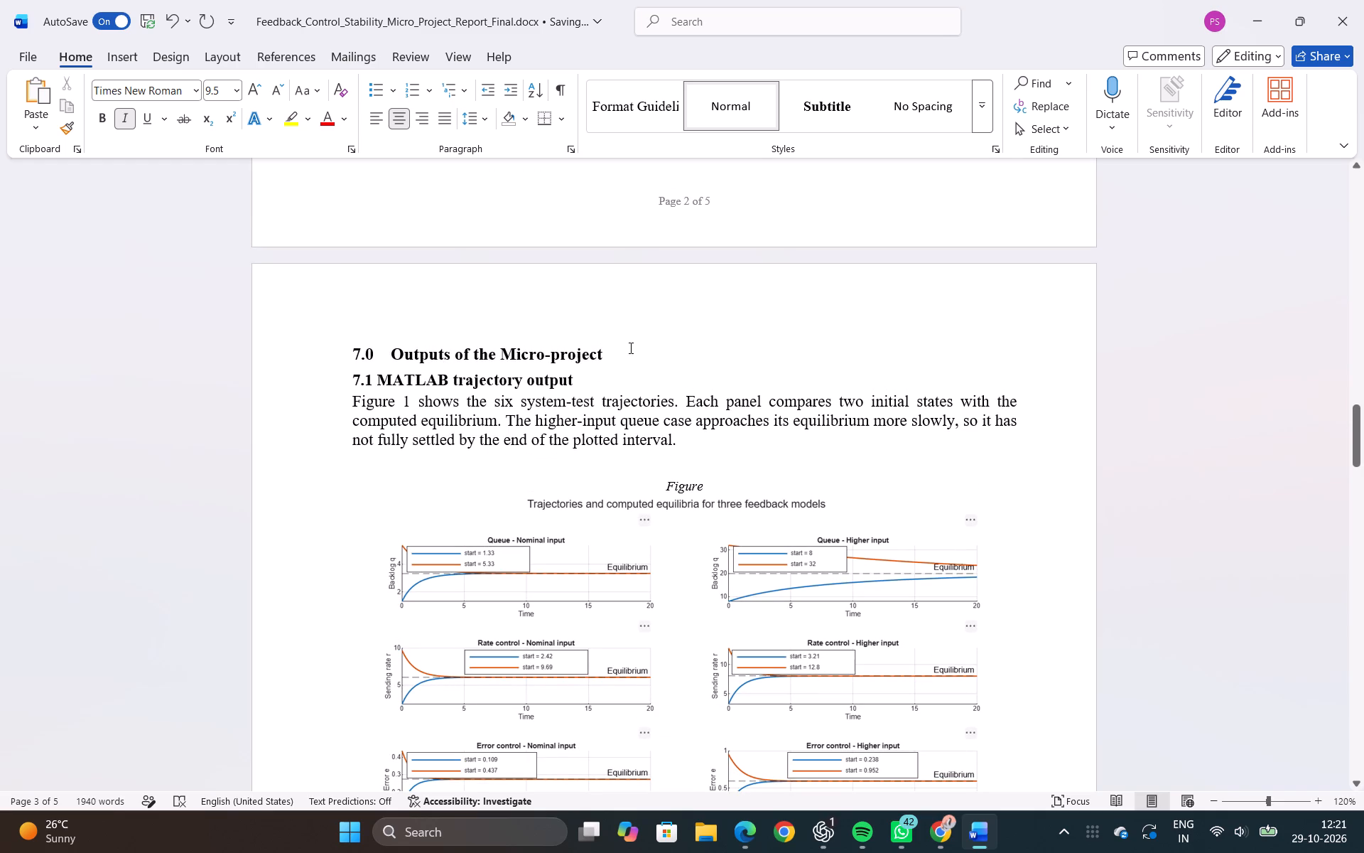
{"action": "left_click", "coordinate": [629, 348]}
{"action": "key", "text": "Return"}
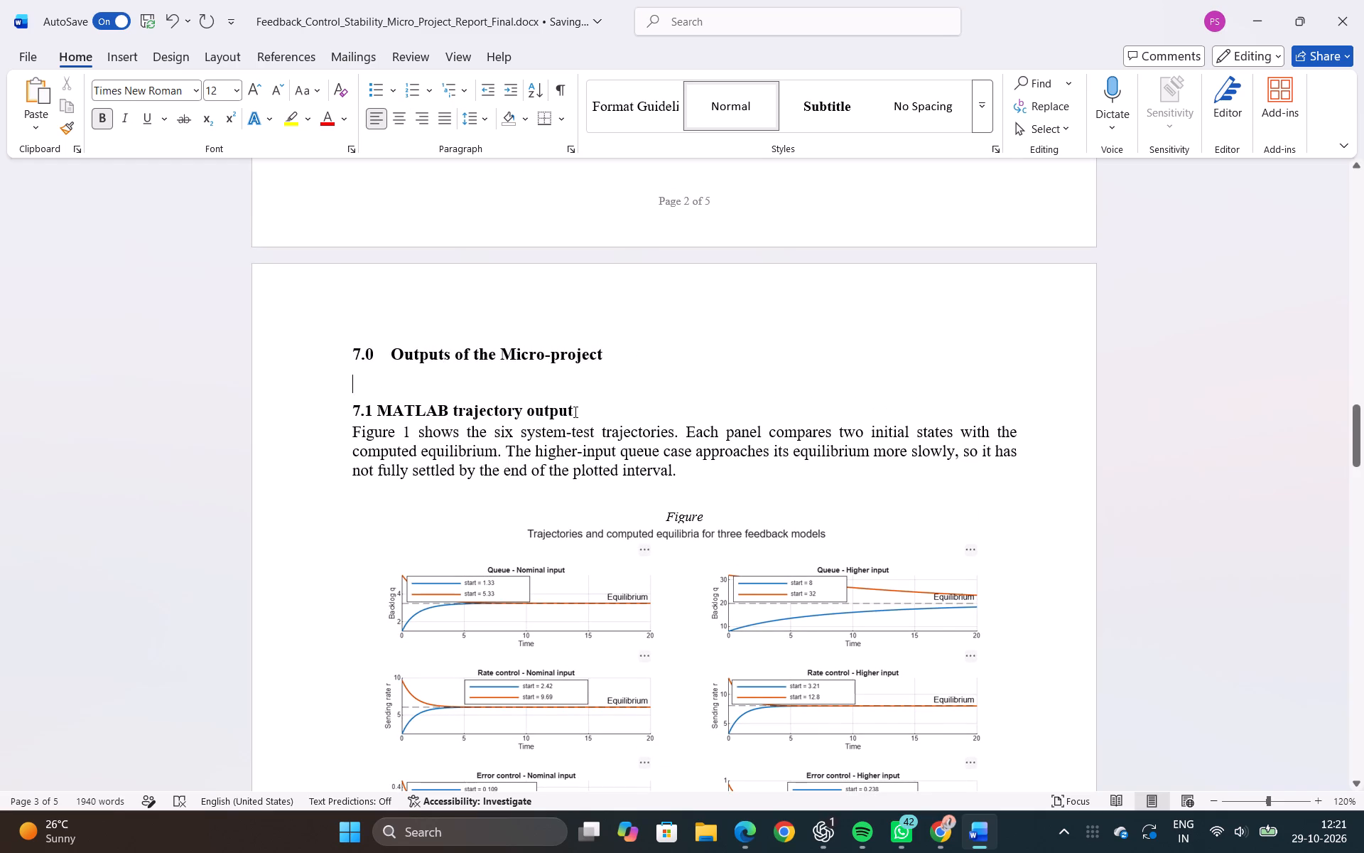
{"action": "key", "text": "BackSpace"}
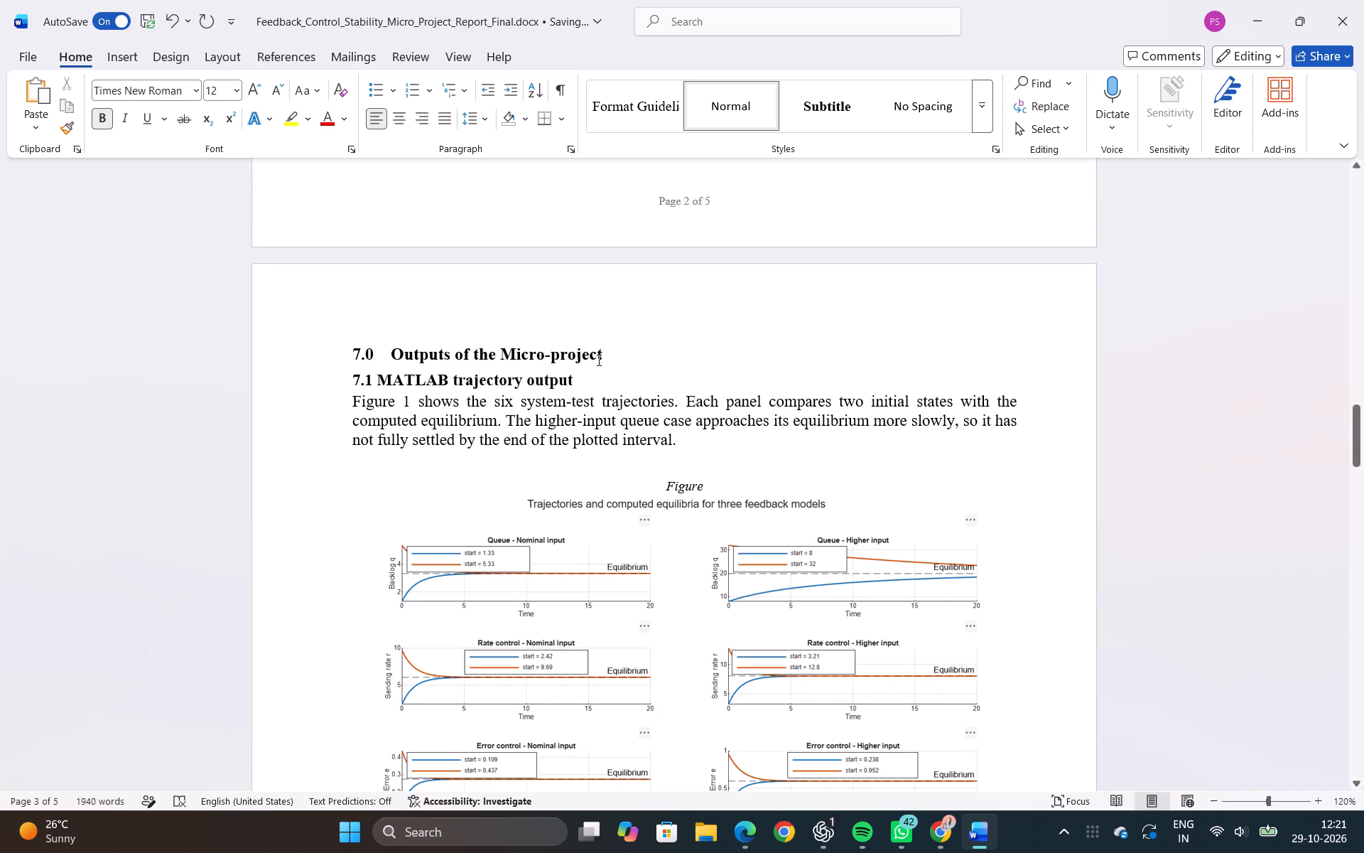
Enlarge the trajectory figure in section 7.1 to about 9.6 cm high and 18.2 cm wide.
{"action": "scroll", "coordinate": [588, 381], "scroll_direction": "down", "scroll_amount": 2}
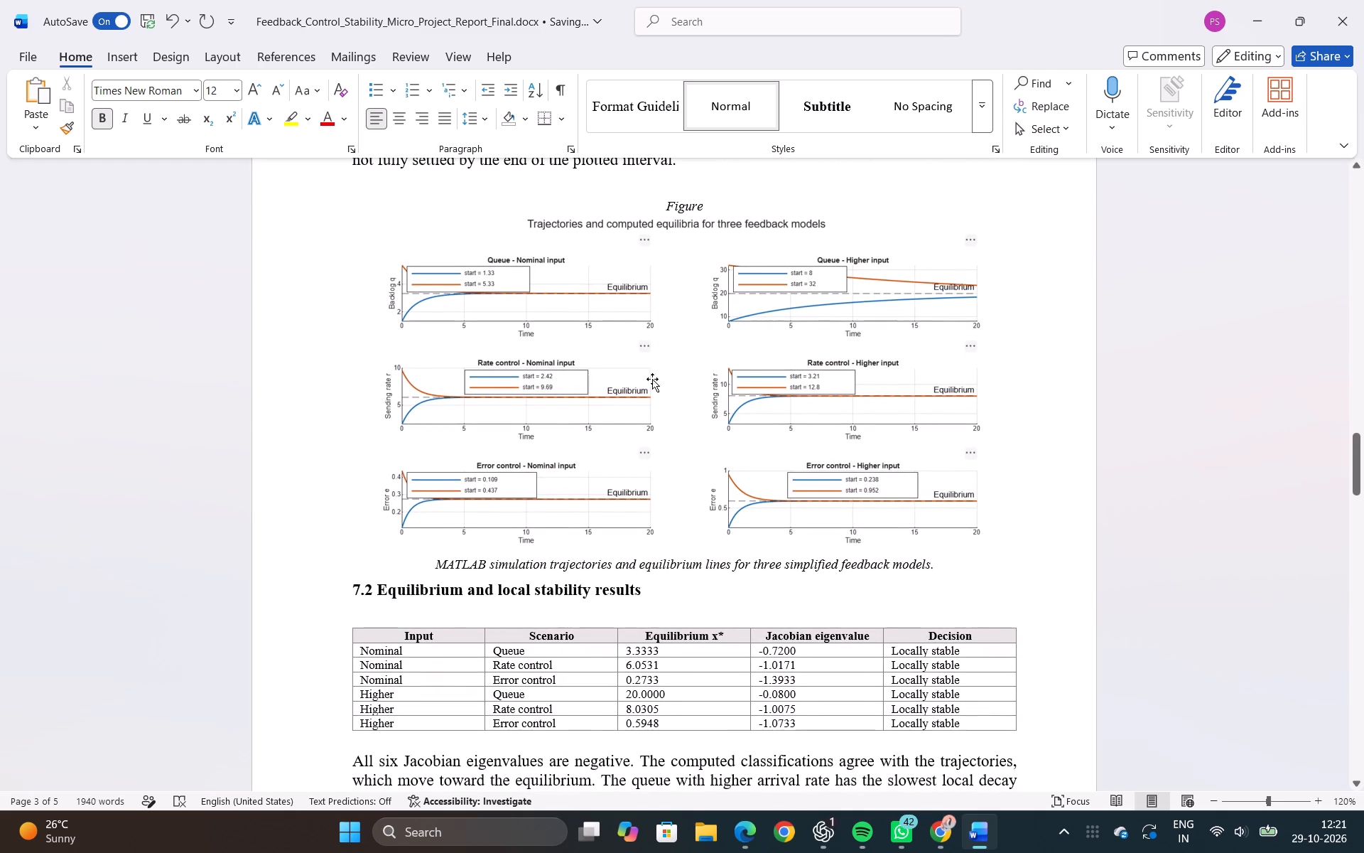
{"action": "left_click", "coordinate": [753, 370]}
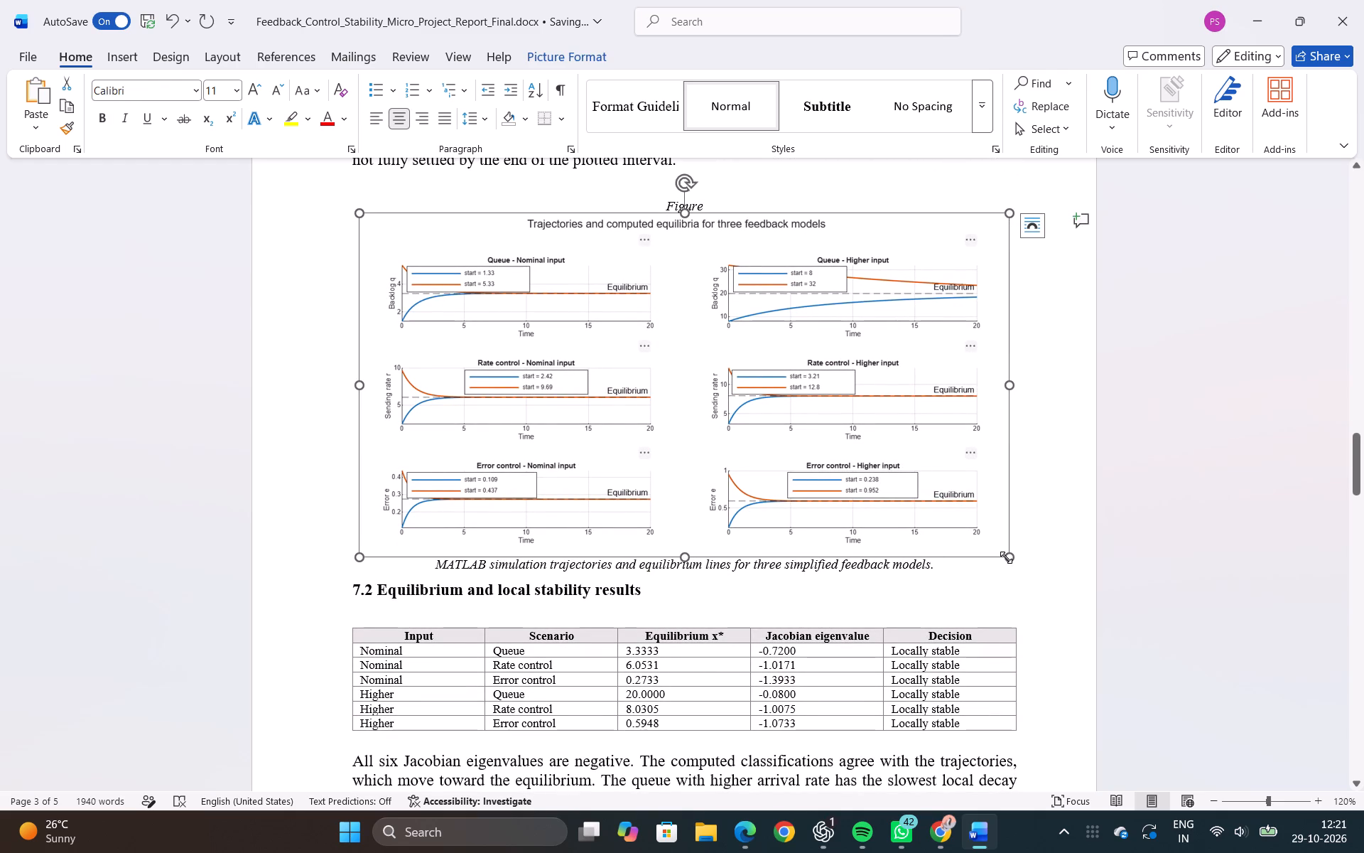
{"action": "left_click_drag", "start_coordinate": [1006, 557], "coordinate": [984, 609]}
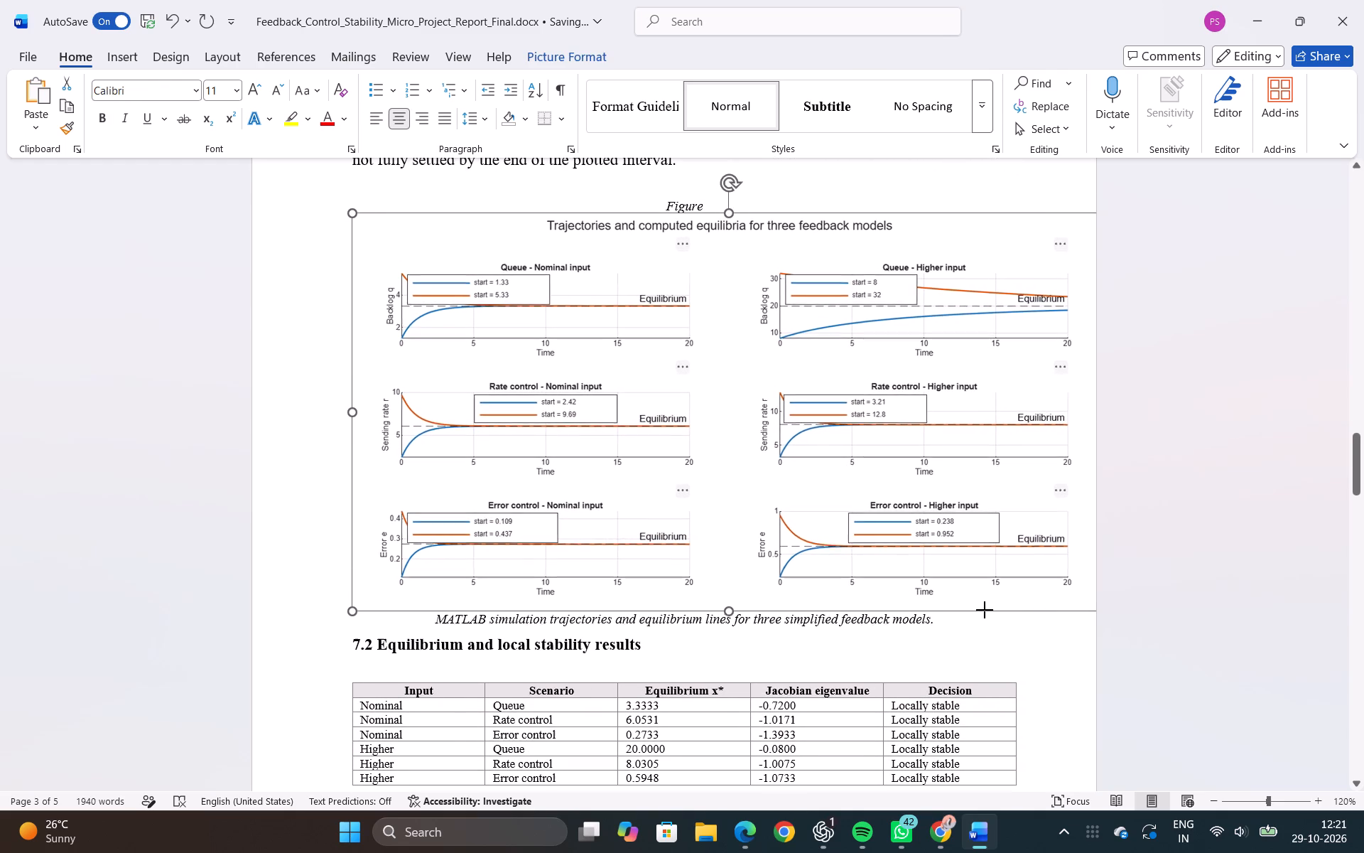
{"action": "left_click_drag", "start_coordinate": [984, 609], "coordinate": [920, 600]}
{"action": "left_click", "coordinate": [920, 600]}
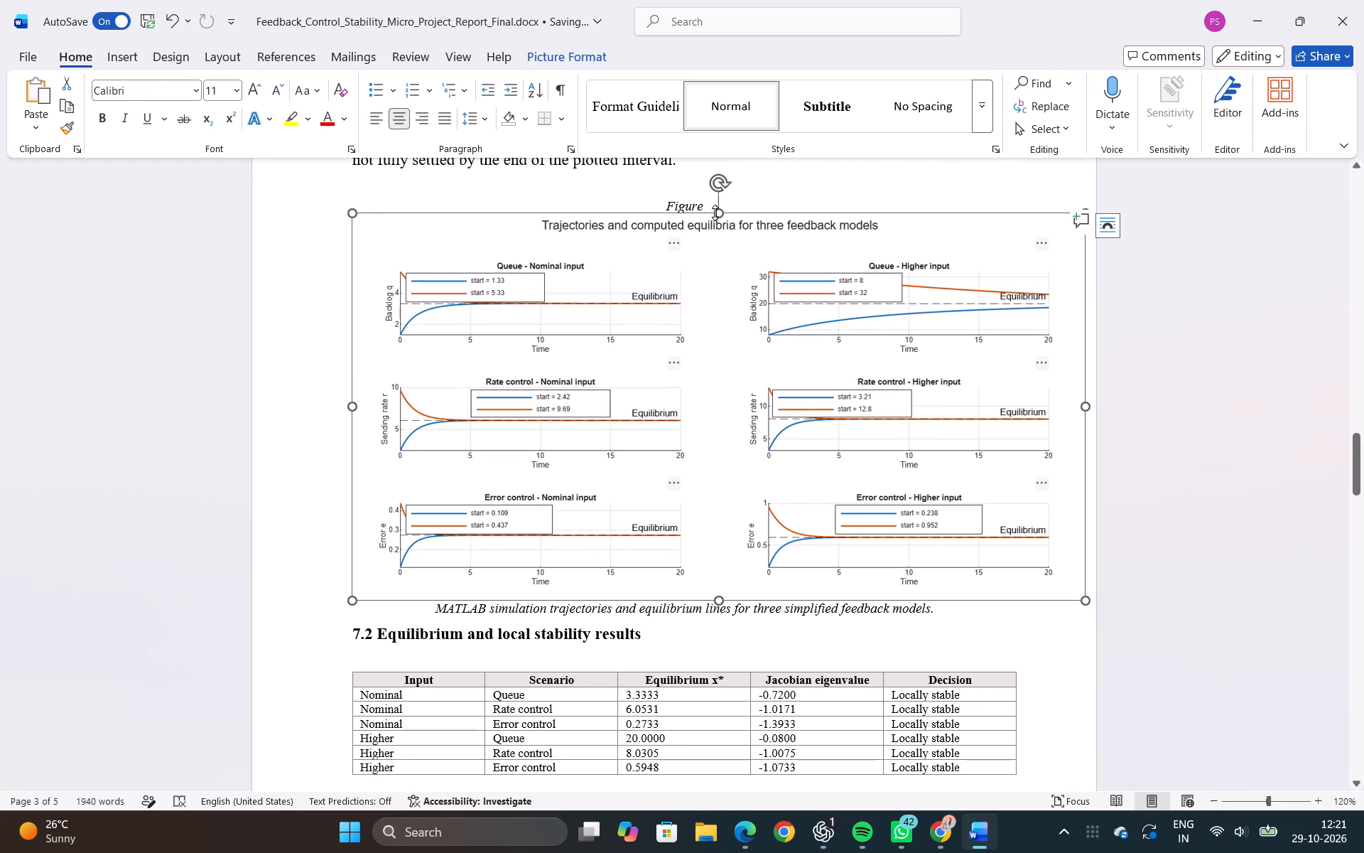
Delete the "Figure" label and its extra line above the trajectory figure.
{"action": "left_click", "coordinate": [708, 208]}
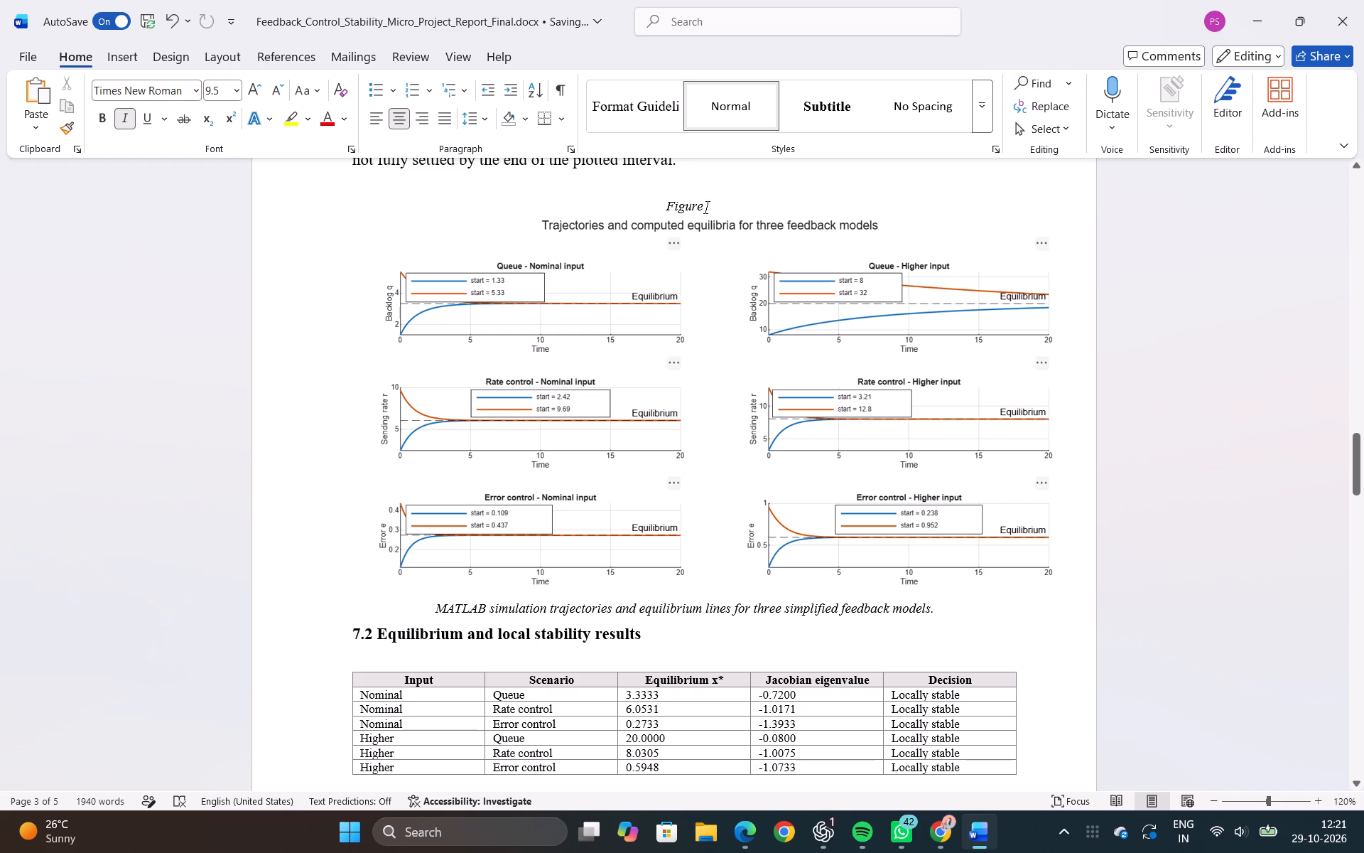
{"action": "key", "text": "BackSpace"}
{"action": "key", "text": "BackSpace"}
{"action": "key", "text": "BackSpace"}
{"action": "key", "text": "BackSpace"}
{"action": "key", "text": "BackSpace"}
{"action": "key", "text": "BackSpace"}
{"action": "key", "text": "BackSpace"}
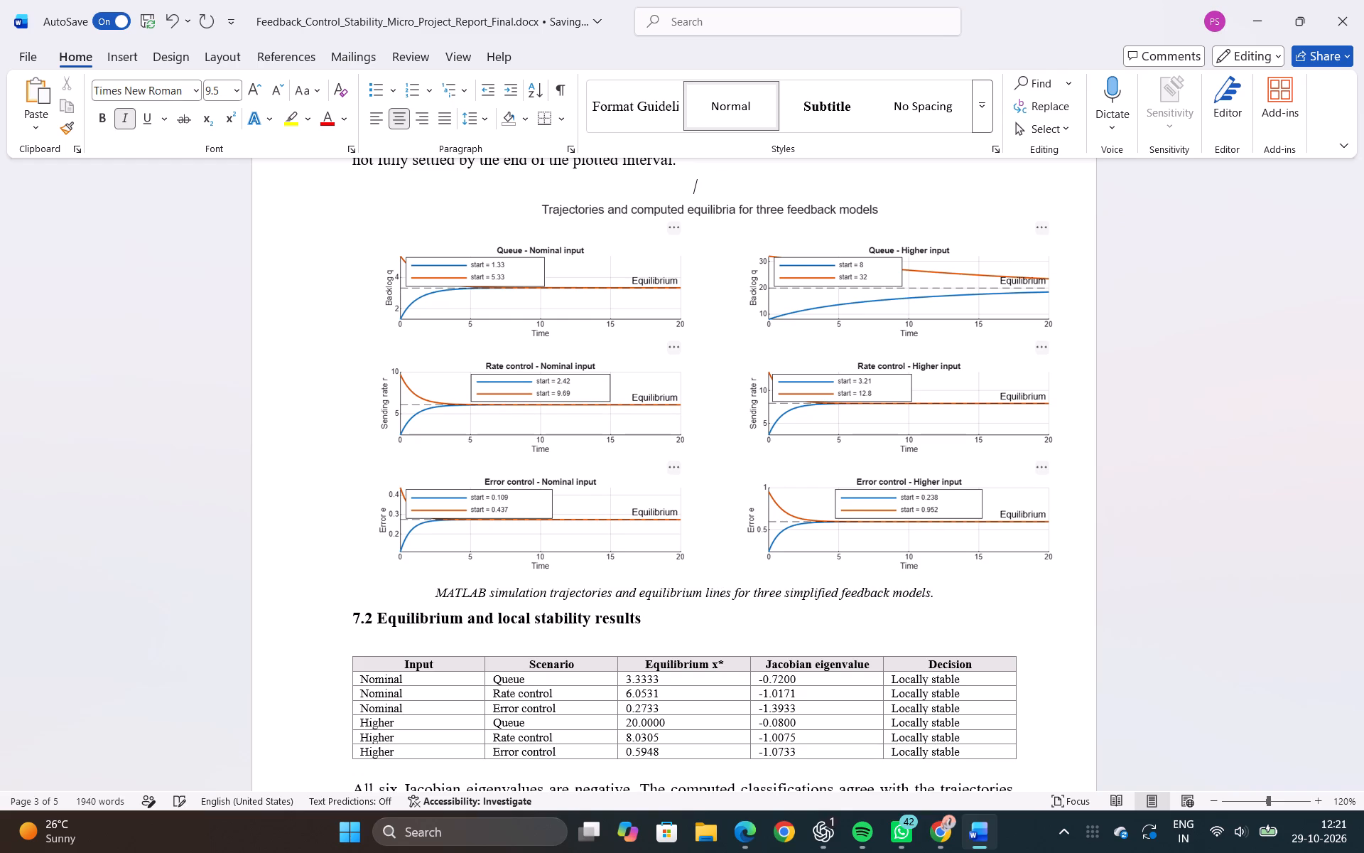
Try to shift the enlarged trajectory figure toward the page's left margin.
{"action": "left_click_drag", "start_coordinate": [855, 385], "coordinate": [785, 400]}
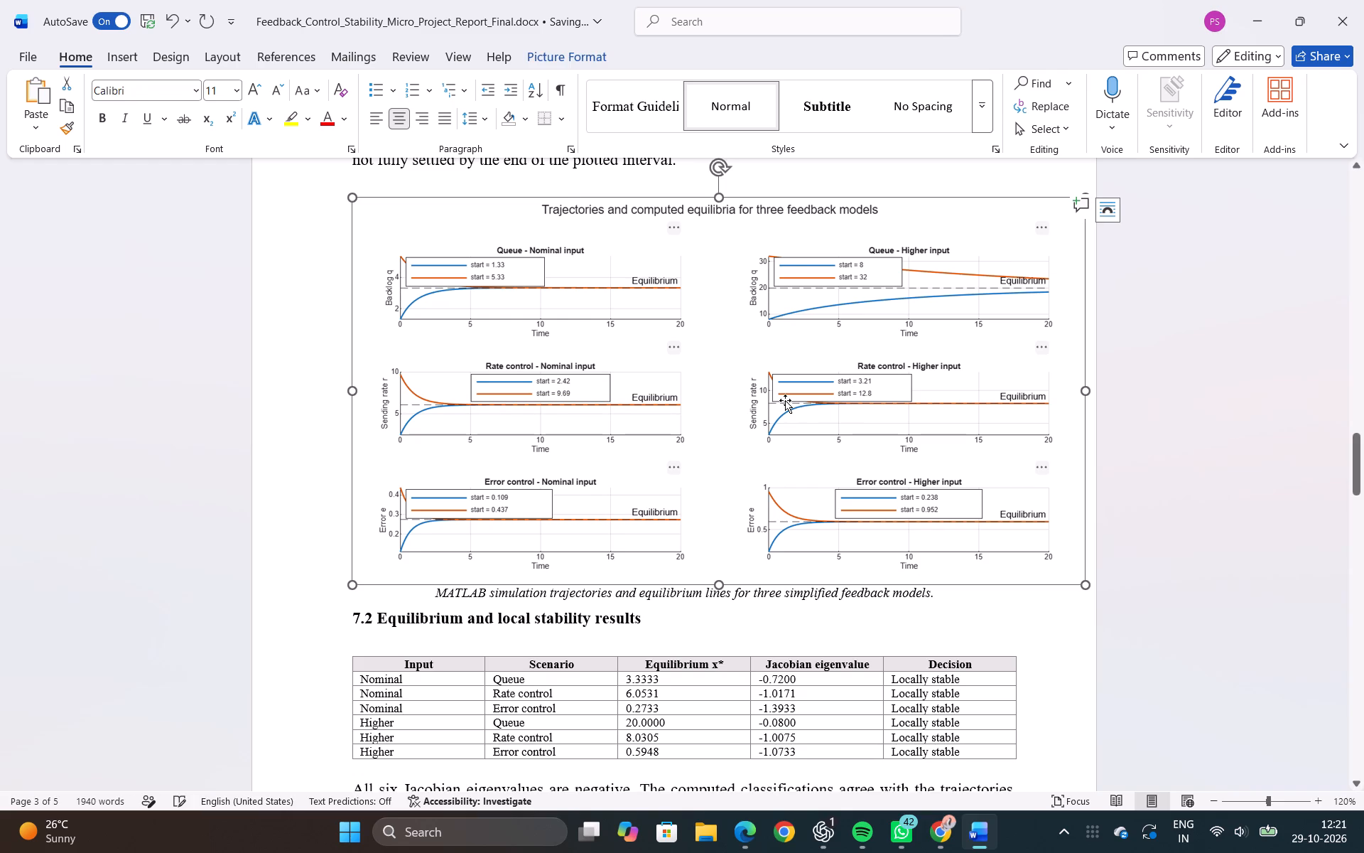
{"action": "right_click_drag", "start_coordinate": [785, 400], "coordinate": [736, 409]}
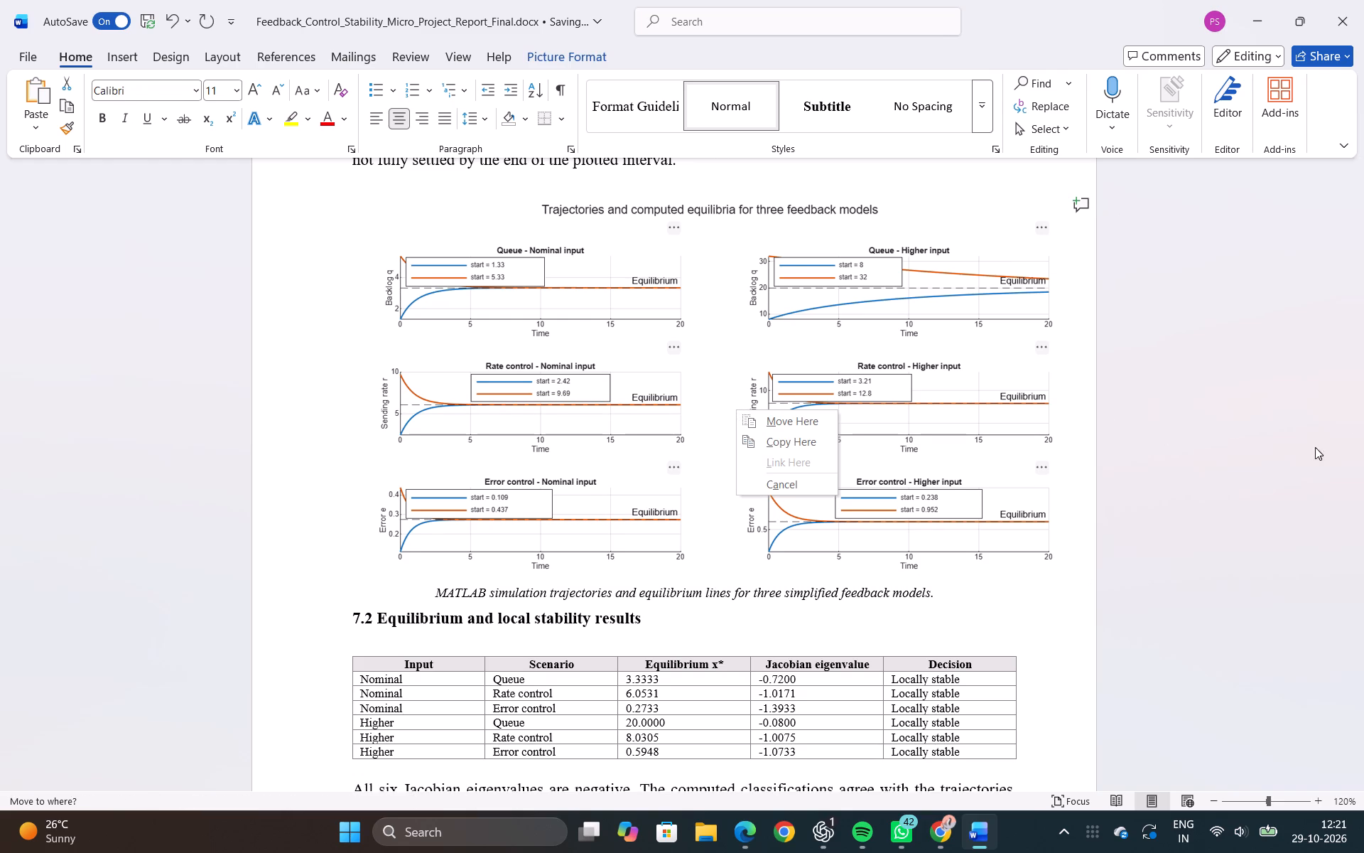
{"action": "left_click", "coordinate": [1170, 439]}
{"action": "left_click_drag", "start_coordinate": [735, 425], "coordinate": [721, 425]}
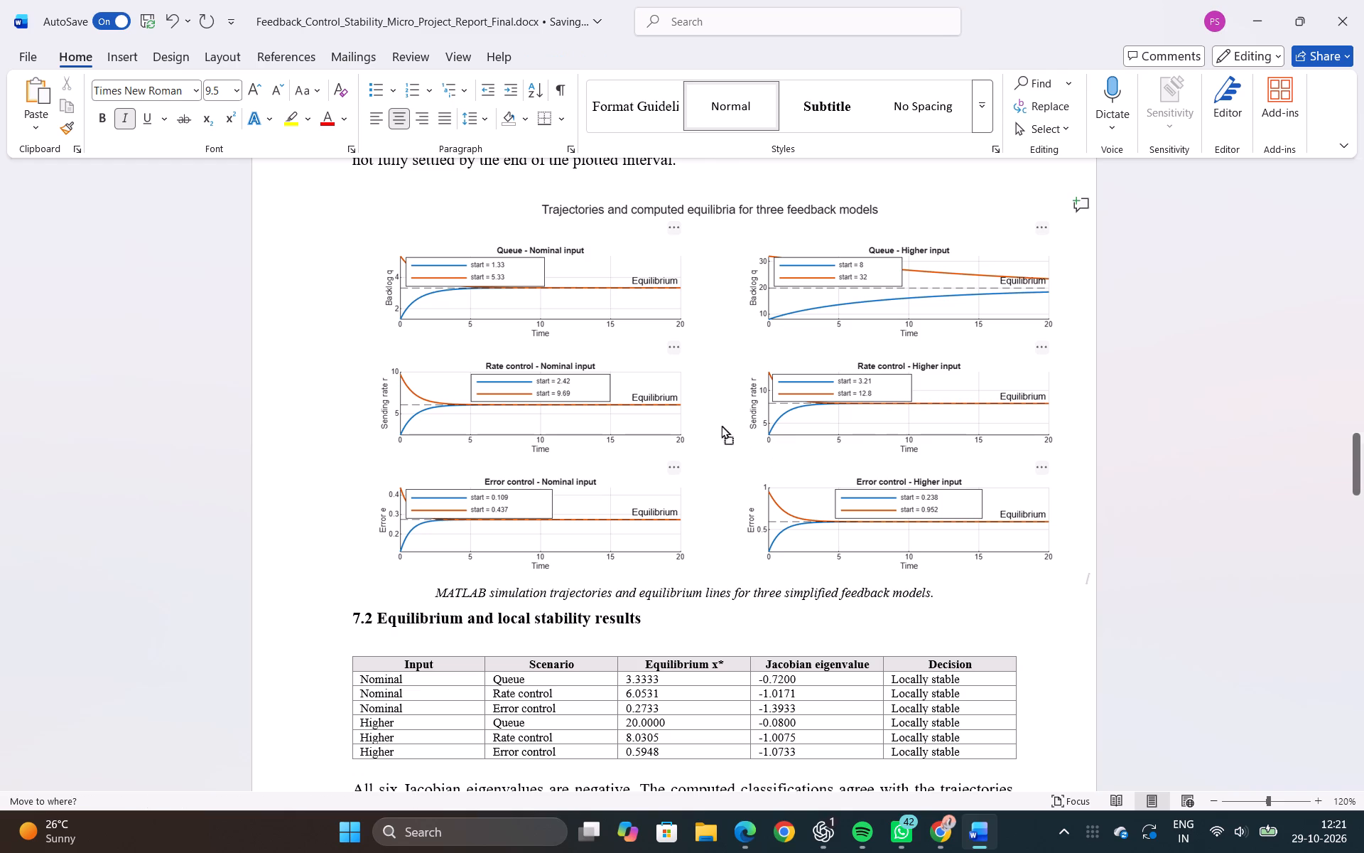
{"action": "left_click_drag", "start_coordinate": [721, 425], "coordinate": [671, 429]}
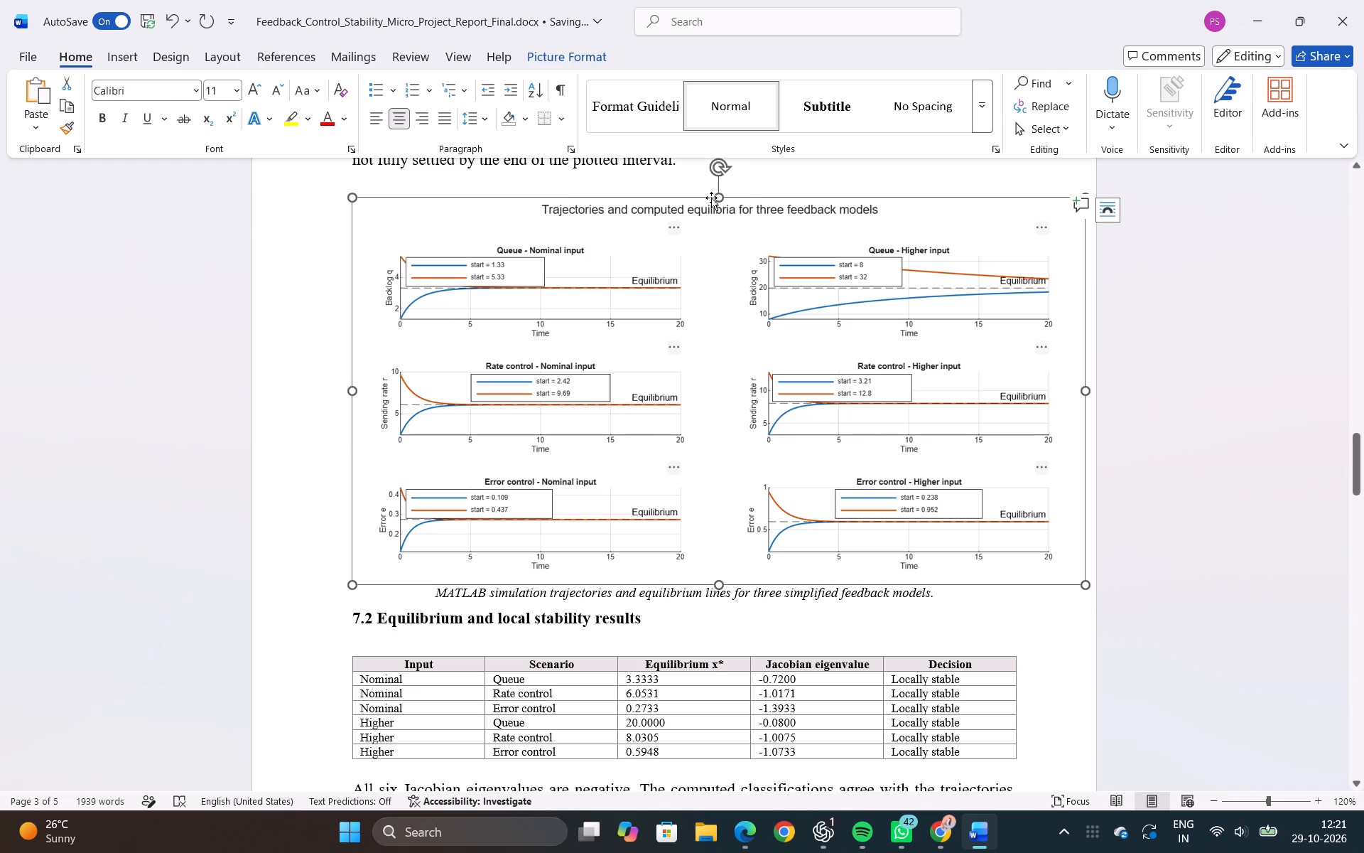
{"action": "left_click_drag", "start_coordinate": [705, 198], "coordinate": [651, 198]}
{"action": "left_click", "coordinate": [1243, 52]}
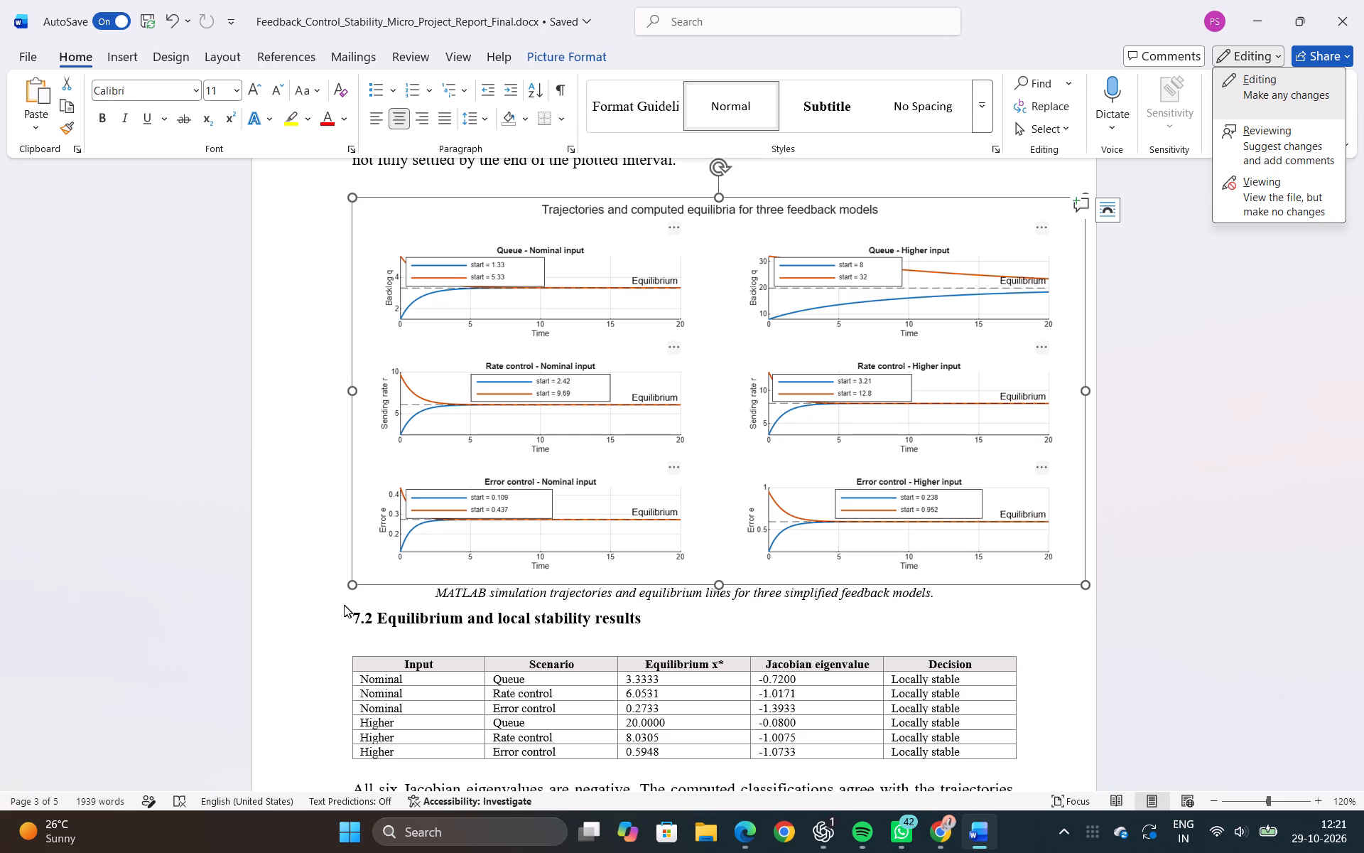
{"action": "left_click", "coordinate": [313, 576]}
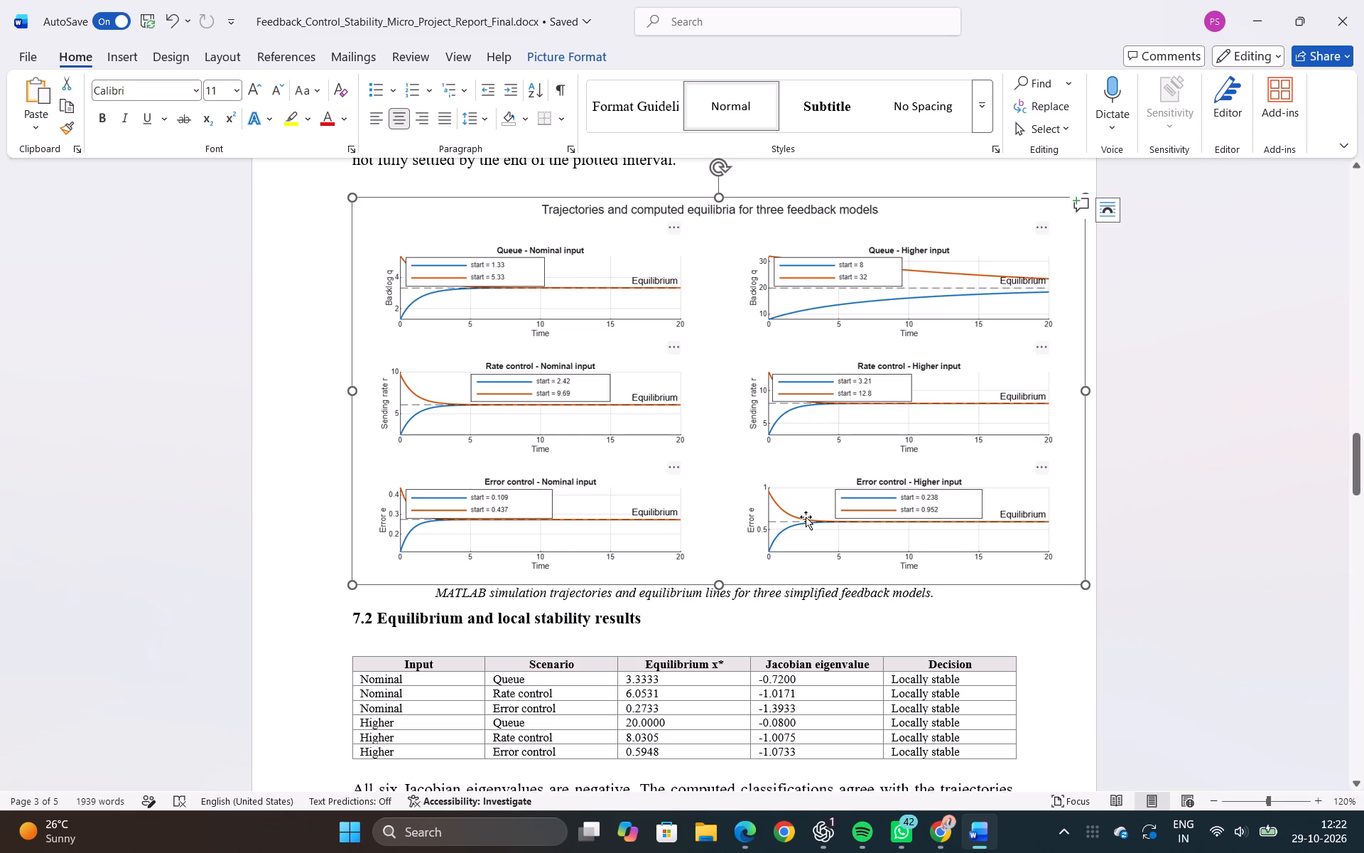
Insert a blank line between the trajectory figure's caption and the 7.2 Equilibrium and local stability results heading.
{"action": "left_click", "coordinate": [1154, 547]}
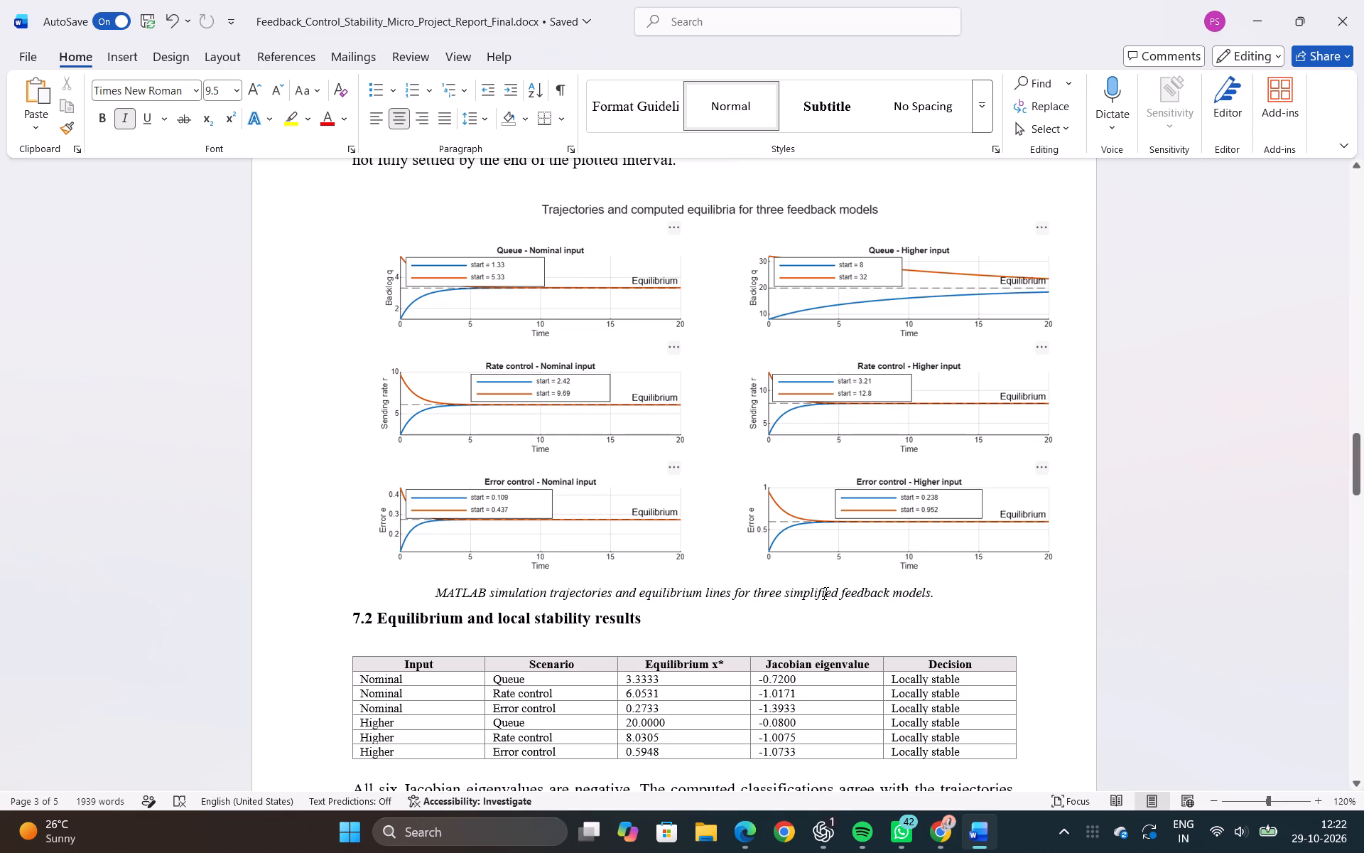
{"action": "left_click", "coordinate": [957, 603]}
{"action": "key", "text": "Return"}
Review the layout and spacing of sections 7.0 to 7.4 across the pages around the enlarged figure.
{"action": "scroll", "coordinate": [957, 603], "scroll_direction": "down", "scroll_amount": 1}
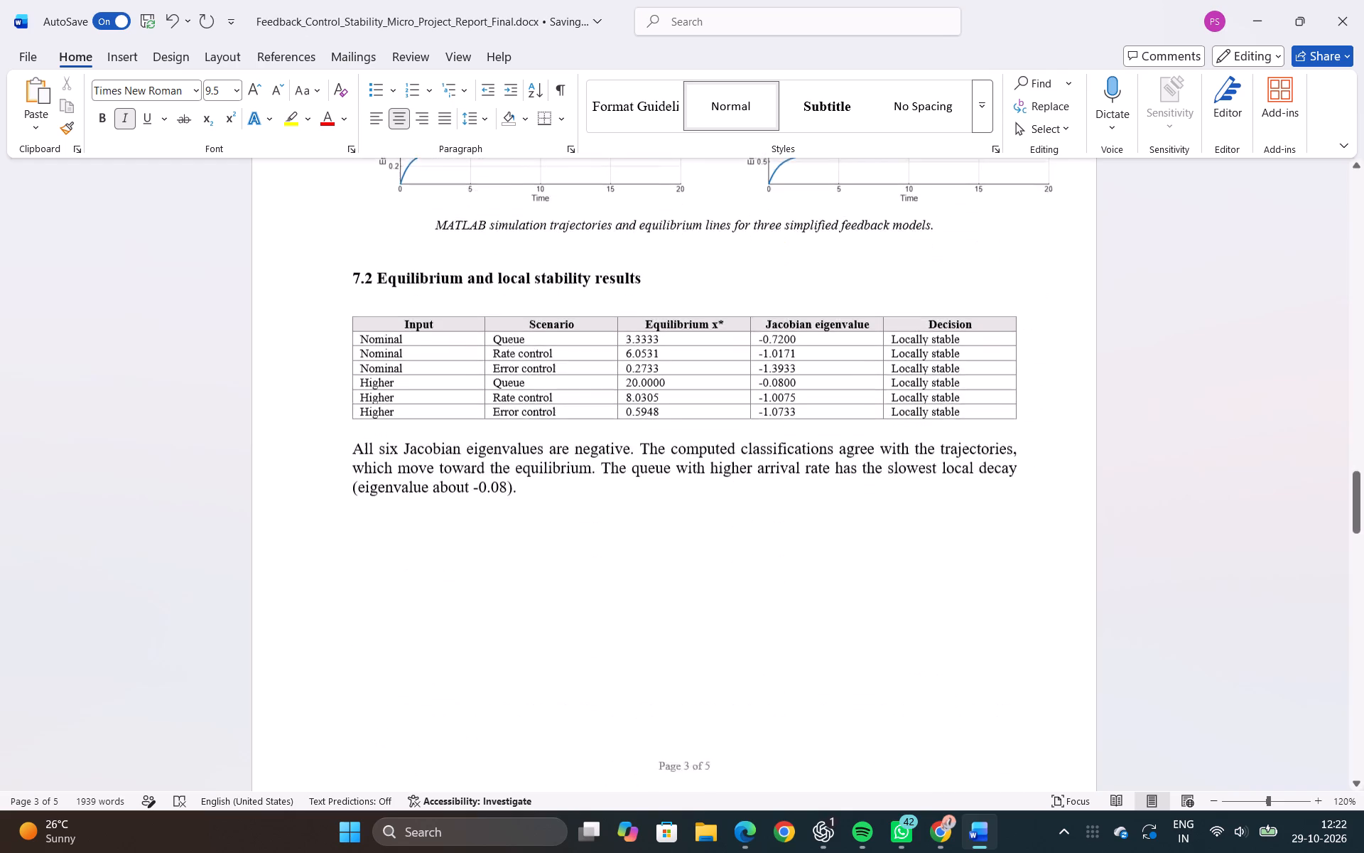
{"action": "scroll", "coordinate": [957, 603], "scroll_direction": "down", "scroll_amount": 2}
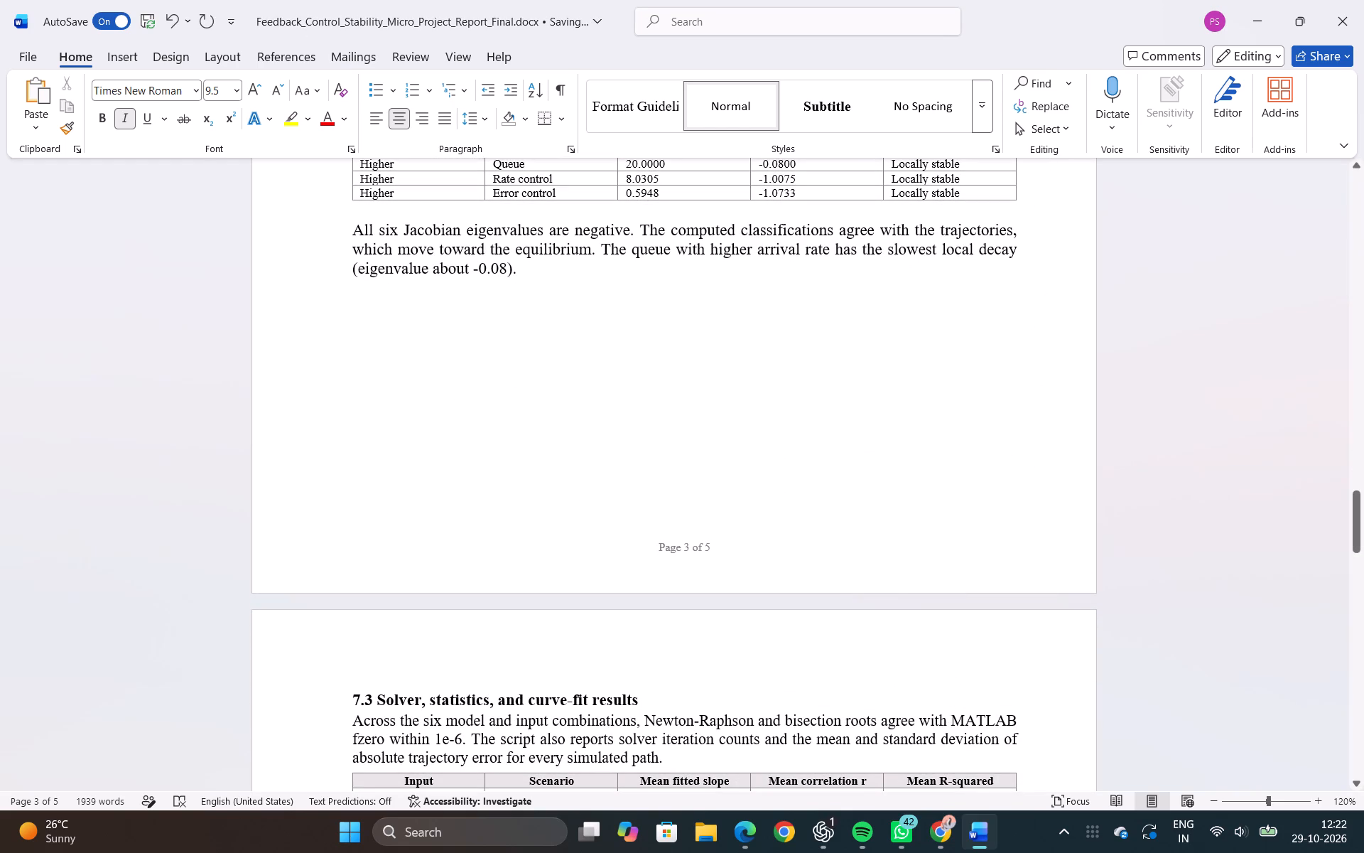
{"action": "scroll", "coordinate": [957, 603], "scroll_direction": "down", "scroll_amount": 2}
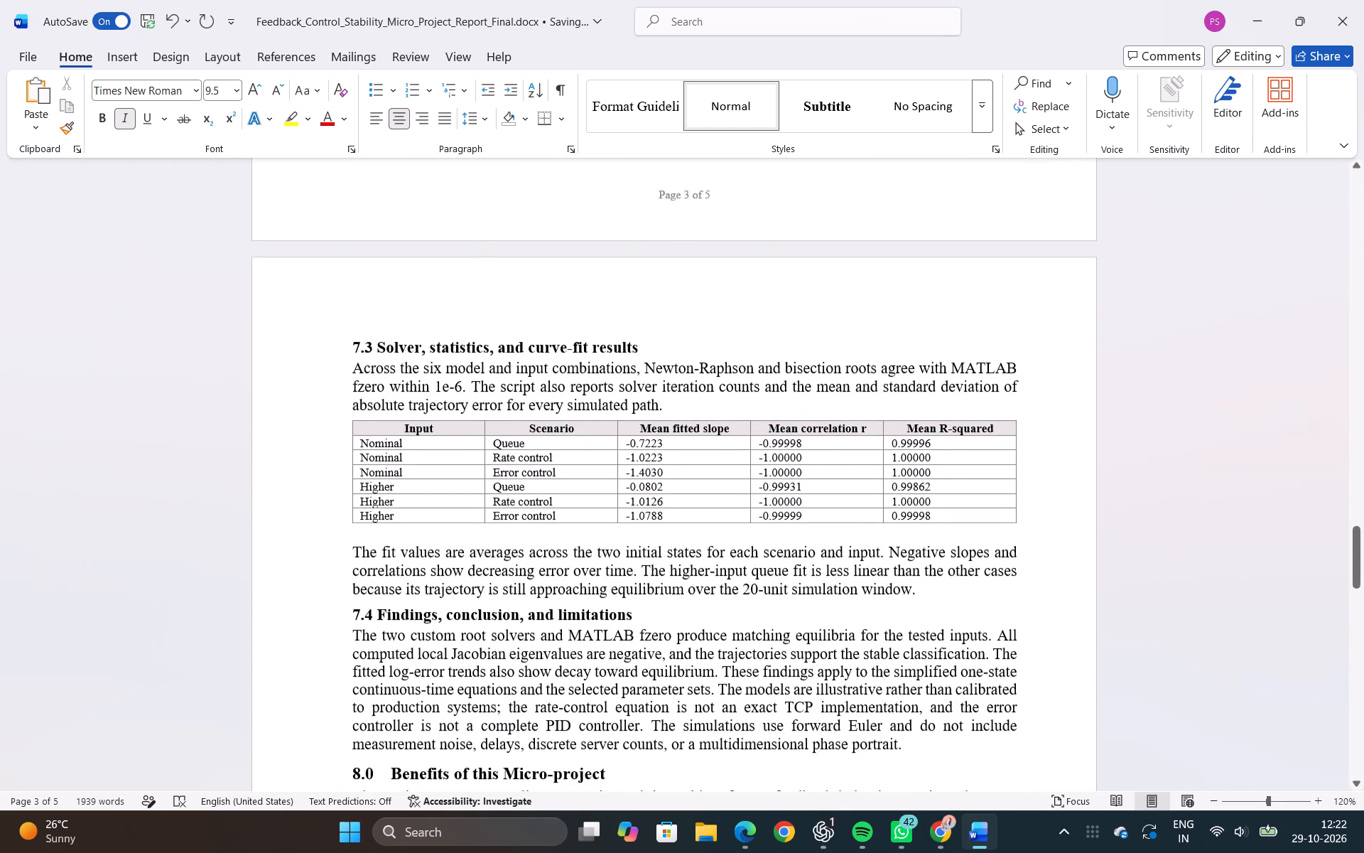
{"action": "scroll", "coordinate": [957, 603], "scroll_direction": "down", "scroll_amount": 1}
{"action": "scroll", "coordinate": [957, 603], "scroll_direction": "up", "scroll_amount": 2}
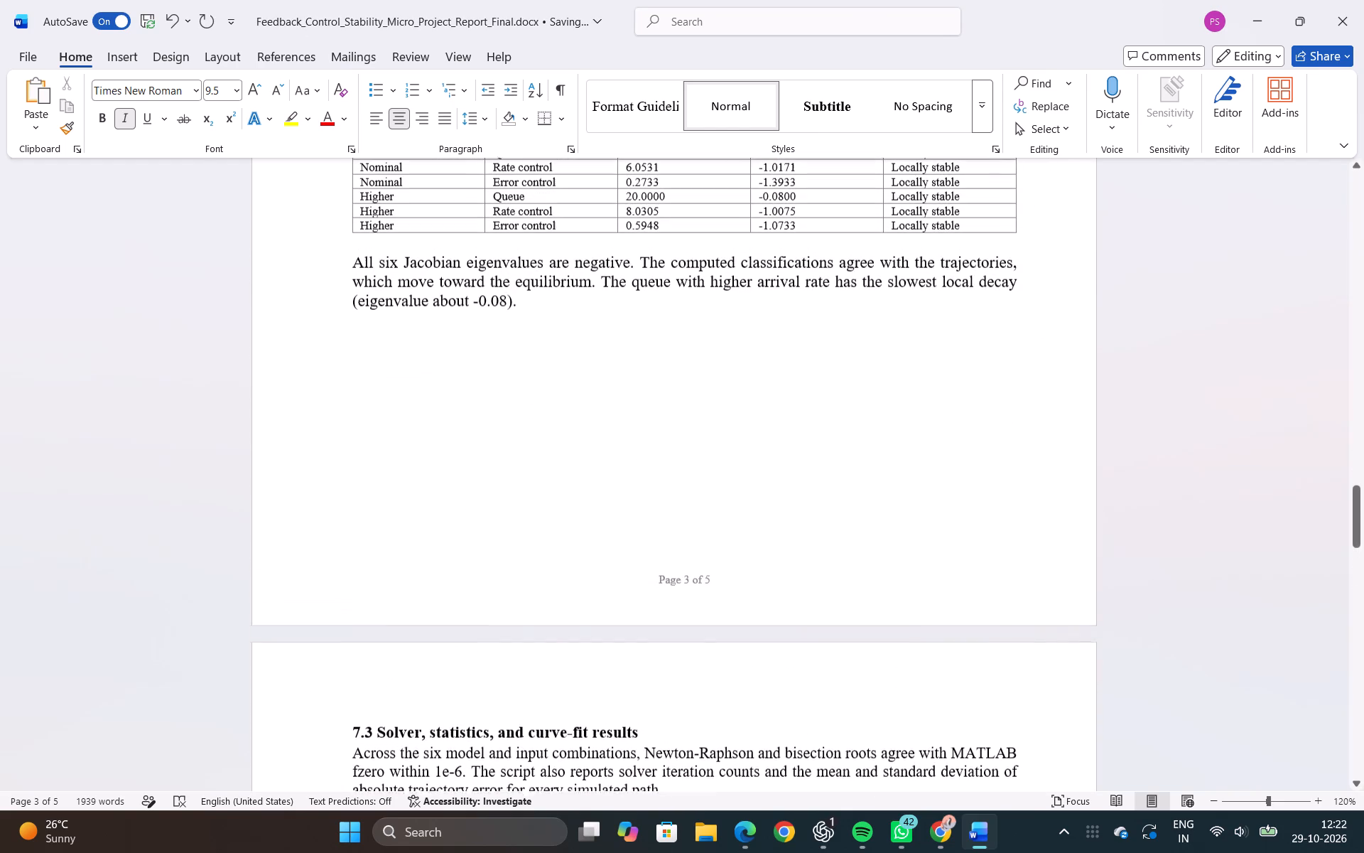
{"action": "scroll", "coordinate": [957, 603], "scroll_direction": "up", "scroll_amount": 4}
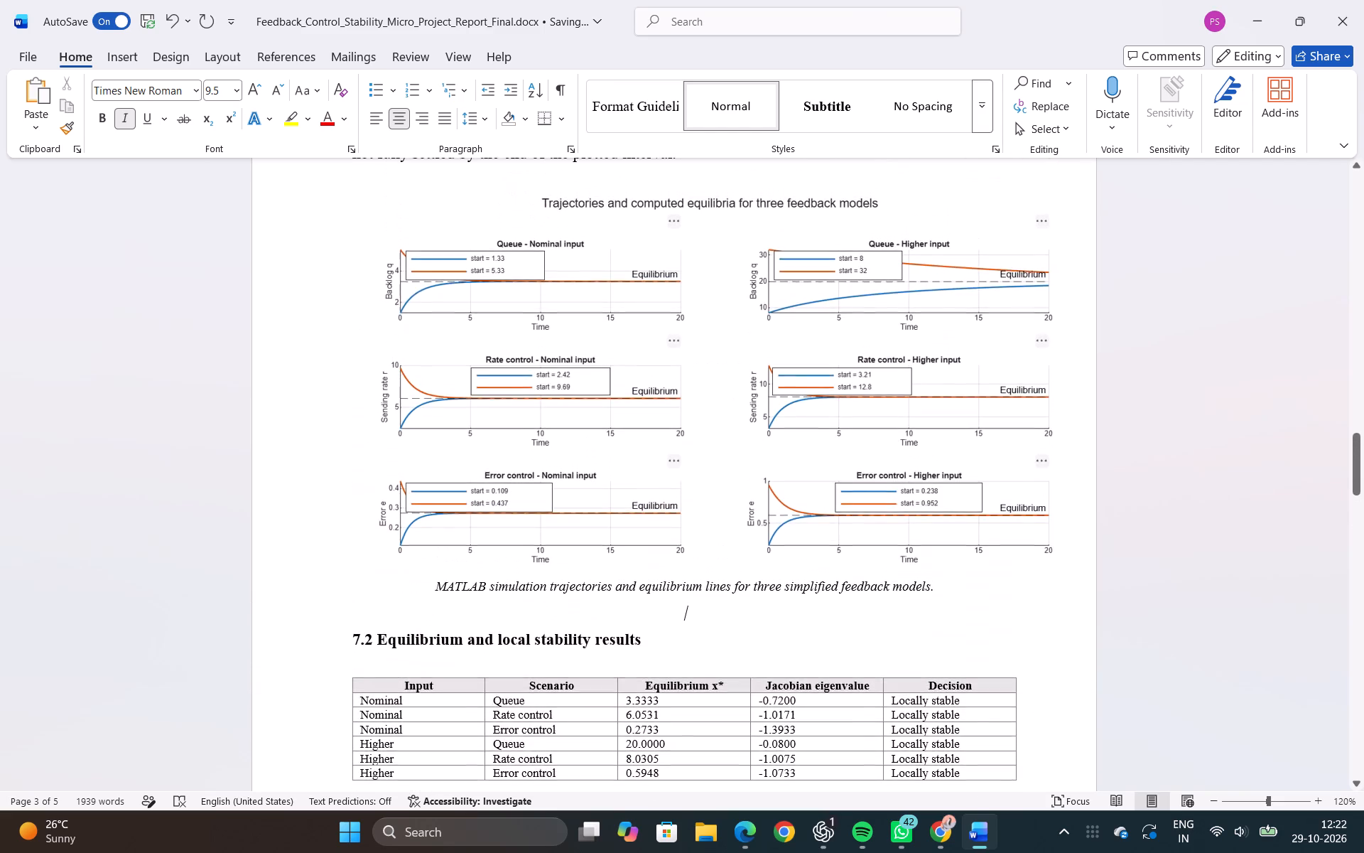
{"action": "scroll", "coordinate": [957, 603], "scroll_direction": "up", "scroll_amount": 2}
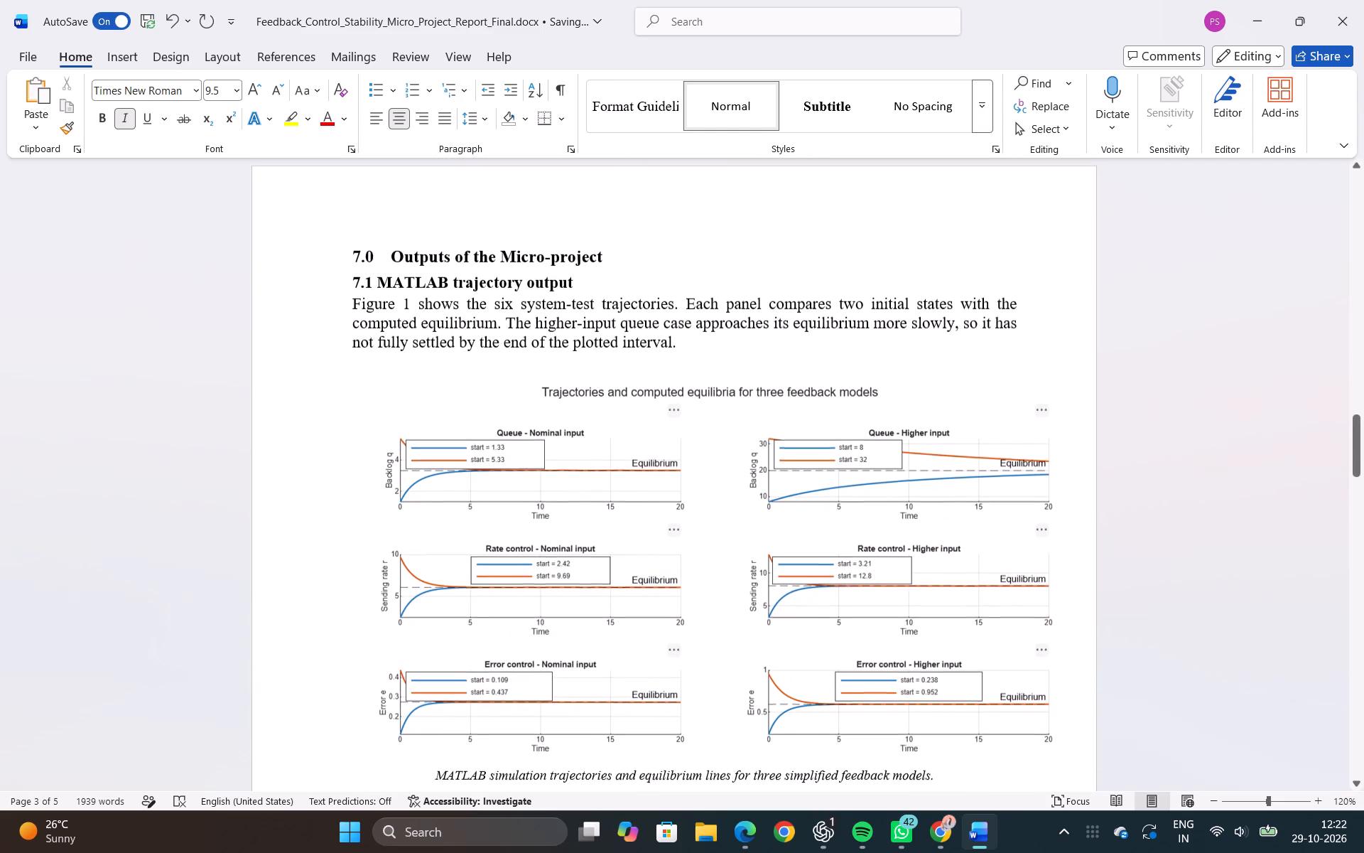
{"action": "scroll", "coordinate": [957, 603], "scroll_direction": "down", "scroll_amount": 2}
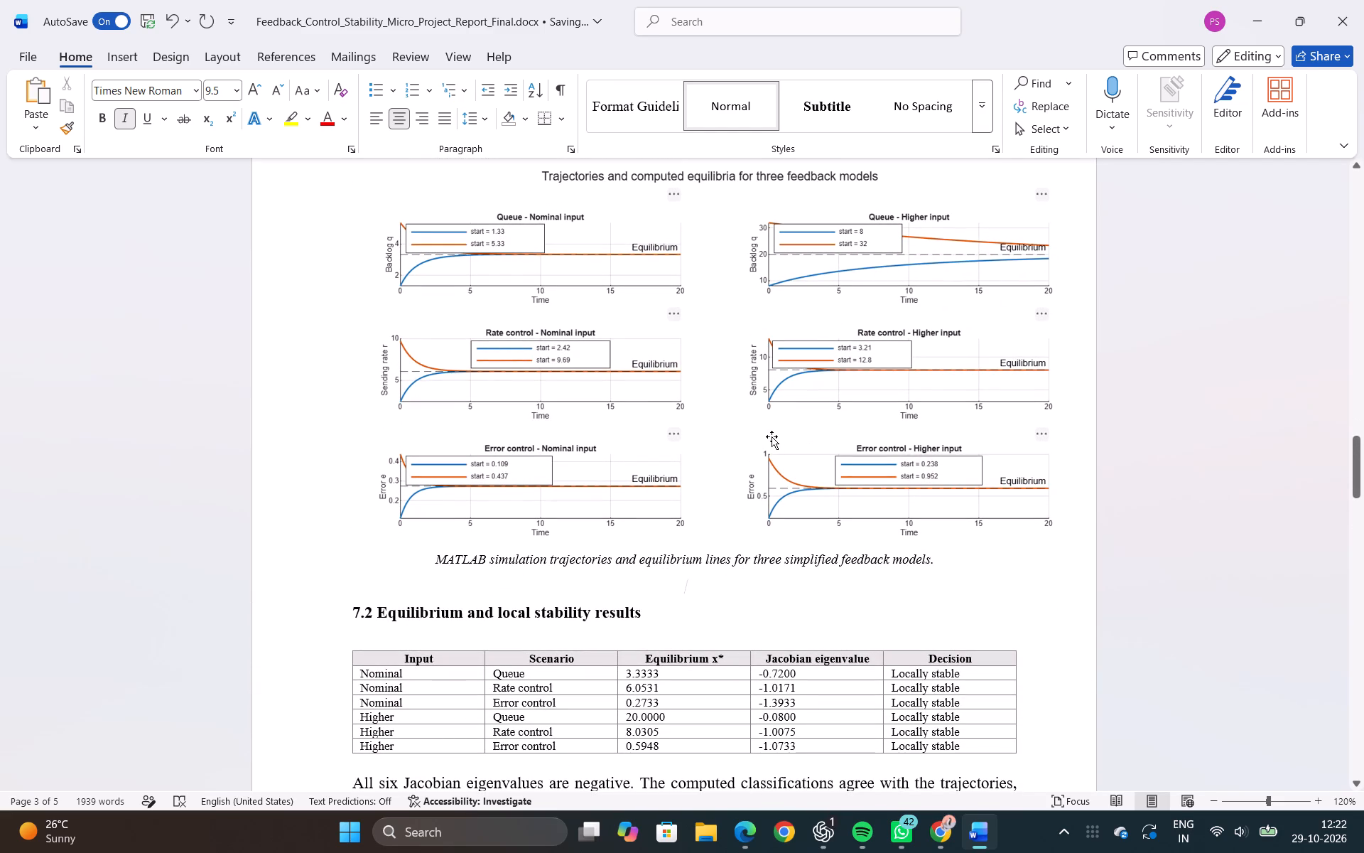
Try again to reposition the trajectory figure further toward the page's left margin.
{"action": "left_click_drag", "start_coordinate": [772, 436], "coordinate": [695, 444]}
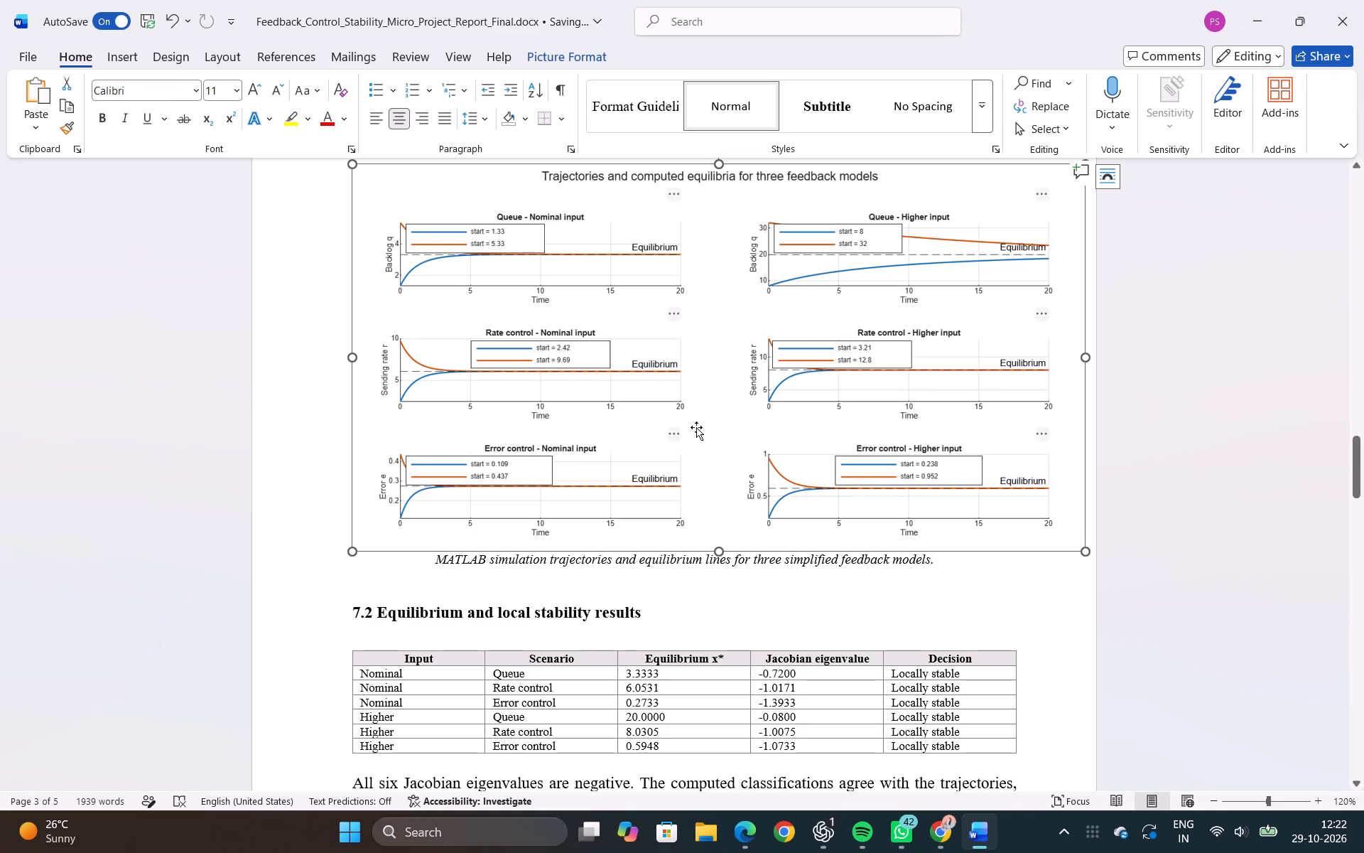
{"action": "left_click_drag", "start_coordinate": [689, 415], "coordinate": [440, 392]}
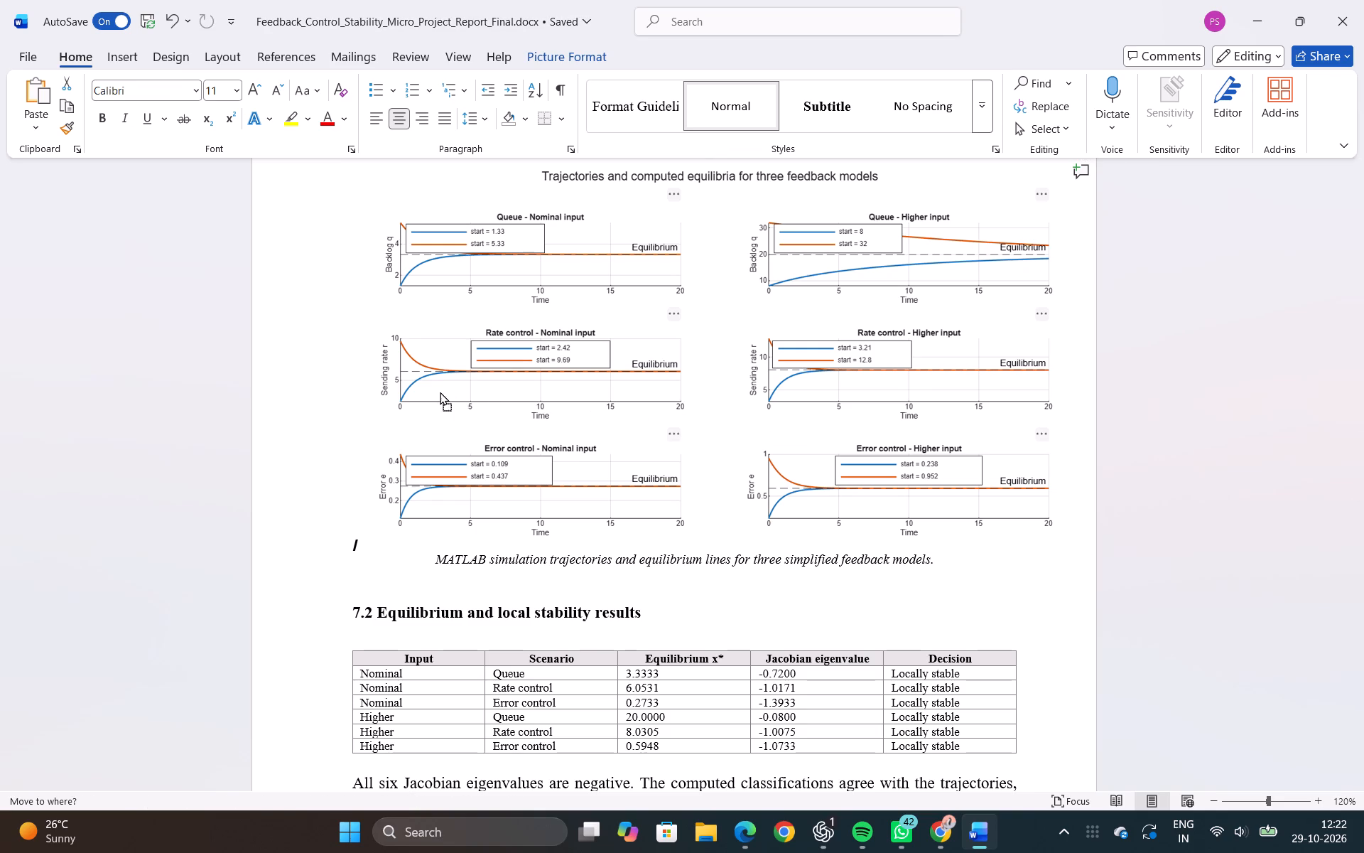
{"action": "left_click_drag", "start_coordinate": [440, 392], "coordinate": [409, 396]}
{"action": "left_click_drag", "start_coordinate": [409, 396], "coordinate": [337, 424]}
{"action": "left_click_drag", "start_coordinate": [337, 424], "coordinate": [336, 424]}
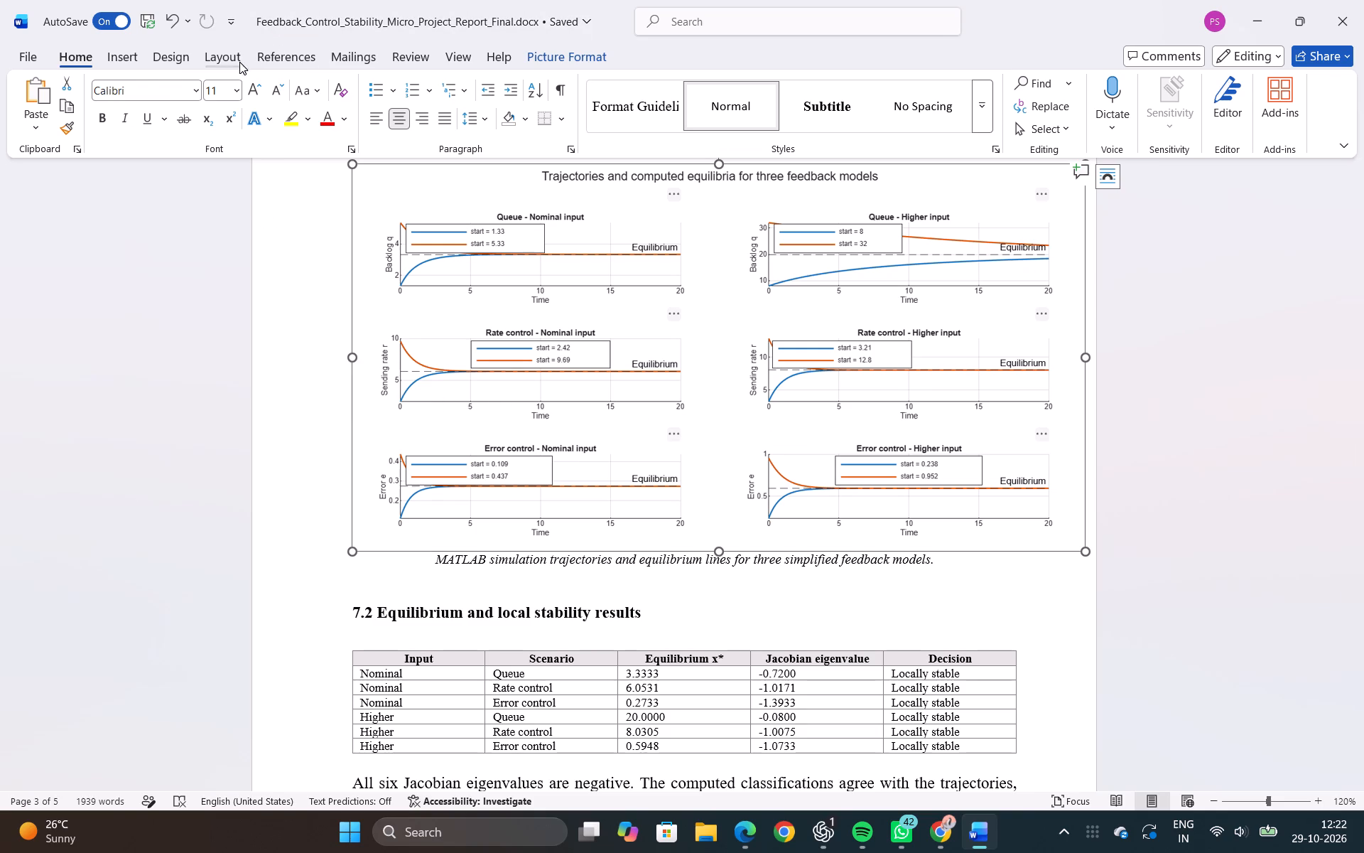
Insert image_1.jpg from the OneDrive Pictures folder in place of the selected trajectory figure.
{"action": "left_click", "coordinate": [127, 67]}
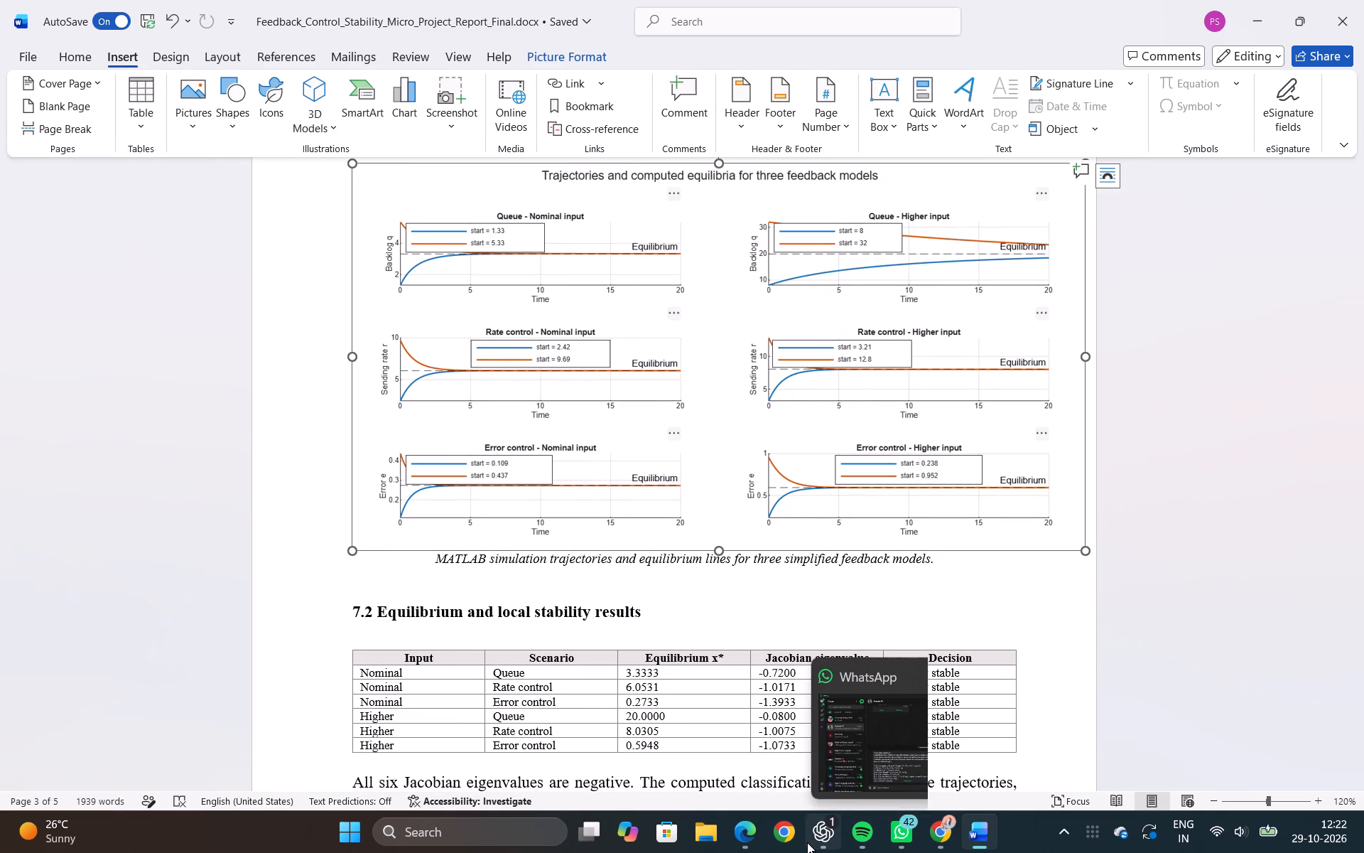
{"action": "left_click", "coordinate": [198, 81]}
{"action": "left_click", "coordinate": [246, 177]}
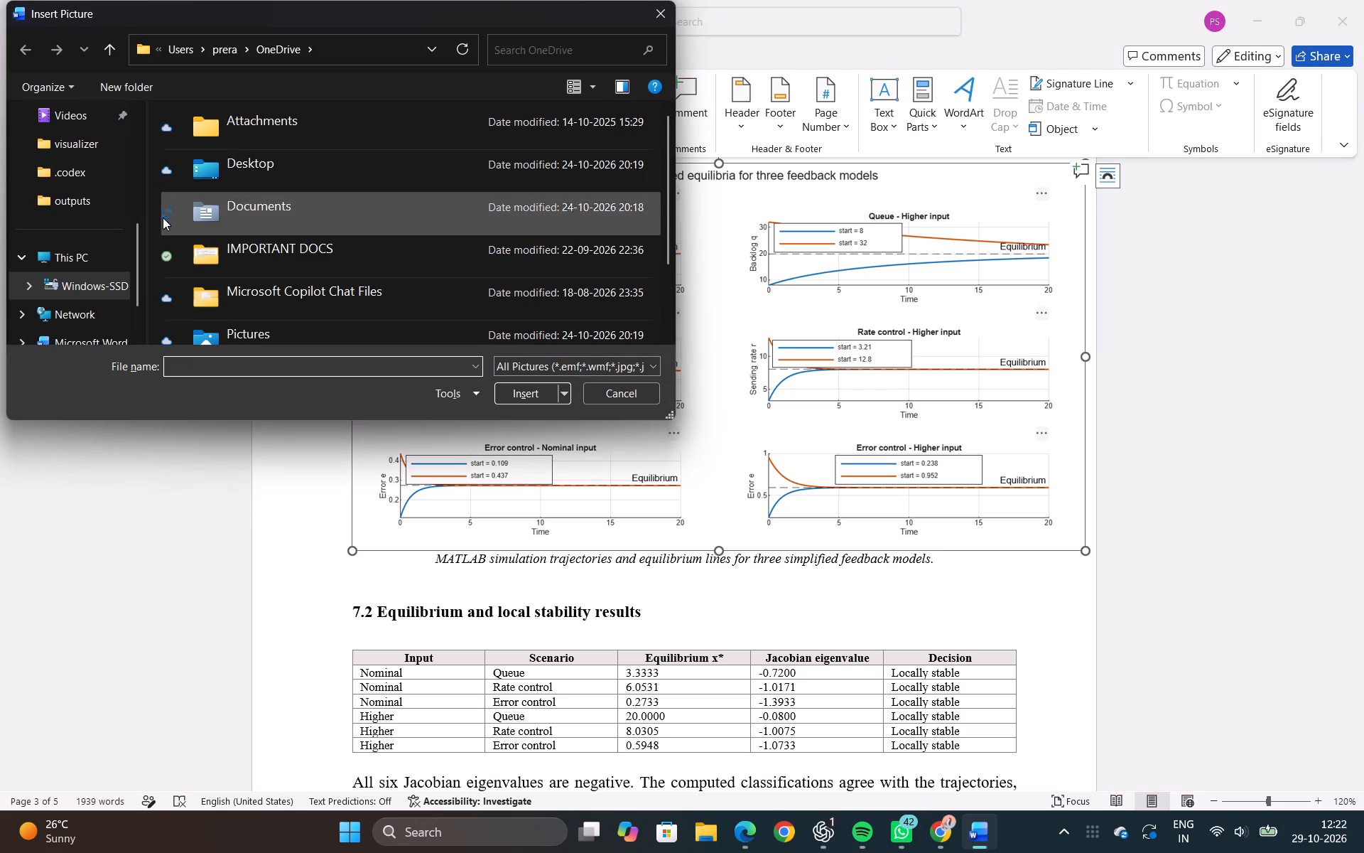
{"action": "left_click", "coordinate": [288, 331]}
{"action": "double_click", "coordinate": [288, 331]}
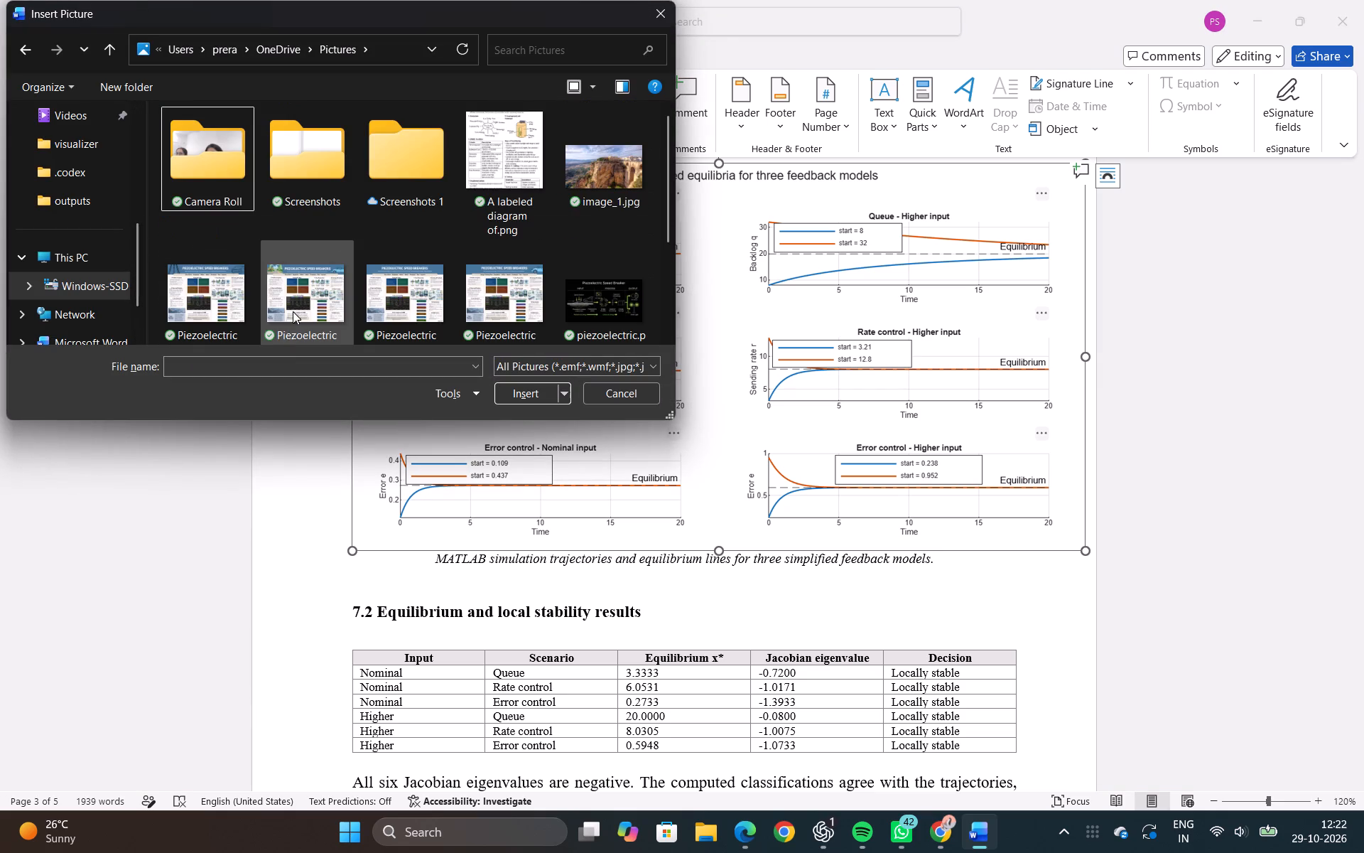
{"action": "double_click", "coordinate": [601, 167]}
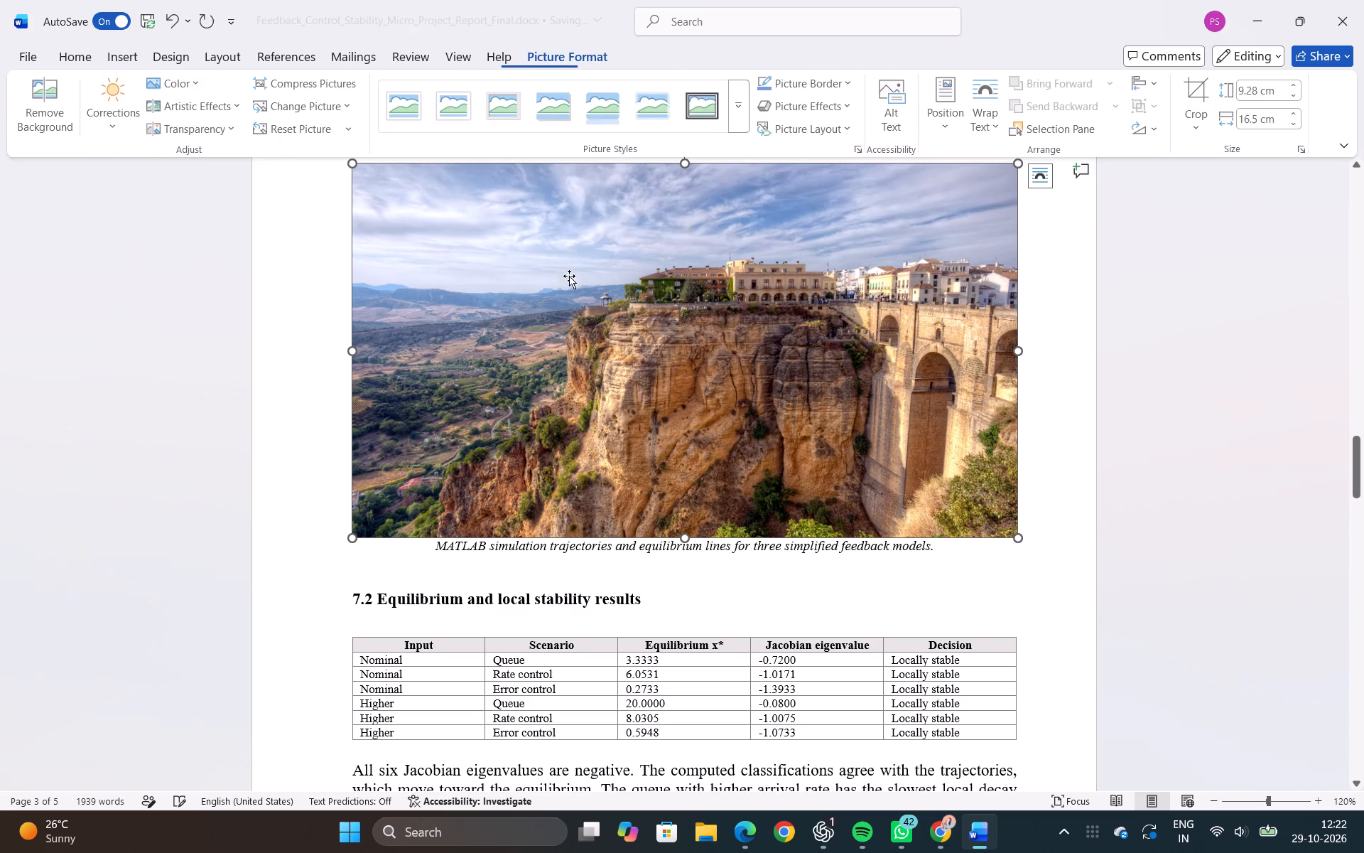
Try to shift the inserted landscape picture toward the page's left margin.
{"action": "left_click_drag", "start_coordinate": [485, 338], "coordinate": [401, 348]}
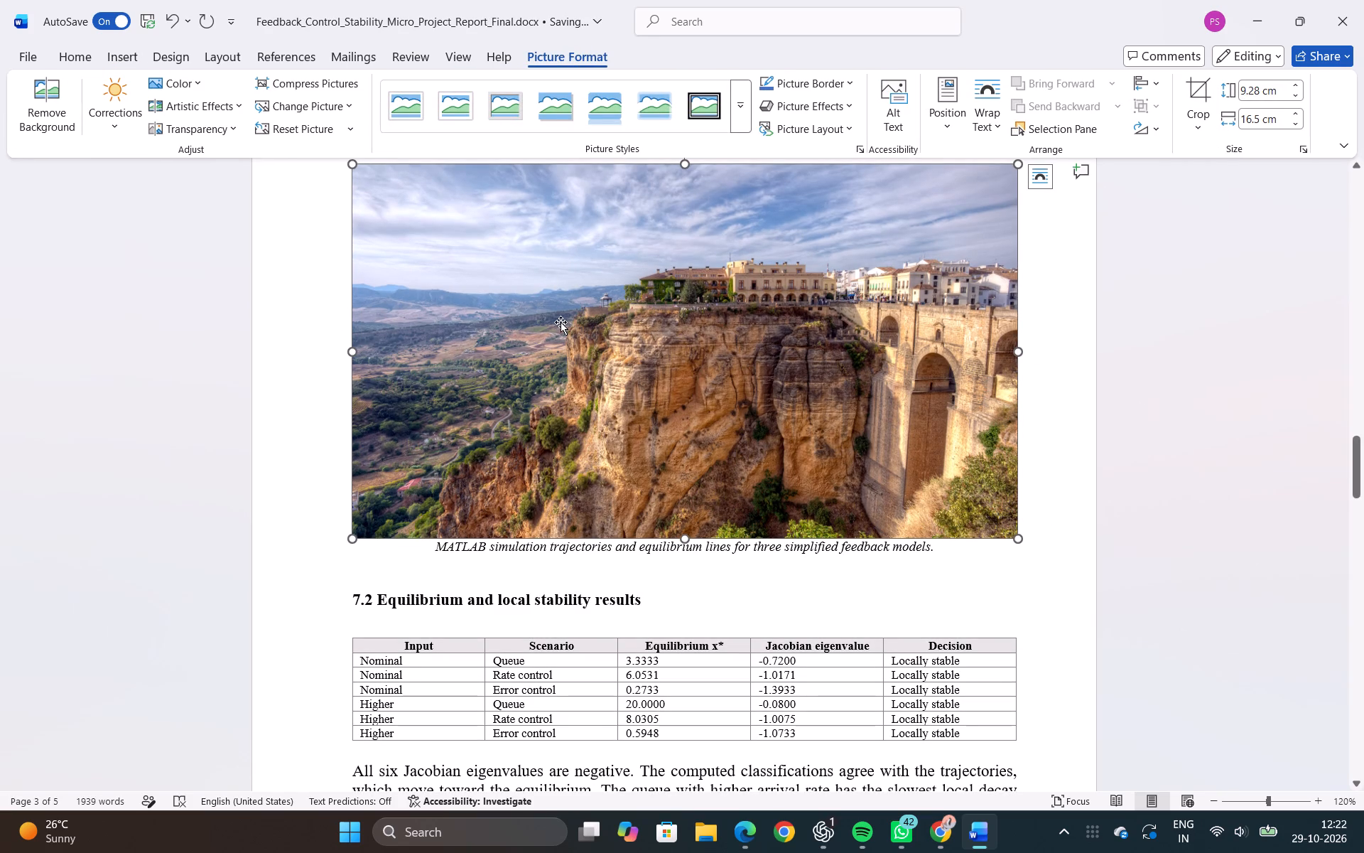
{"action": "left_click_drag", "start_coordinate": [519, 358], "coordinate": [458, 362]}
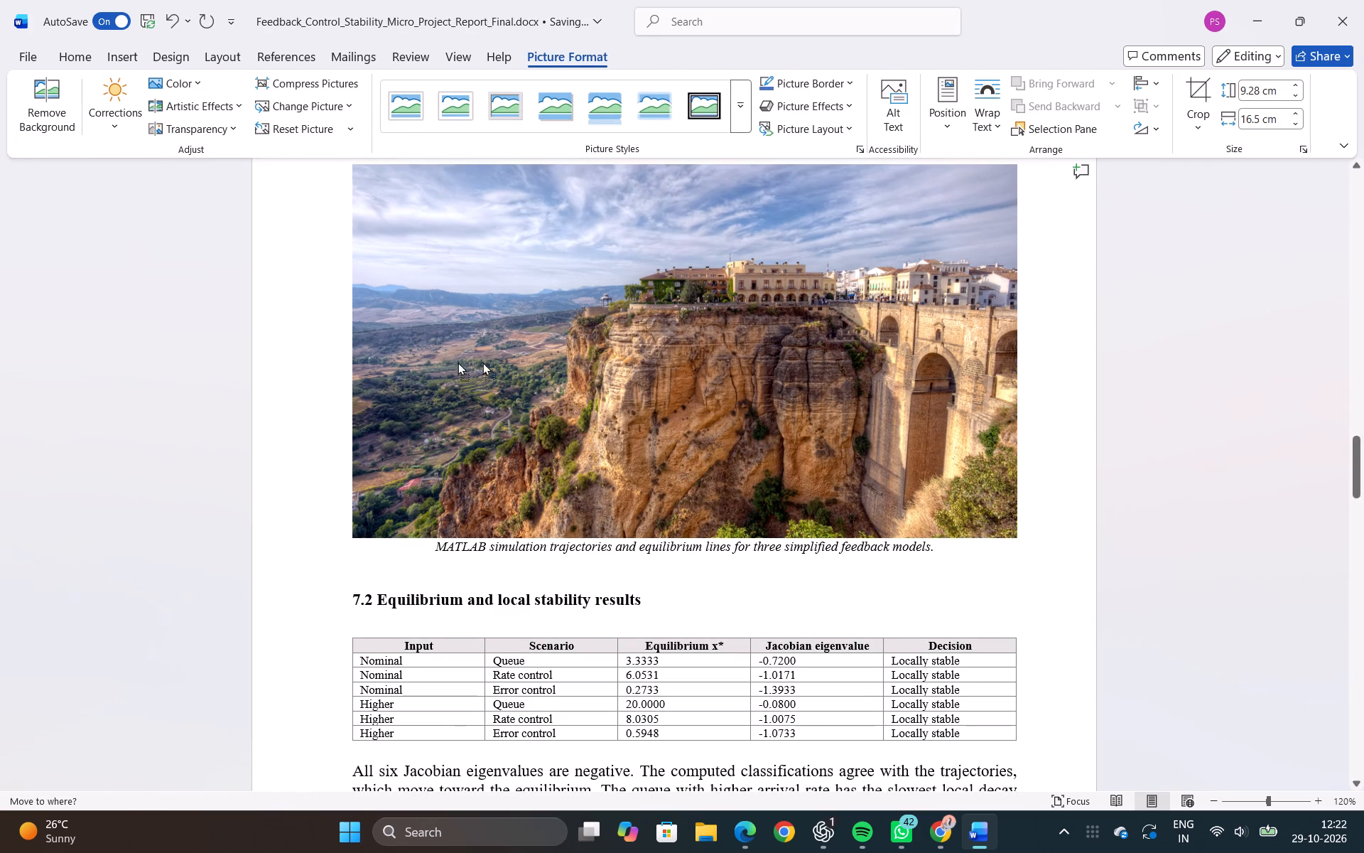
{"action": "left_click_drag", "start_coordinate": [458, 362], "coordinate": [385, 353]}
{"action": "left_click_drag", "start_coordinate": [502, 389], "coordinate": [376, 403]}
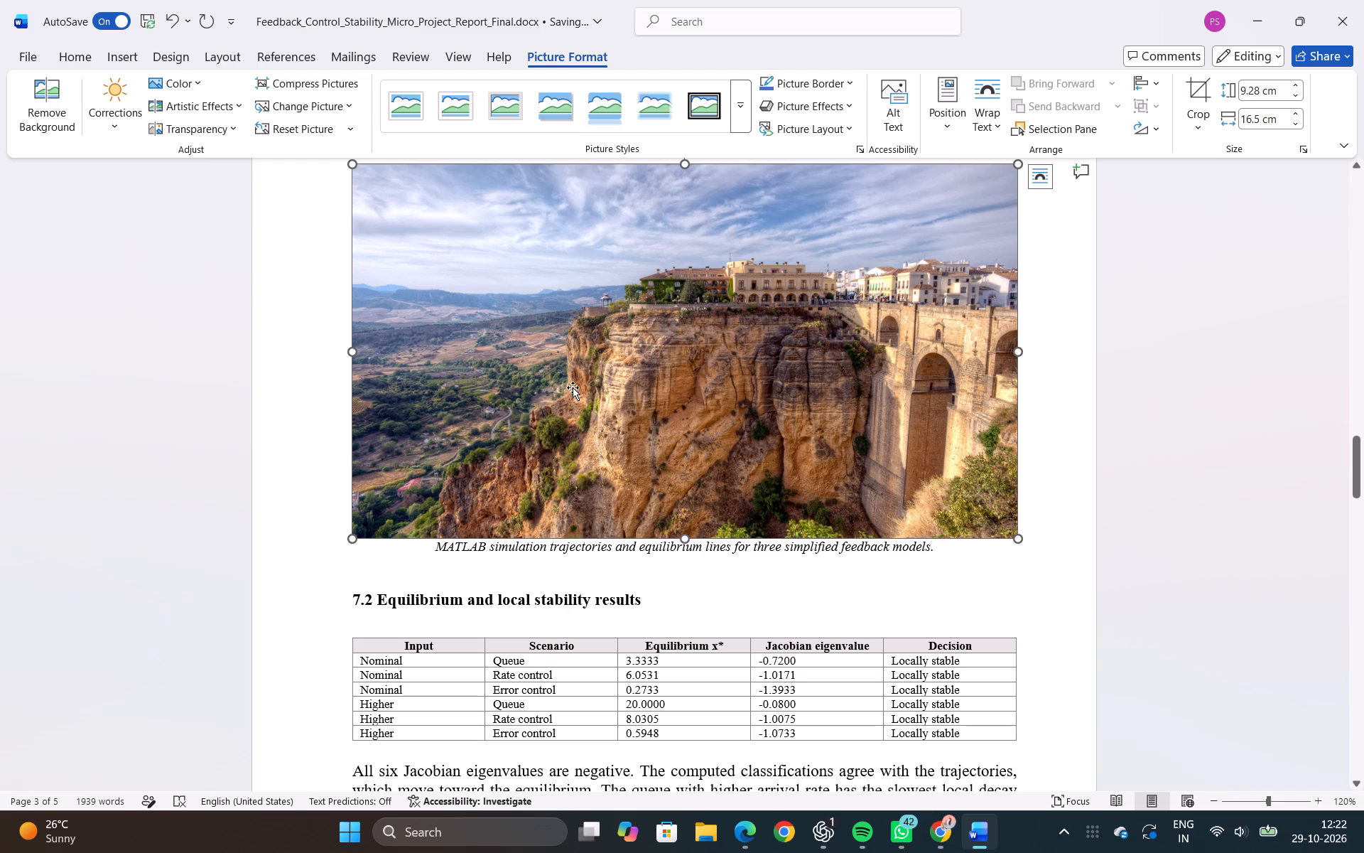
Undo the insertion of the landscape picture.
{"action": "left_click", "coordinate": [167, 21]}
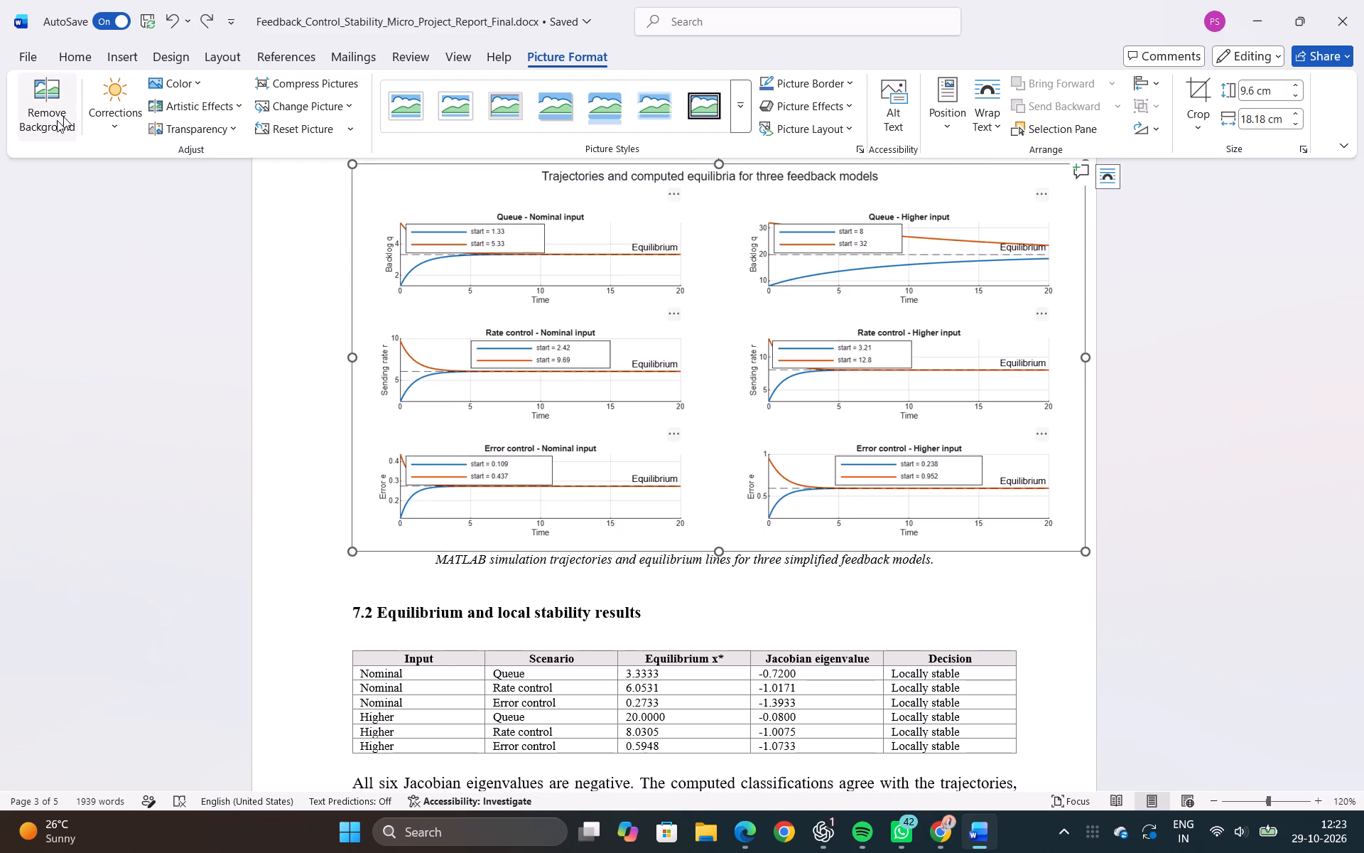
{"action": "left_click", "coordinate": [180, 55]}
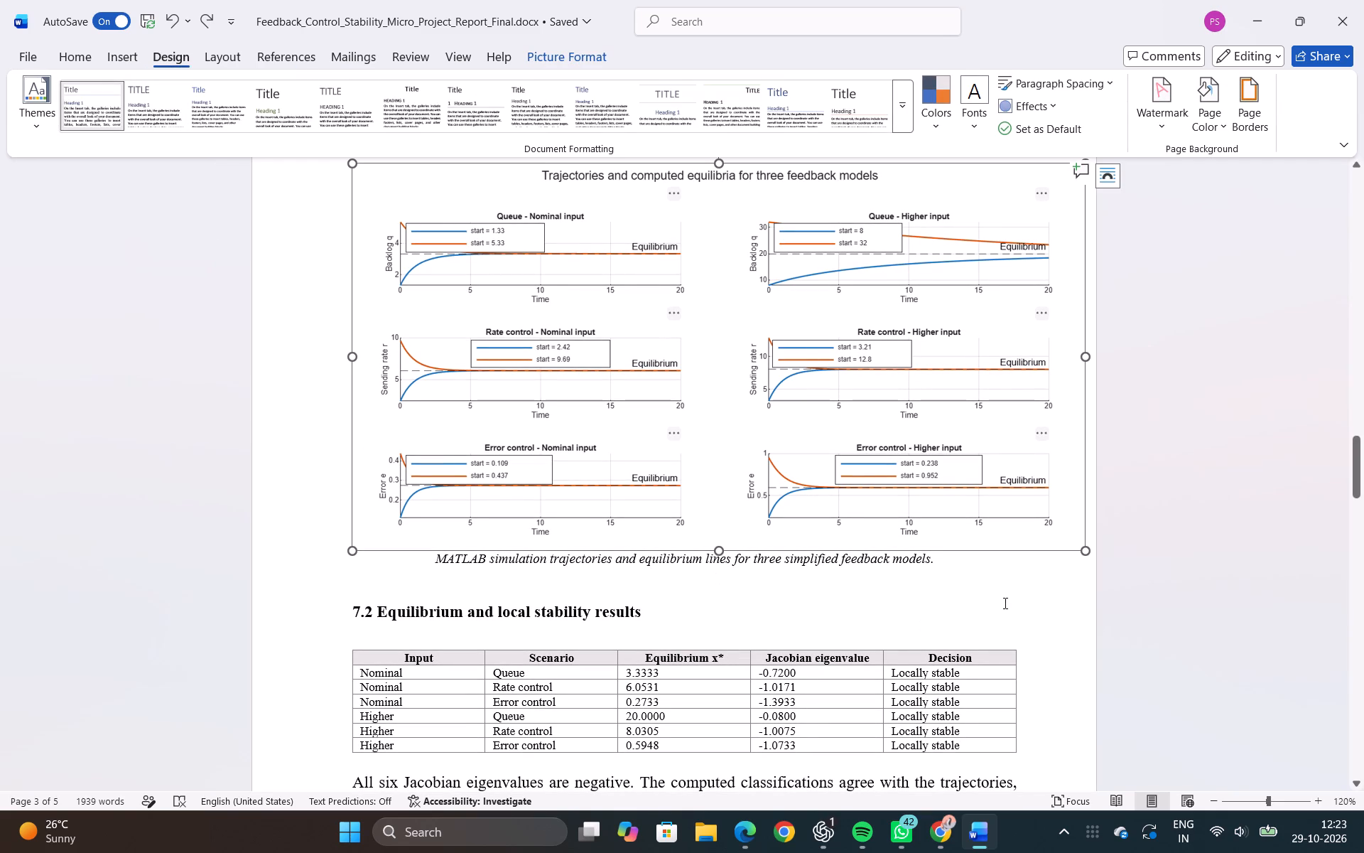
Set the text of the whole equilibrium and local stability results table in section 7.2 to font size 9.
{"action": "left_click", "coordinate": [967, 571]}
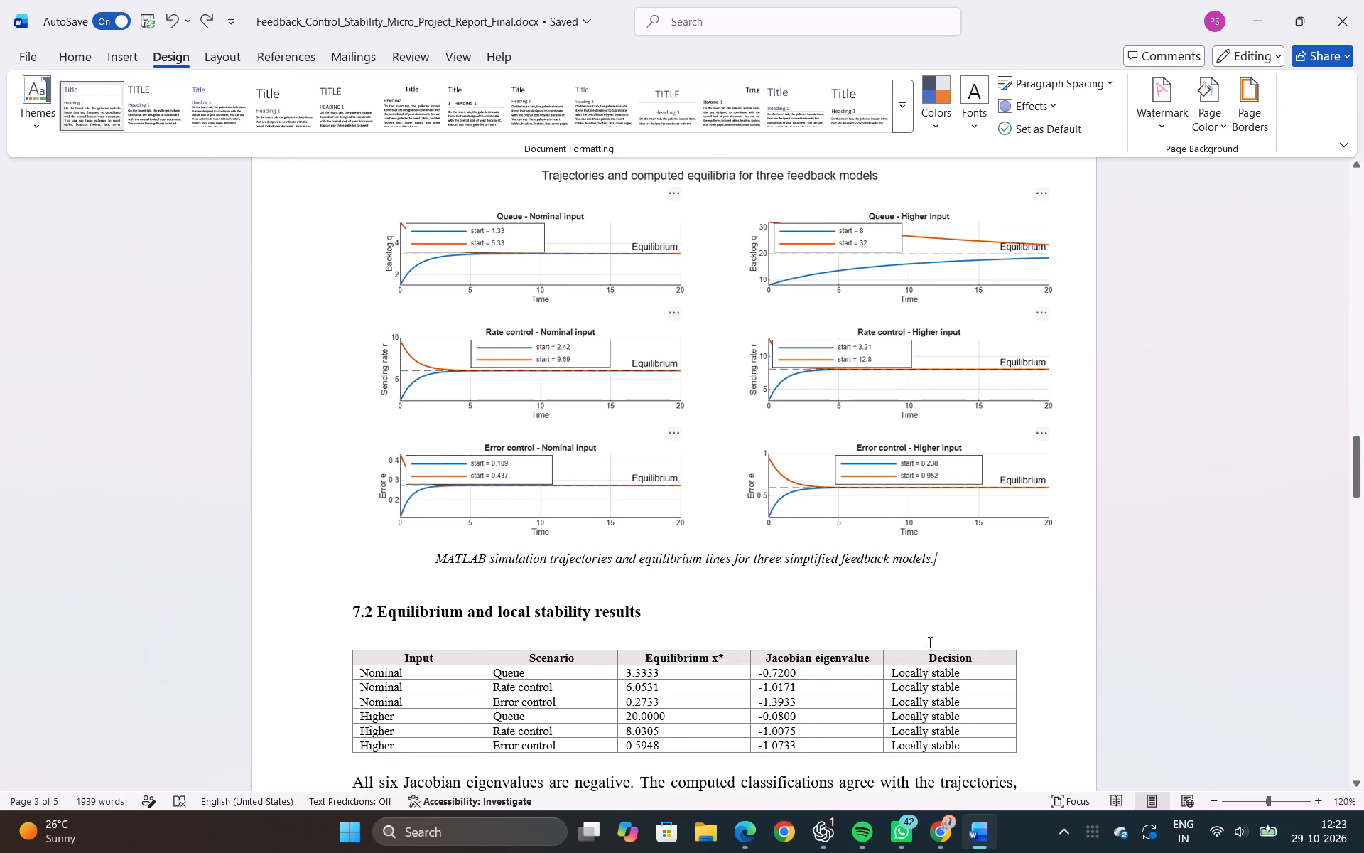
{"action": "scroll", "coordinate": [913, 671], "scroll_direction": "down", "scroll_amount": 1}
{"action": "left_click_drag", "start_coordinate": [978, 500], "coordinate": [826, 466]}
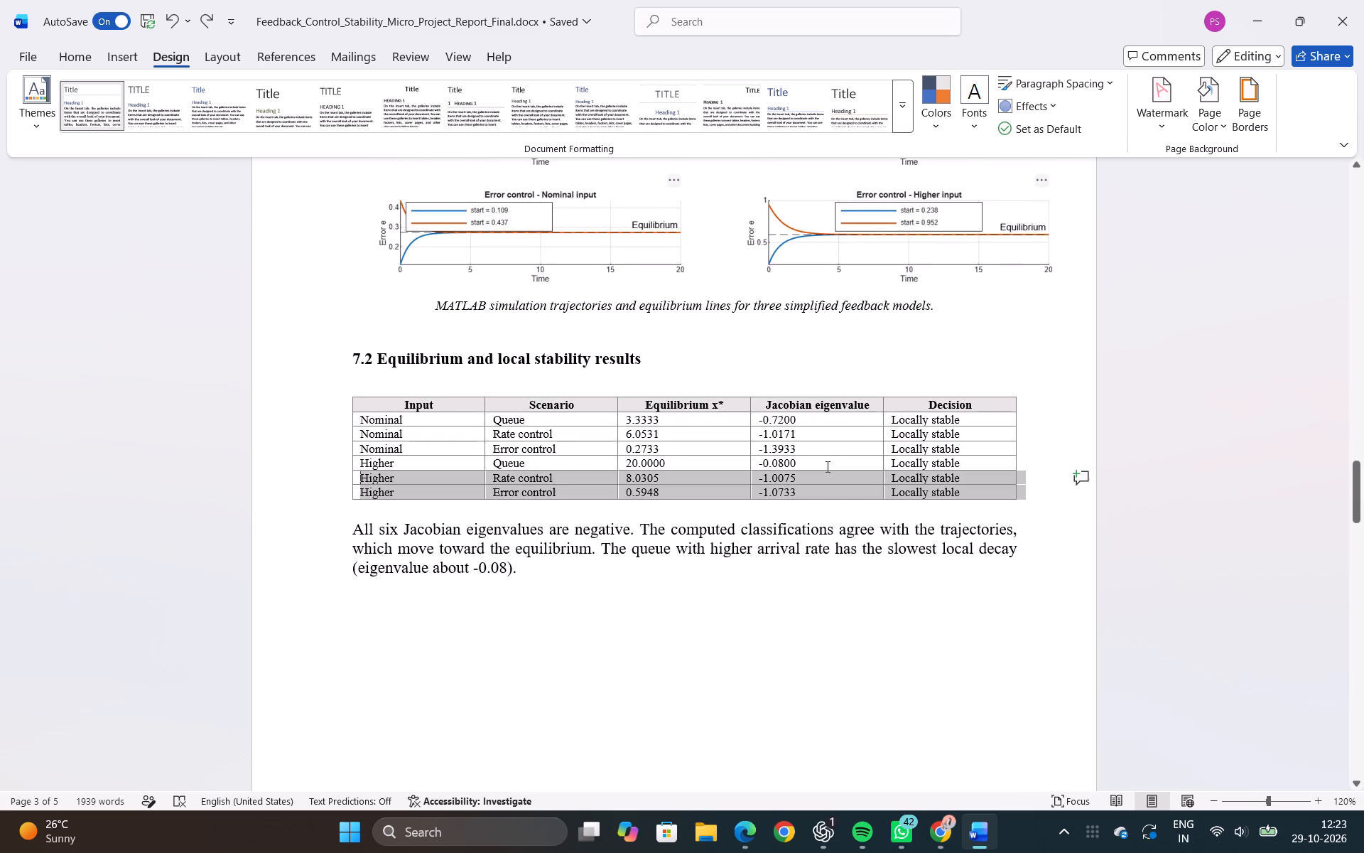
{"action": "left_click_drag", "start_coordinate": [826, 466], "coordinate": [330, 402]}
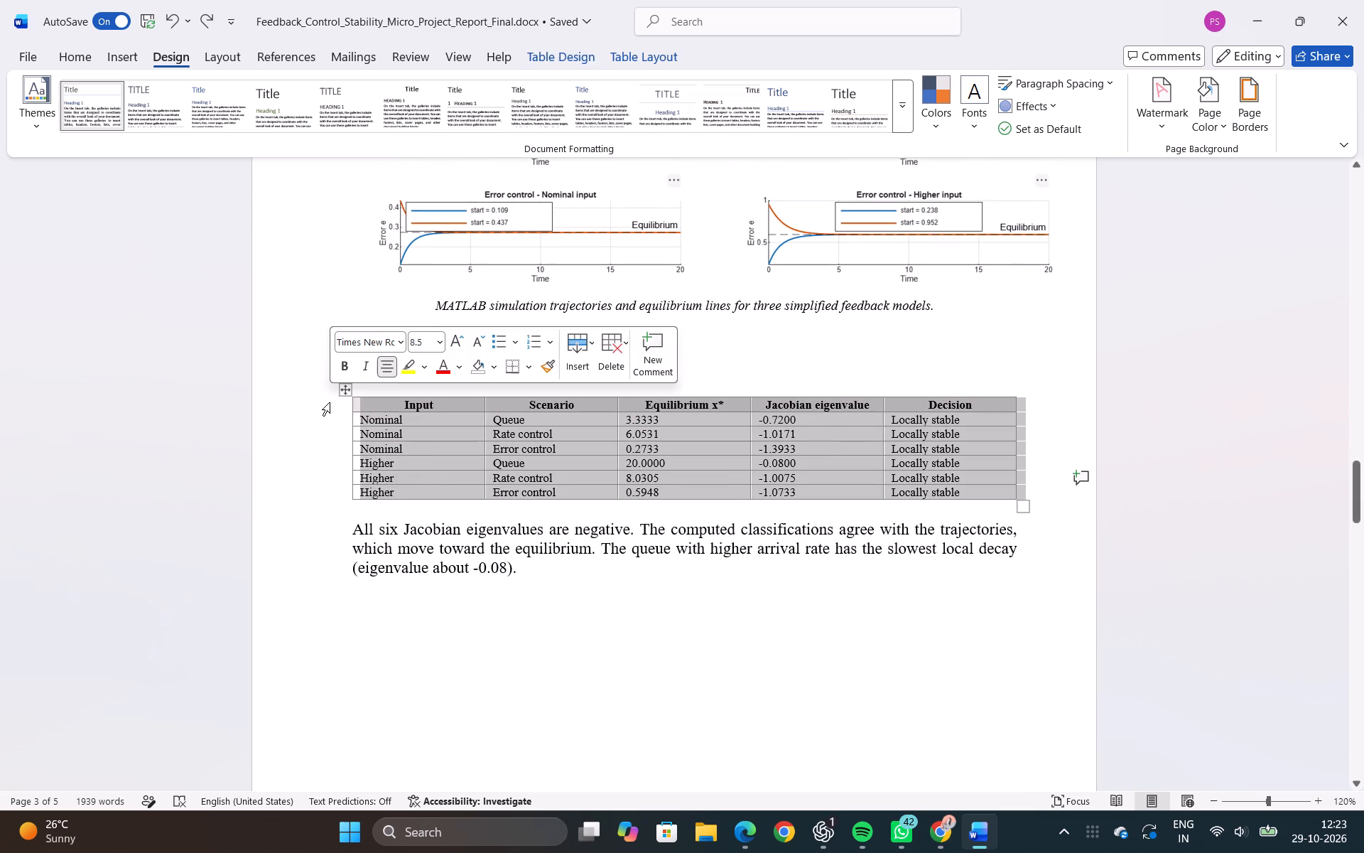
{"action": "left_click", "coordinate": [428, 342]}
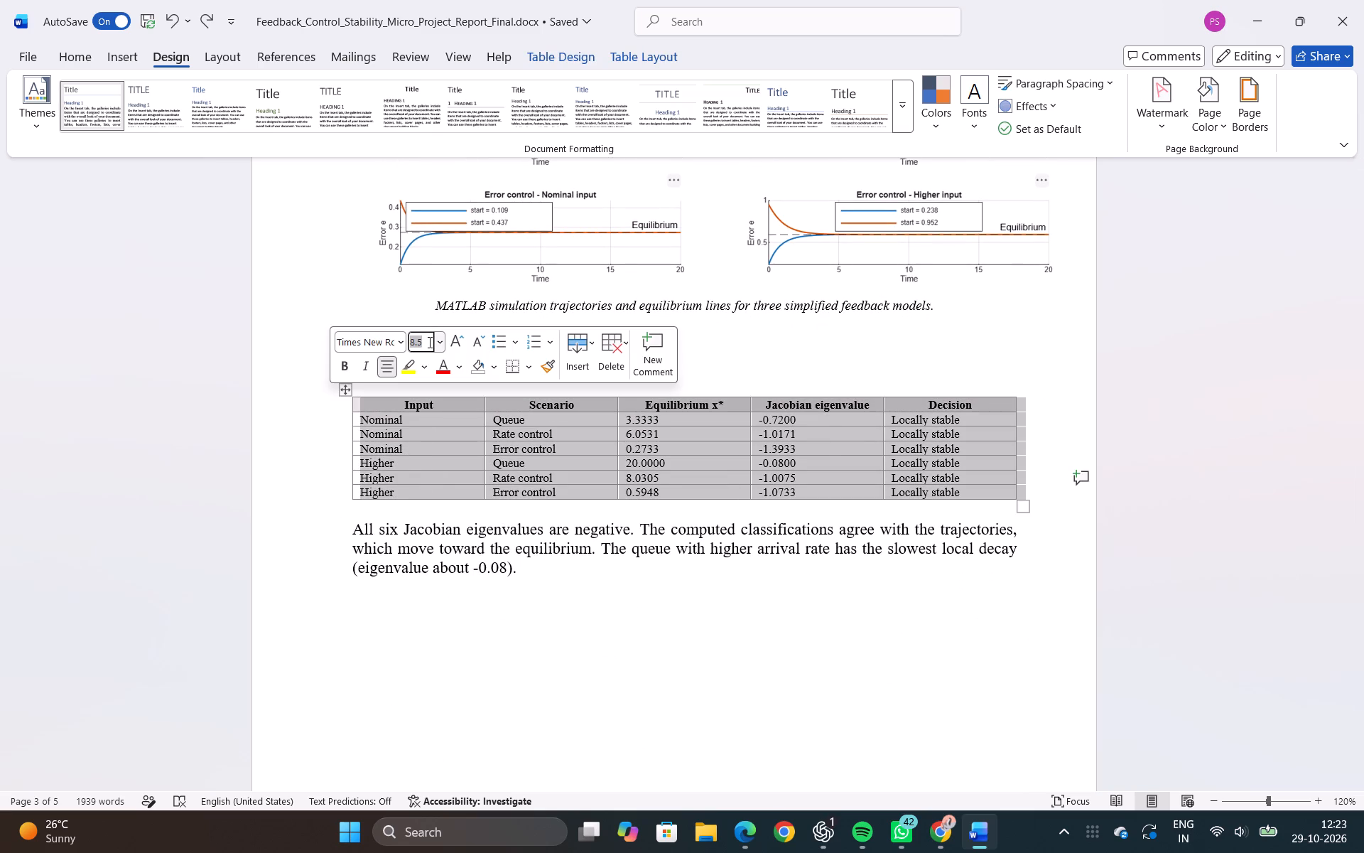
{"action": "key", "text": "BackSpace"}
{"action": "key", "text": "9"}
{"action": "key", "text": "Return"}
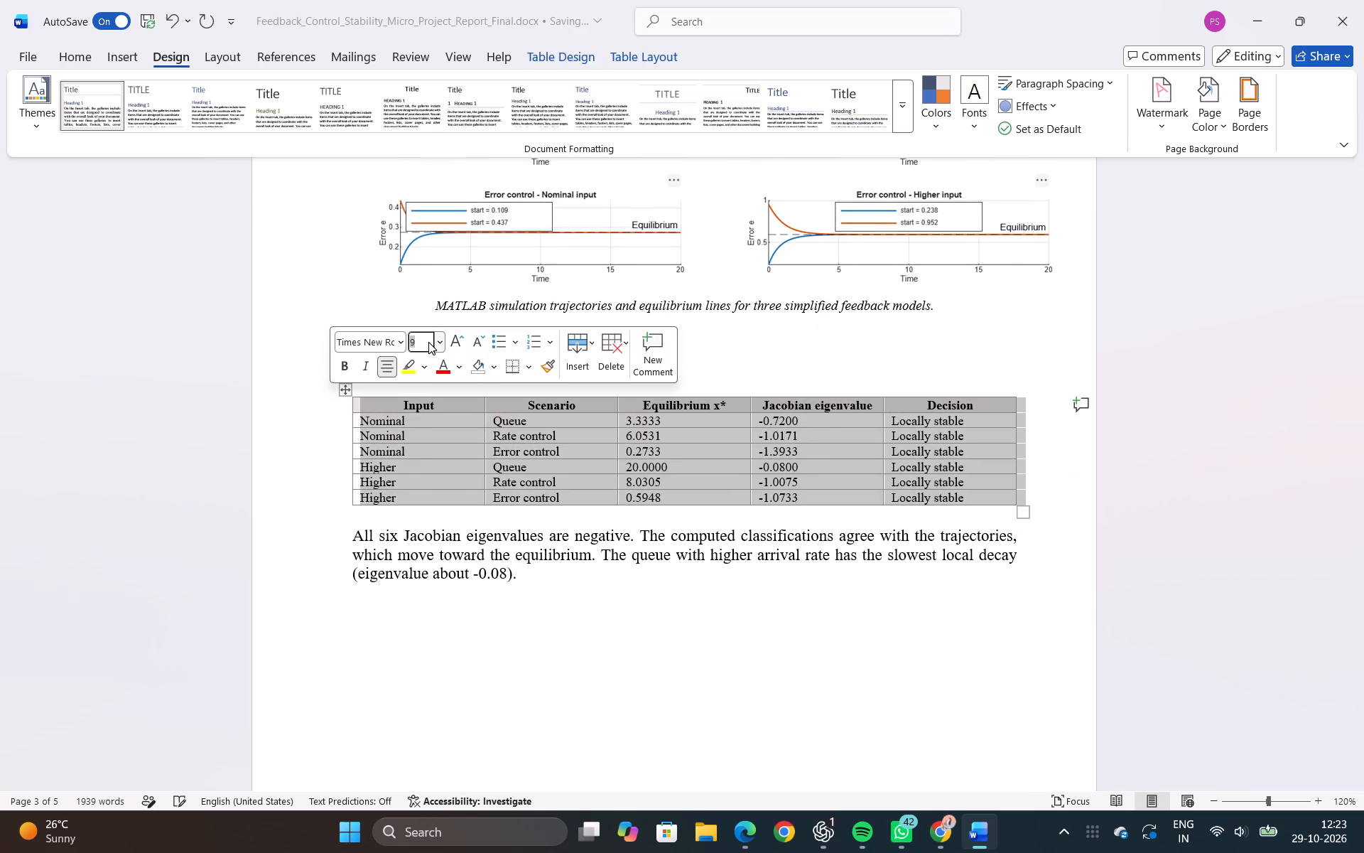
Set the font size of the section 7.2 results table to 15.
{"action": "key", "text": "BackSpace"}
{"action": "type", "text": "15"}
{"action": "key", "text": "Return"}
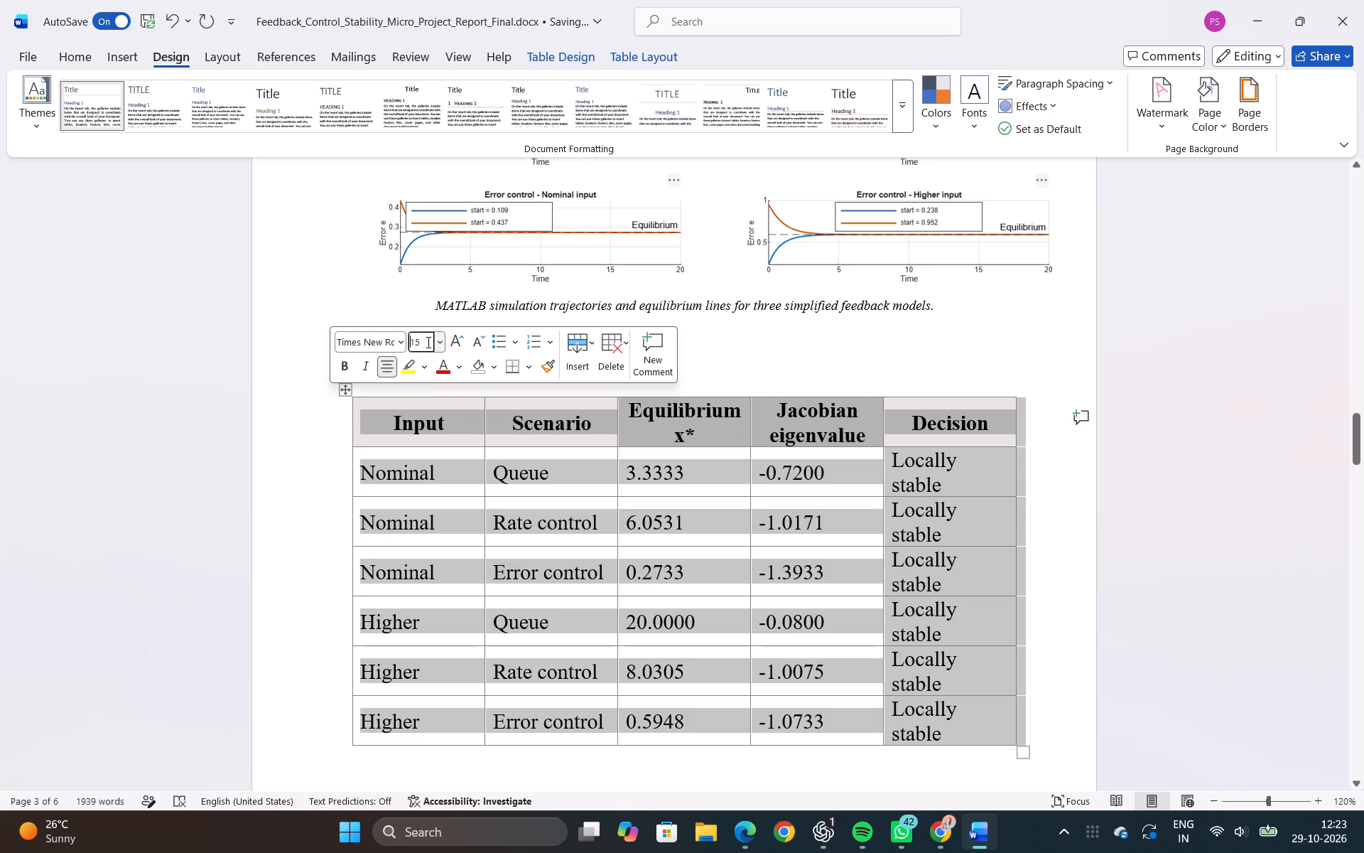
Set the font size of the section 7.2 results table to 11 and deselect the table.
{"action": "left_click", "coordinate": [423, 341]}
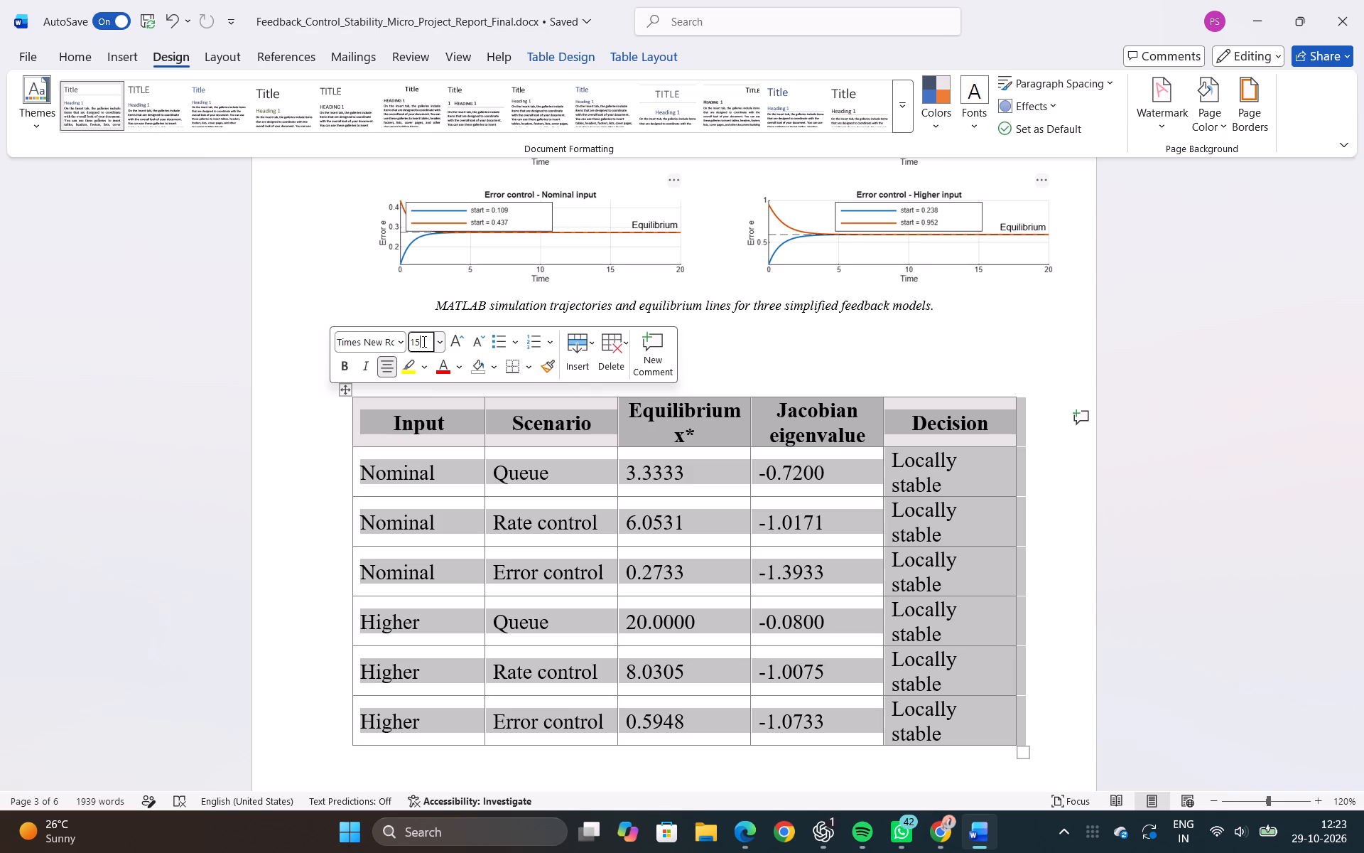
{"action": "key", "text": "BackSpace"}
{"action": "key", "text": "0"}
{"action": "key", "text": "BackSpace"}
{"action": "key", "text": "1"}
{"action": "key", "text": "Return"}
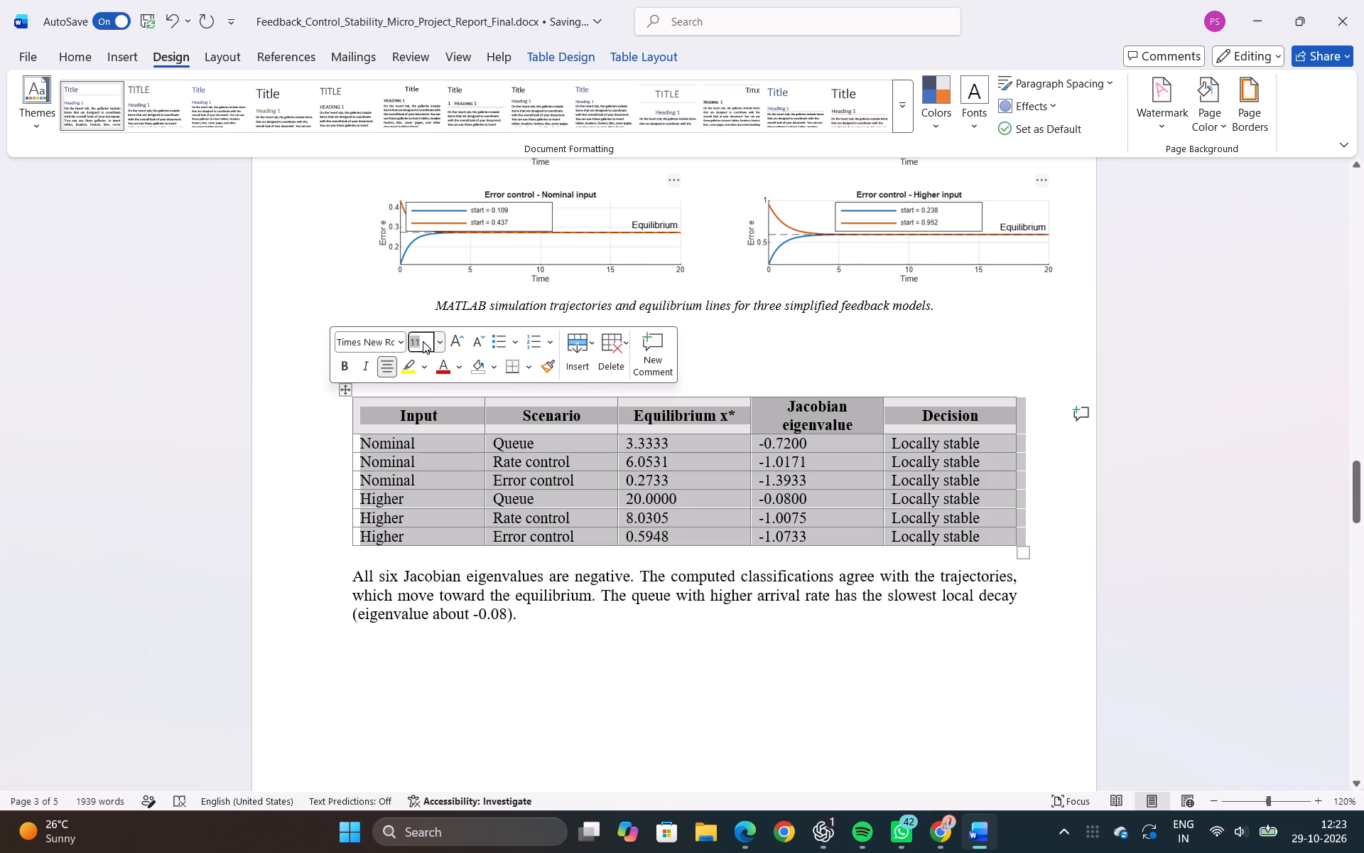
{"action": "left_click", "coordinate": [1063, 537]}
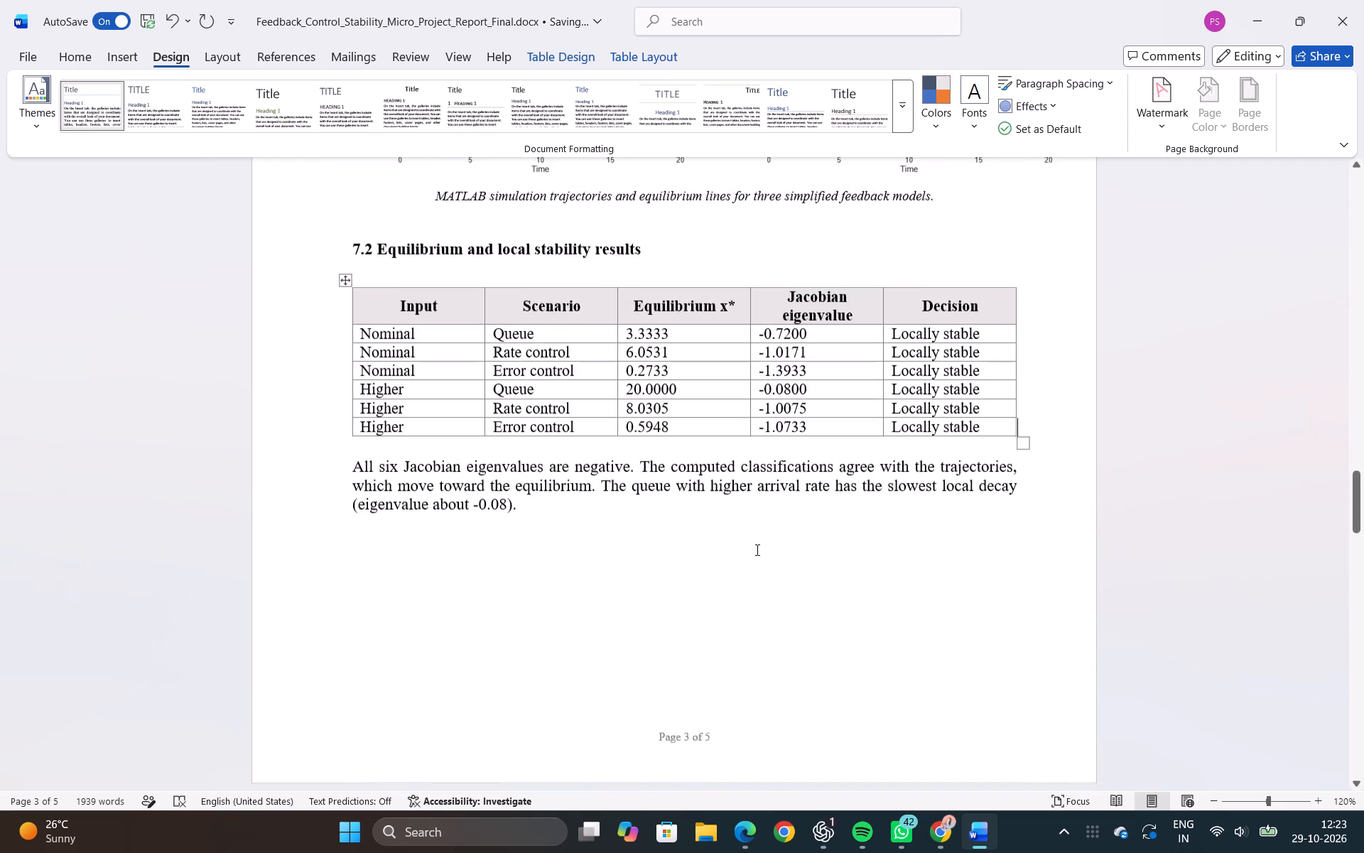
Review the report's layout from the trajectory figure through the remaining sections, references and MATLAB program listing.
{"action": "scroll", "coordinate": [756, 549], "scroll_direction": "up", "scroll_amount": 2}
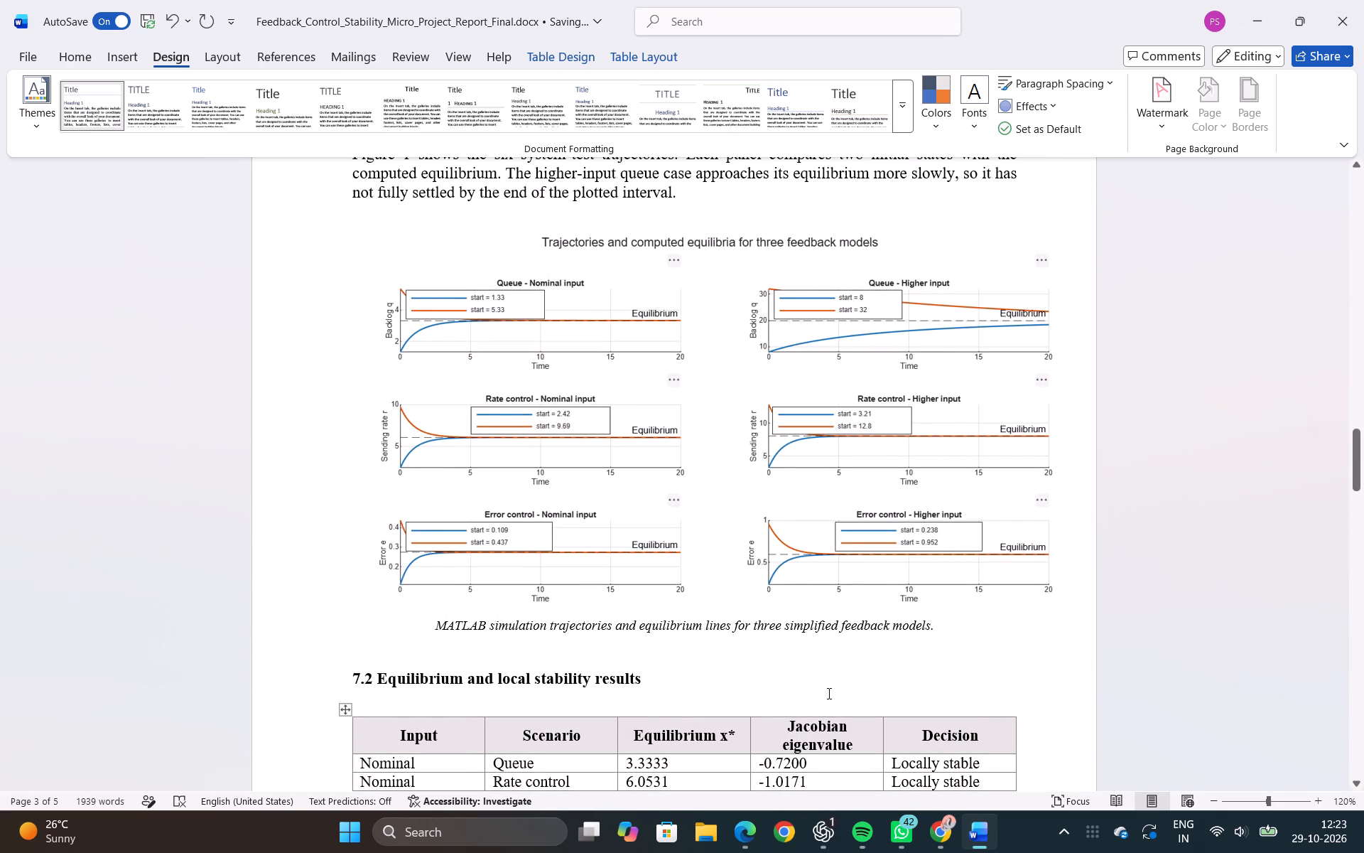
{"action": "scroll", "coordinate": [827, 682], "scroll_direction": "down", "scroll_amount": 6}
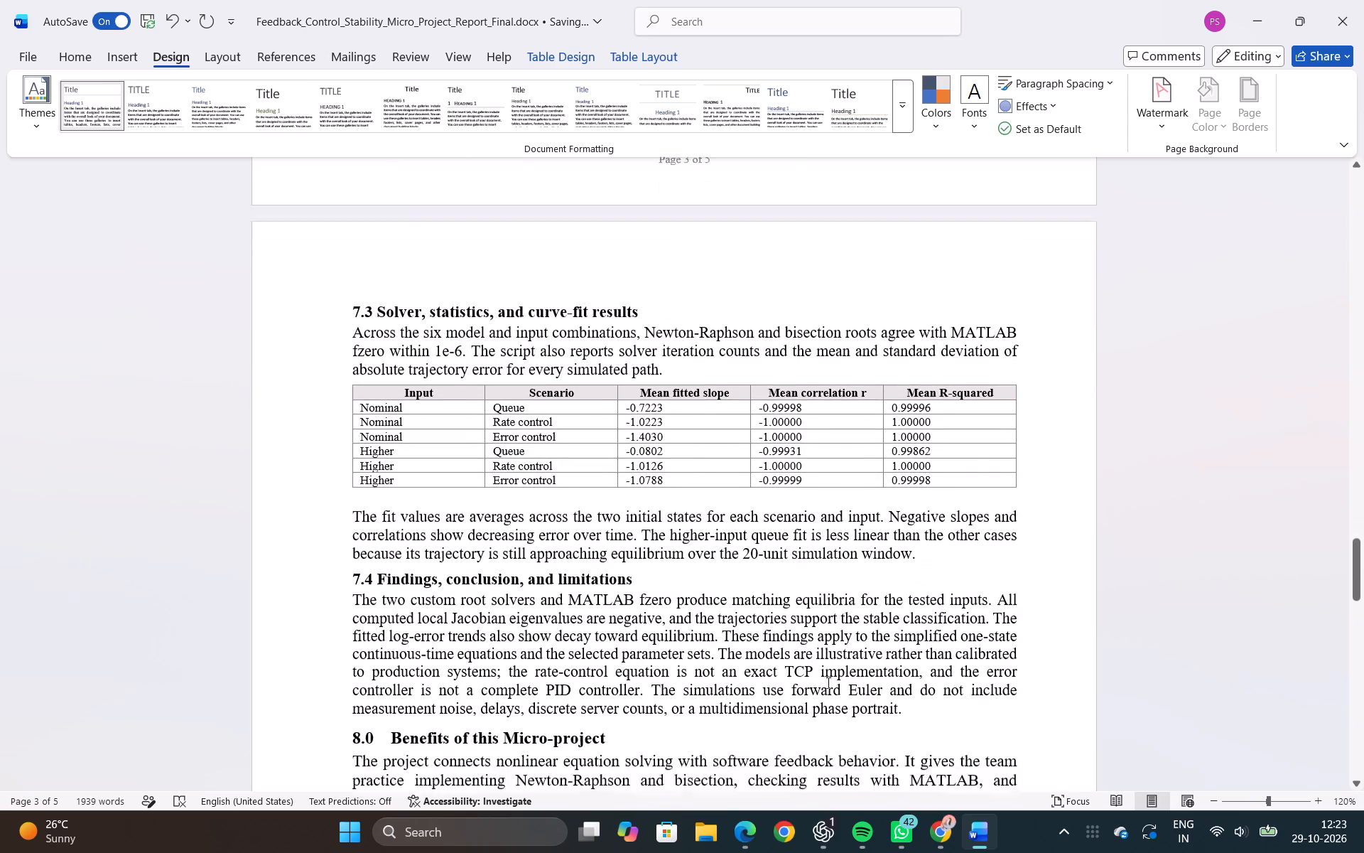
{"action": "scroll", "coordinate": [827, 682], "scroll_direction": "down", "scroll_amount": 1}
{"action": "scroll", "coordinate": [838, 549], "scroll_direction": "down", "scroll_amount": 1}
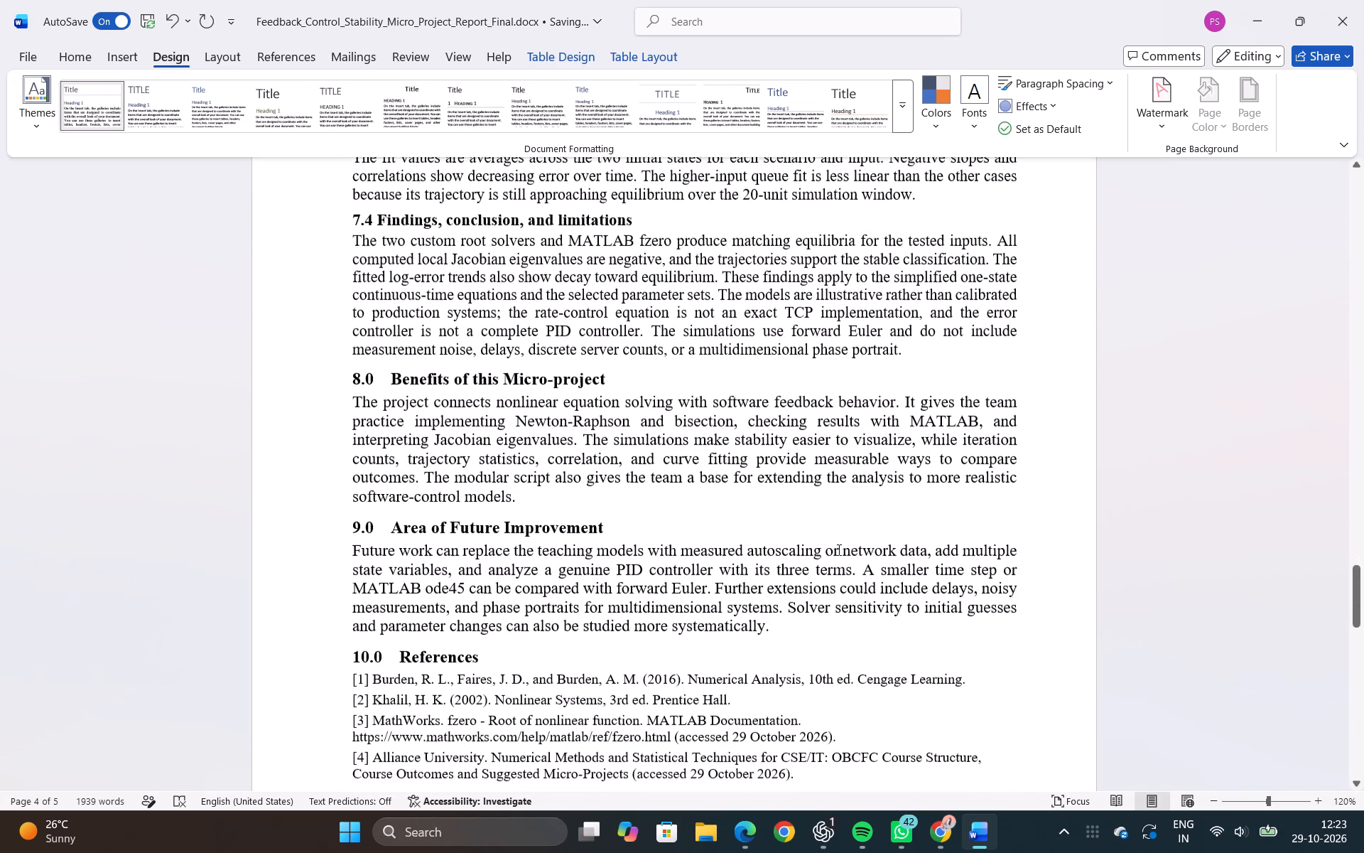
{"action": "scroll", "coordinate": [838, 549], "scroll_direction": "down", "scroll_amount": 5}
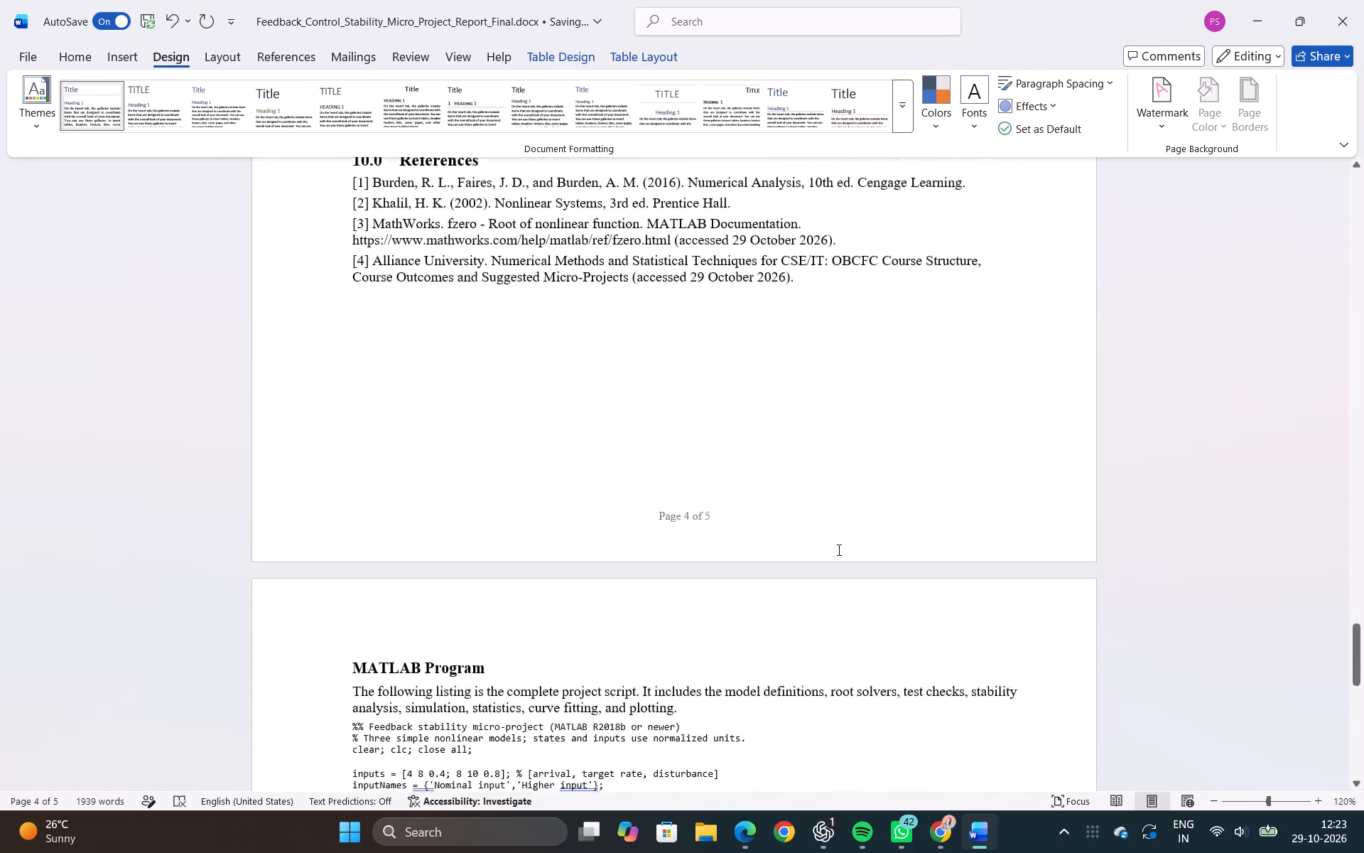
{"action": "scroll", "coordinate": [838, 549], "scroll_direction": "down", "scroll_amount": 6}
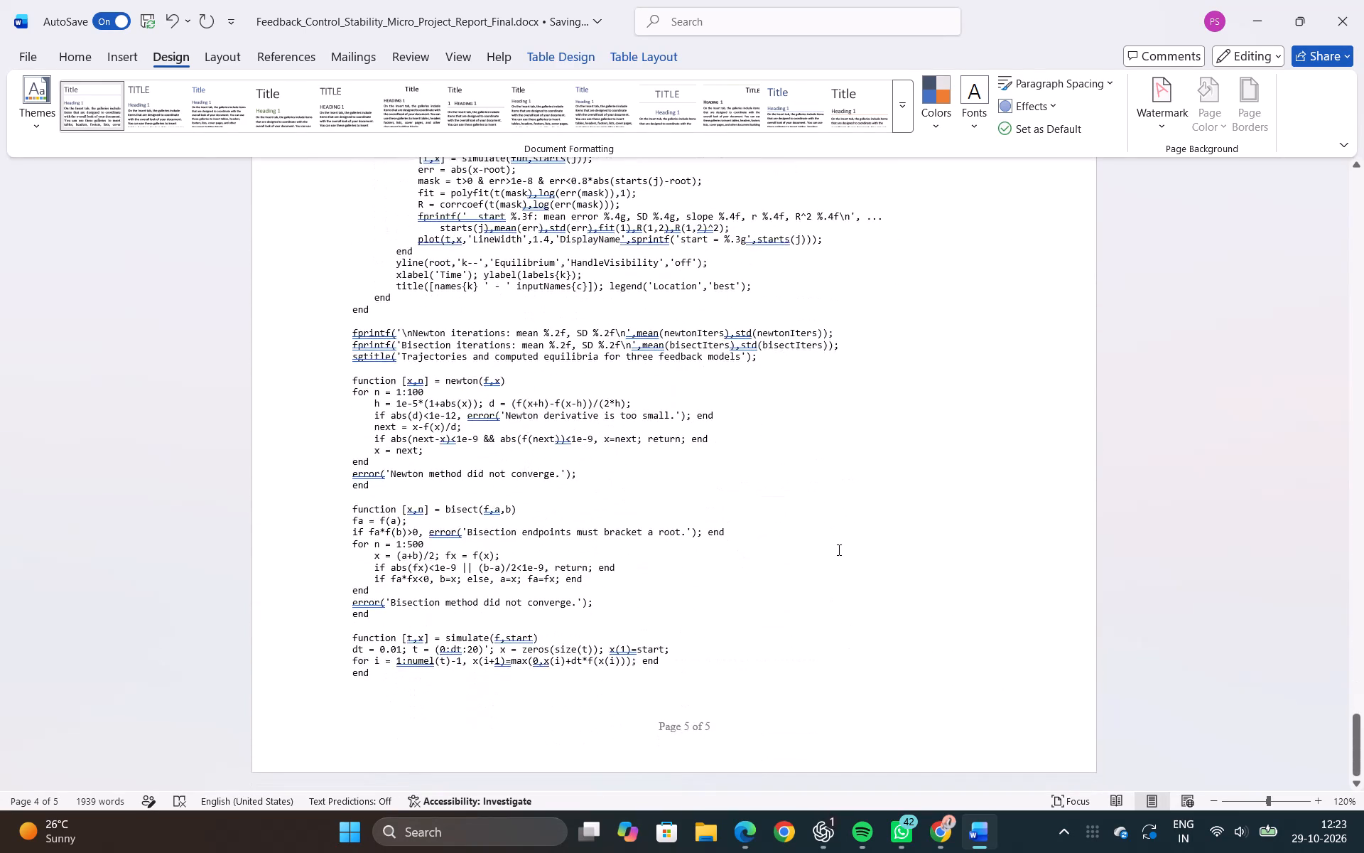
{"action": "scroll", "coordinate": [838, 549], "scroll_direction": "up", "scroll_amount": 7}
{"action": "scroll", "coordinate": [838, 549], "scroll_direction": "down", "scroll_amount": 1}
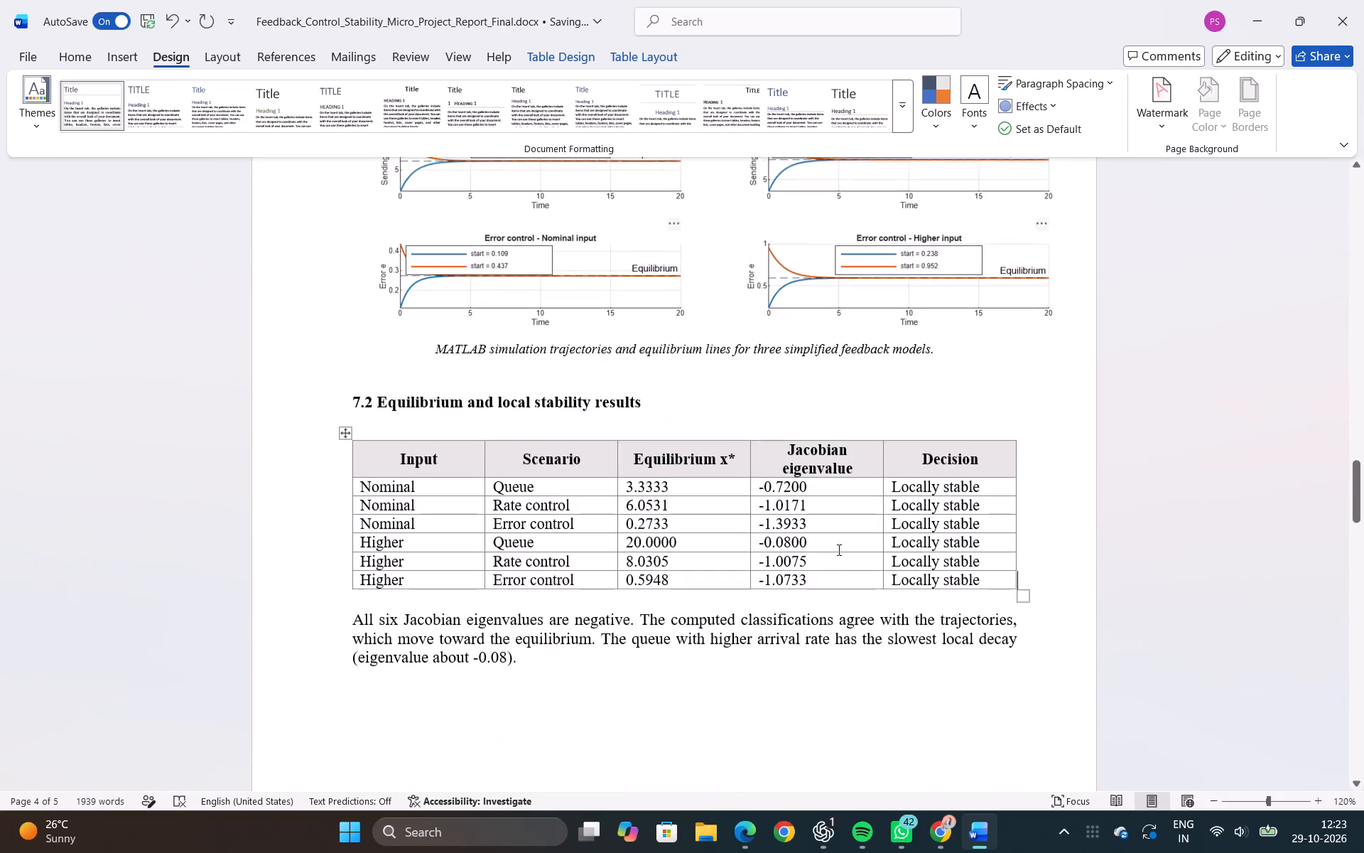
{"action": "scroll", "coordinate": [838, 549], "scroll_direction": "down", "scroll_amount": 2}
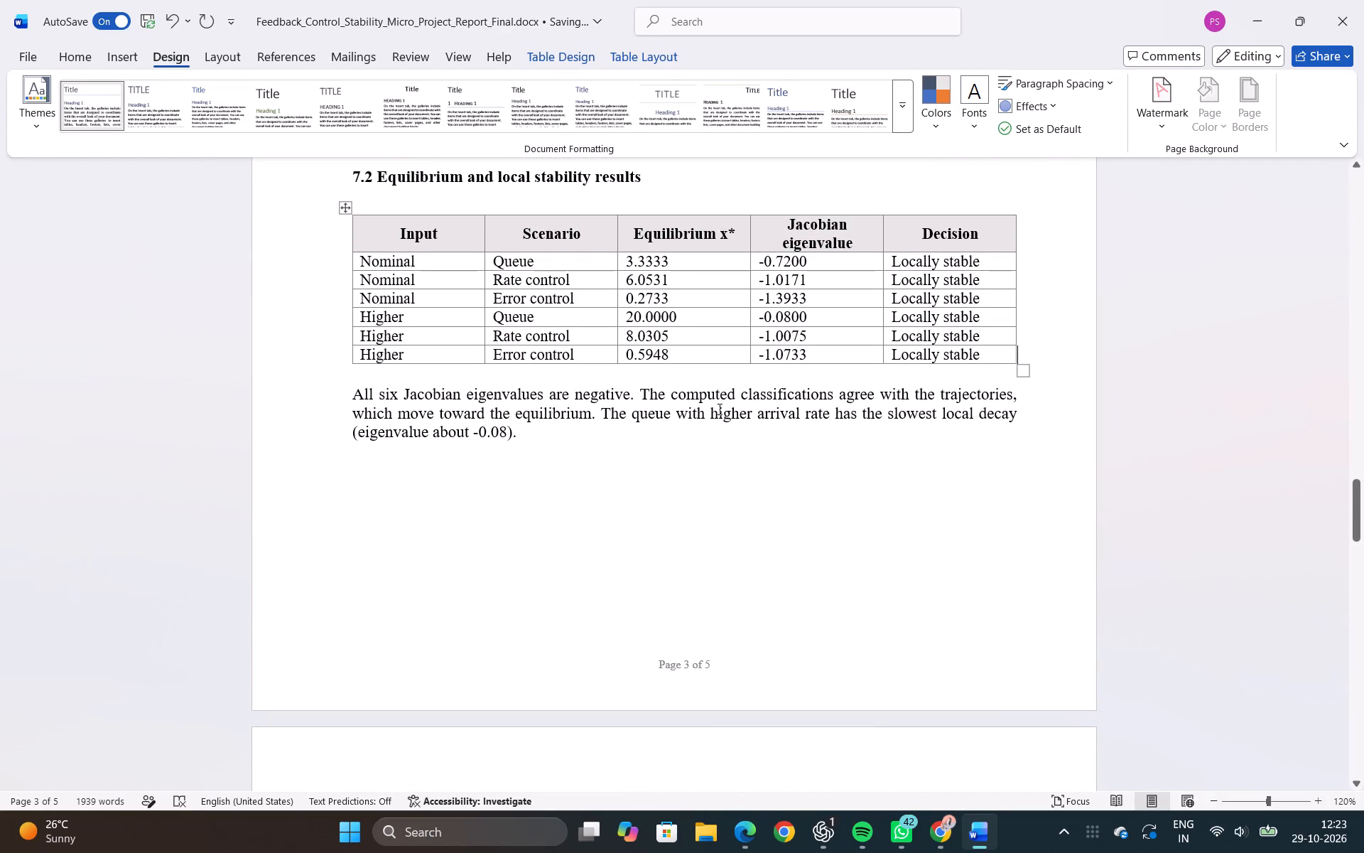
{"action": "scroll", "coordinate": [1020, 358], "scroll_direction": "up", "scroll_amount": 2}
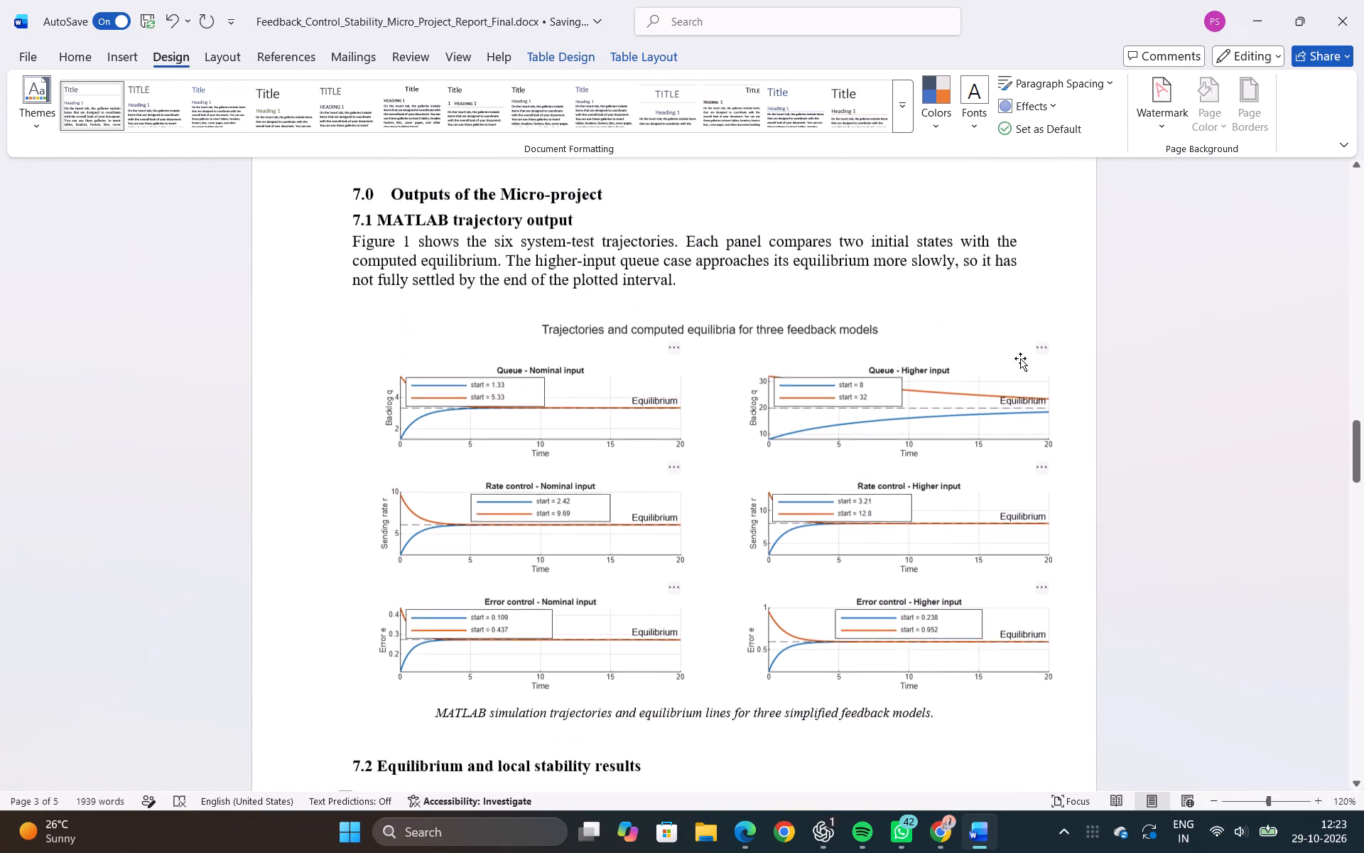
{"action": "scroll", "coordinate": [1020, 358], "scroll_direction": "up", "scroll_amount": 1}
{"action": "scroll", "coordinate": [1020, 358], "scroll_direction": "down", "scroll_amount": 7}
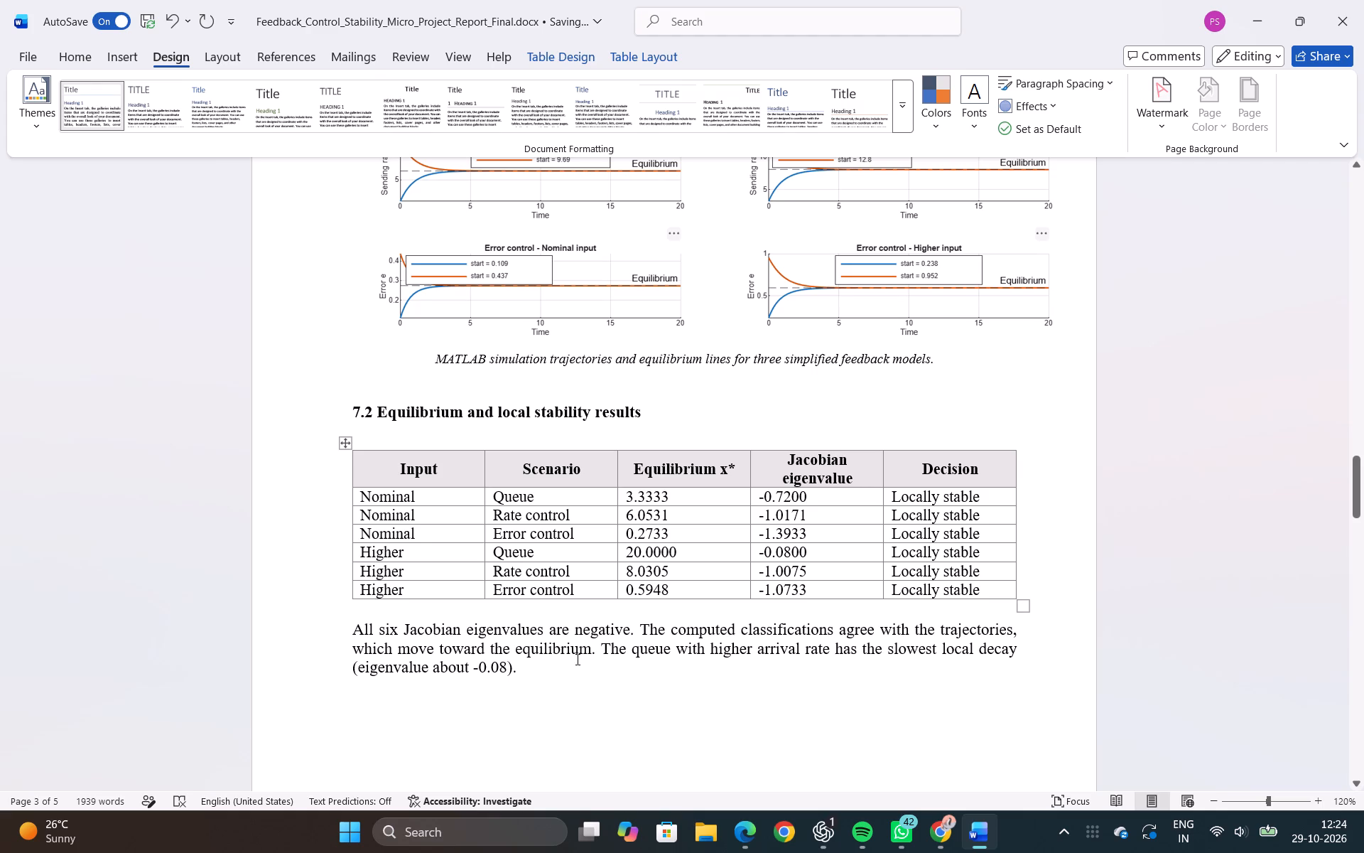
Set the text of the entire section 7.2 results table, including its header row, to font size 12.
{"action": "left_click_drag", "start_coordinate": [985, 595], "coordinate": [545, 490]}
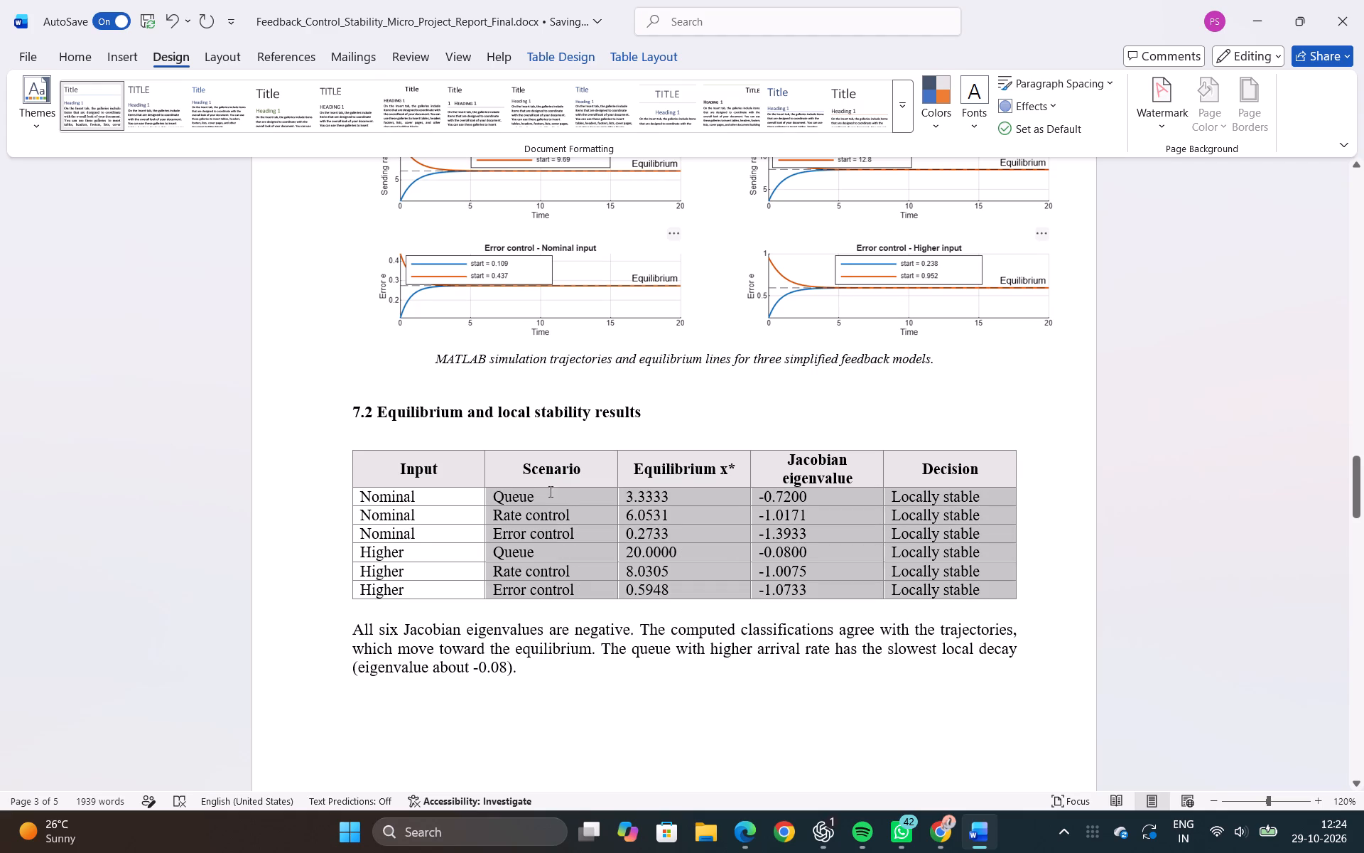
{"action": "left_click_drag", "start_coordinate": [545, 490], "coordinate": [408, 443]}
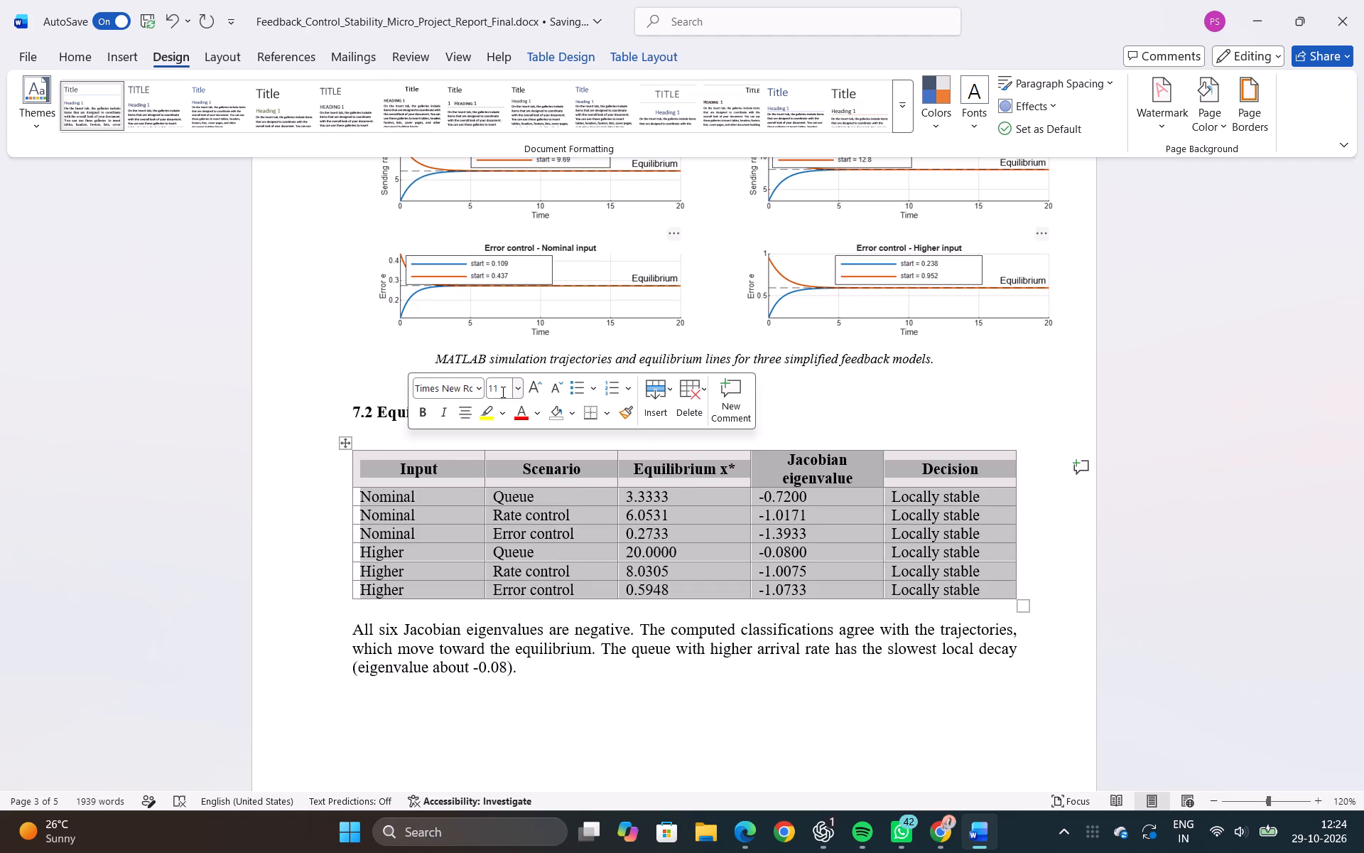
{"action": "left_click", "coordinate": [502, 392]}
{"action": "left_click", "coordinate": [502, 392]}
{"action": "key", "text": "BackSpace"}
{"action": "key", "text": "2"}
{"action": "key", "text": "Return"}
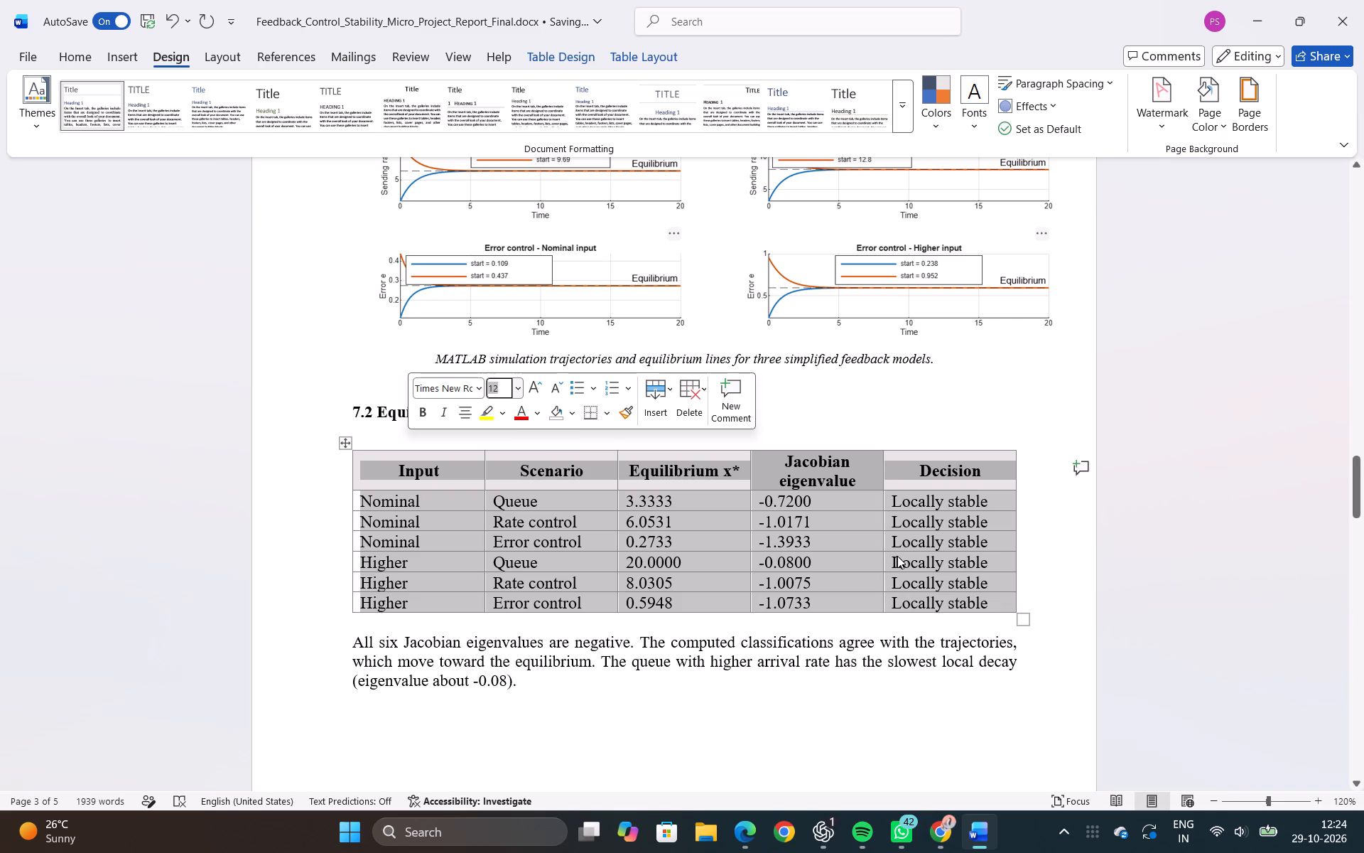
{"action": "left_click", "coordinate": [772, 481]}
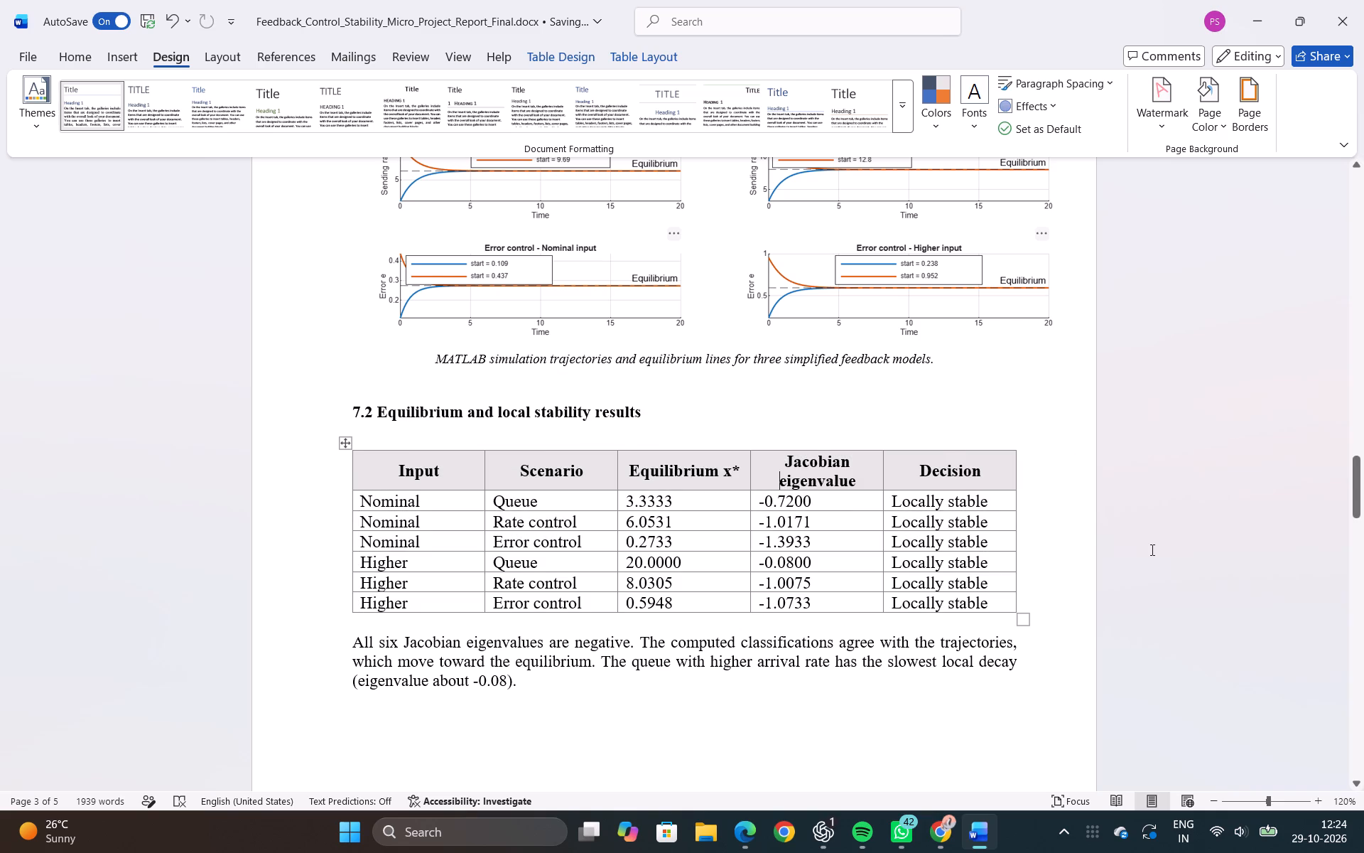
Set the text of the entire model equations table in section 5.1 to font size 10.
{"action": "scroll", "coordinate": [1151, 549], "scroll_direction": "down", "scroll_amount": 1}
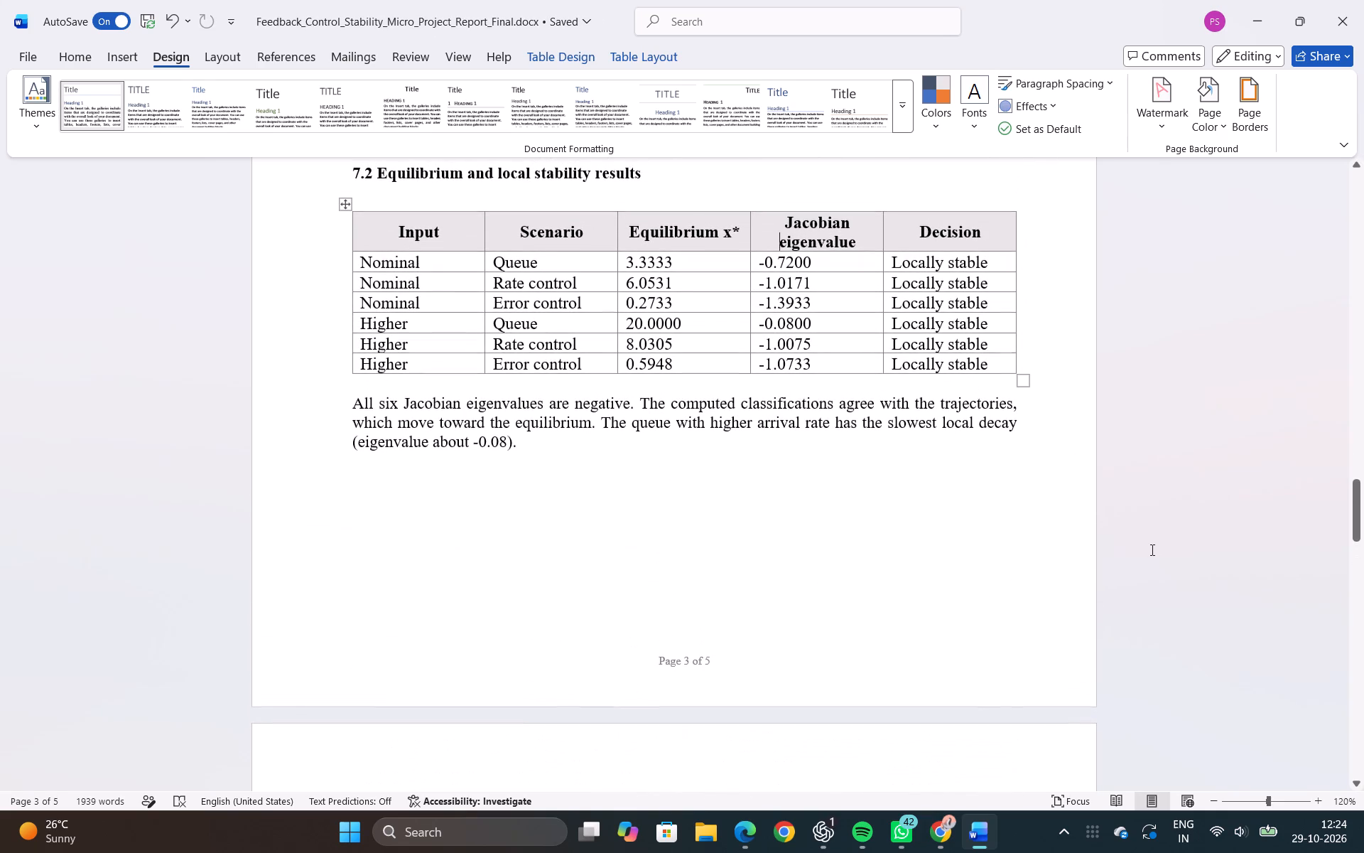
{"action": "left_click", "coordinate": [1151, 549]}
{"action": "scroll", "coordinate": [1151, 549], "scroll_direction": "up", "scroll_amount": 4}
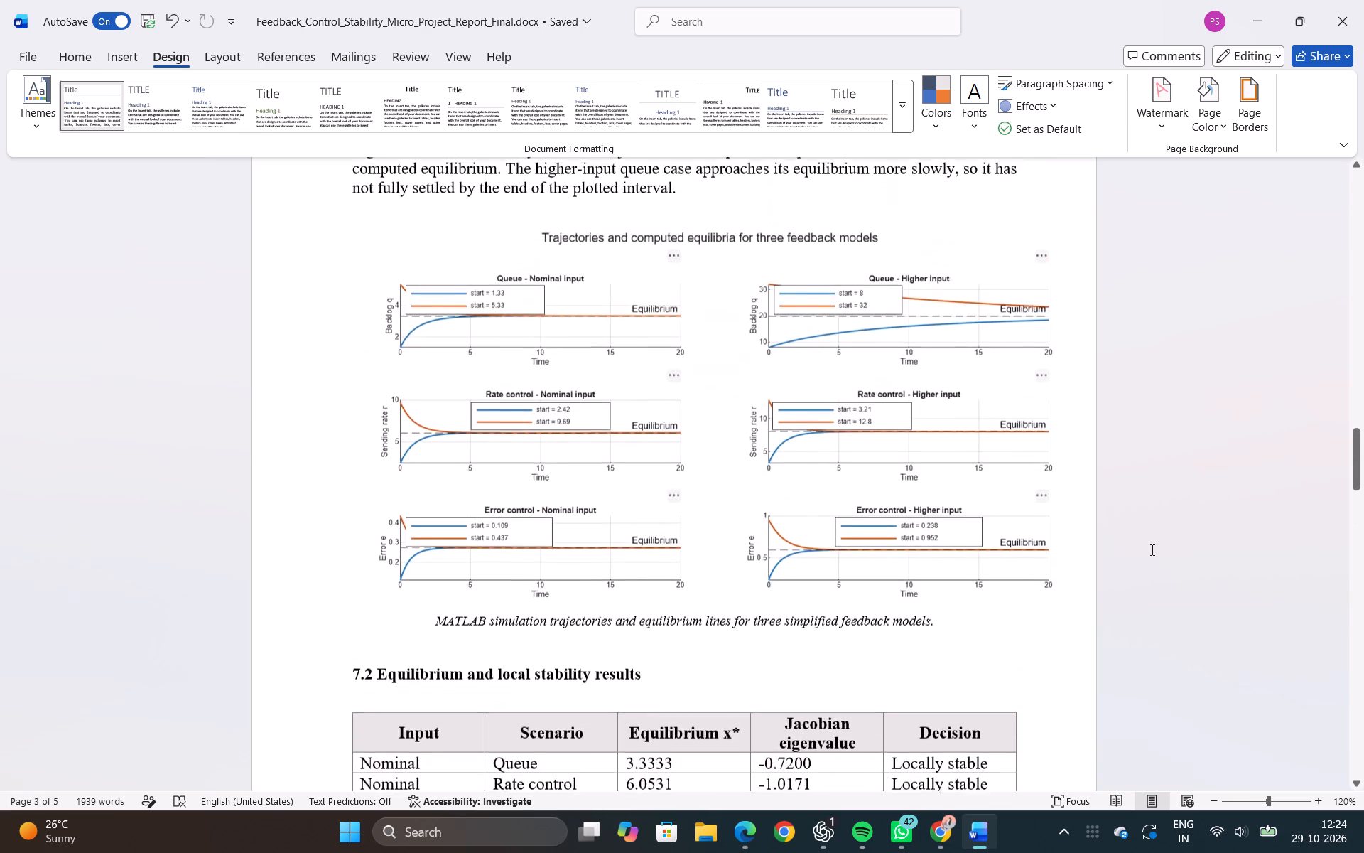
{"action": "scroll", "coordinate": [1151, 549], "scroll_direction": "up", "scroll_amount": 6}
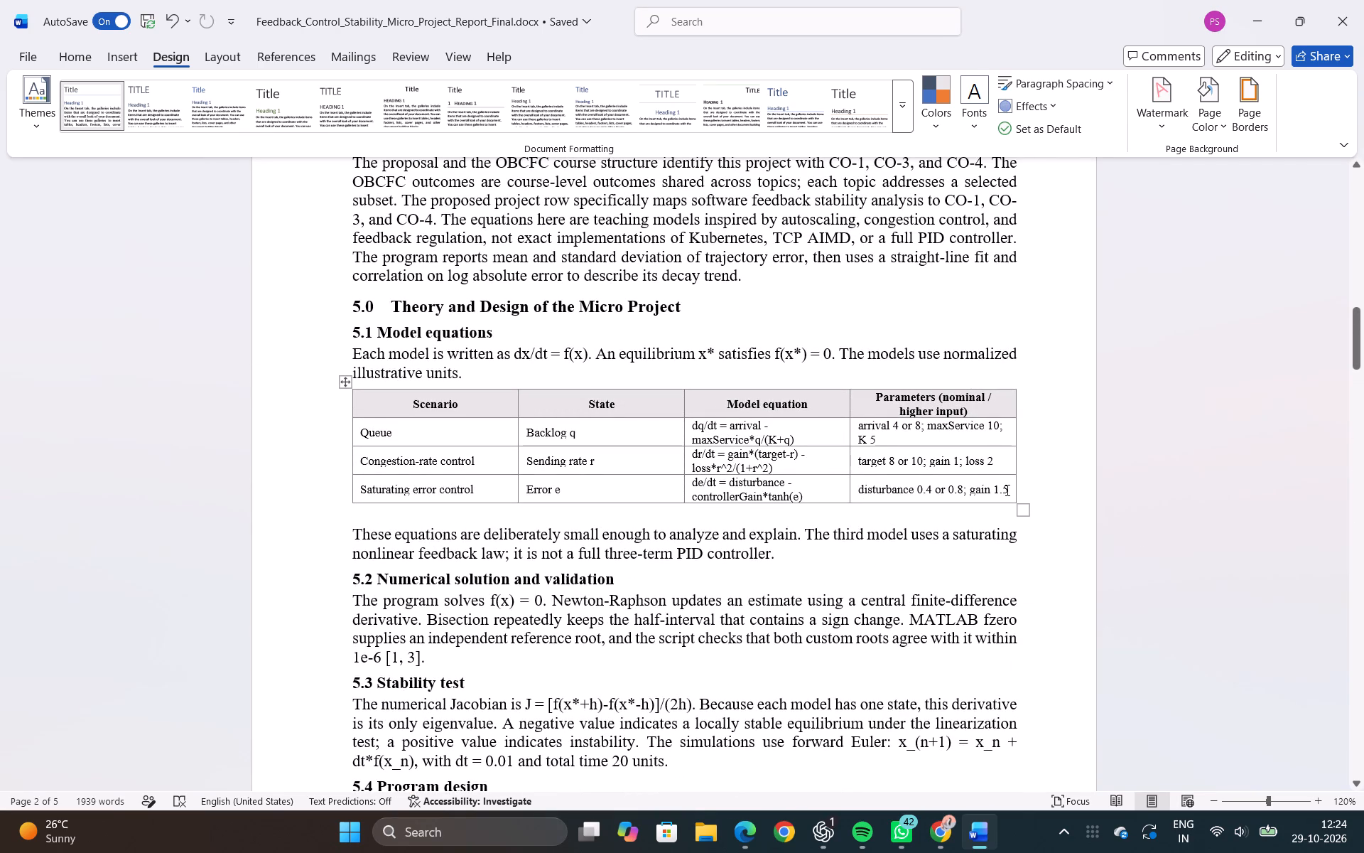
{"action": "left_click_drag", "start_coordinate": [1007, 490], "coordinate": [436, 398]}
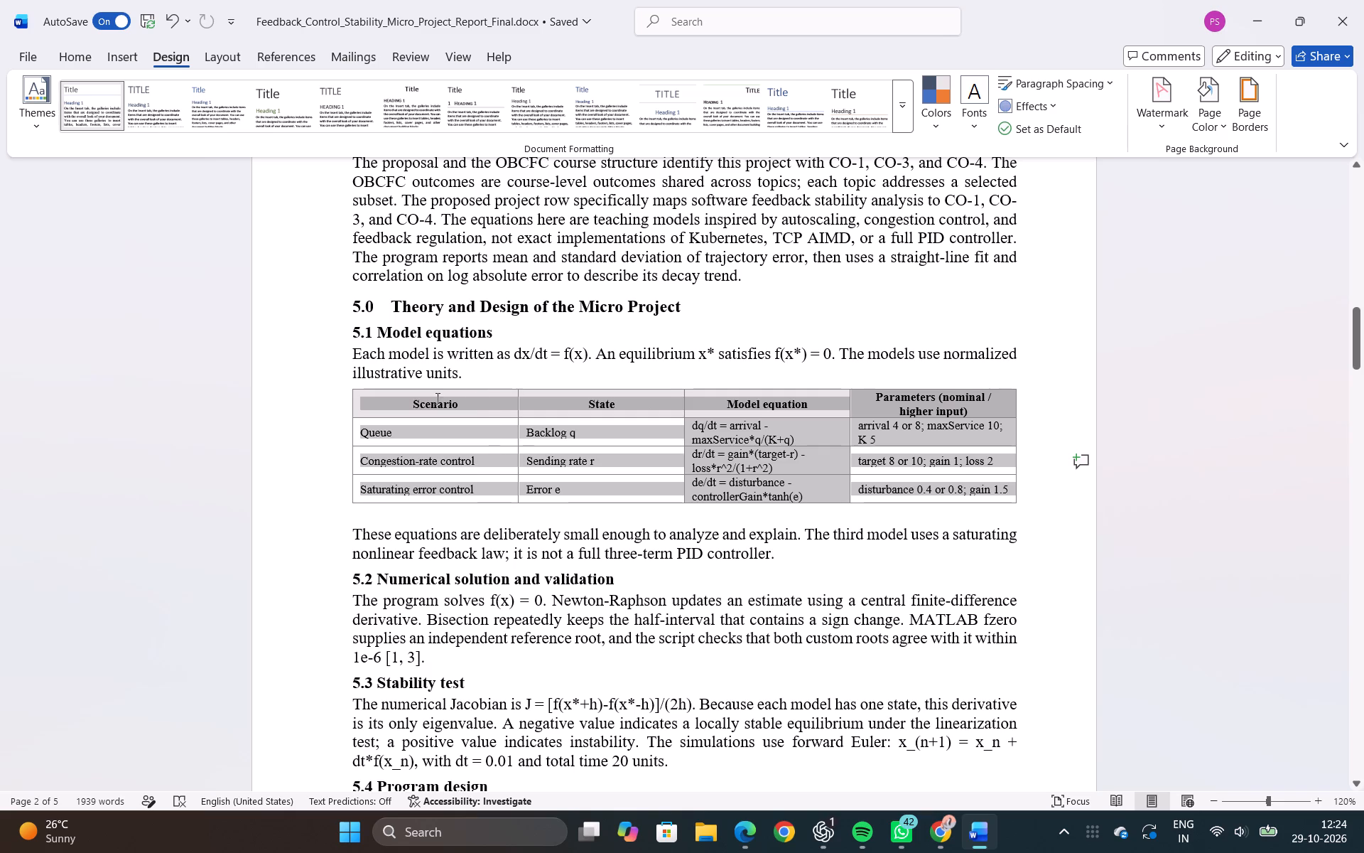
{"action": "left_click_drag", "start_coordinate": [436, 398], "coordinate": [416, 398]}
{"action": "left_click", "coordinate": [511, 426]}
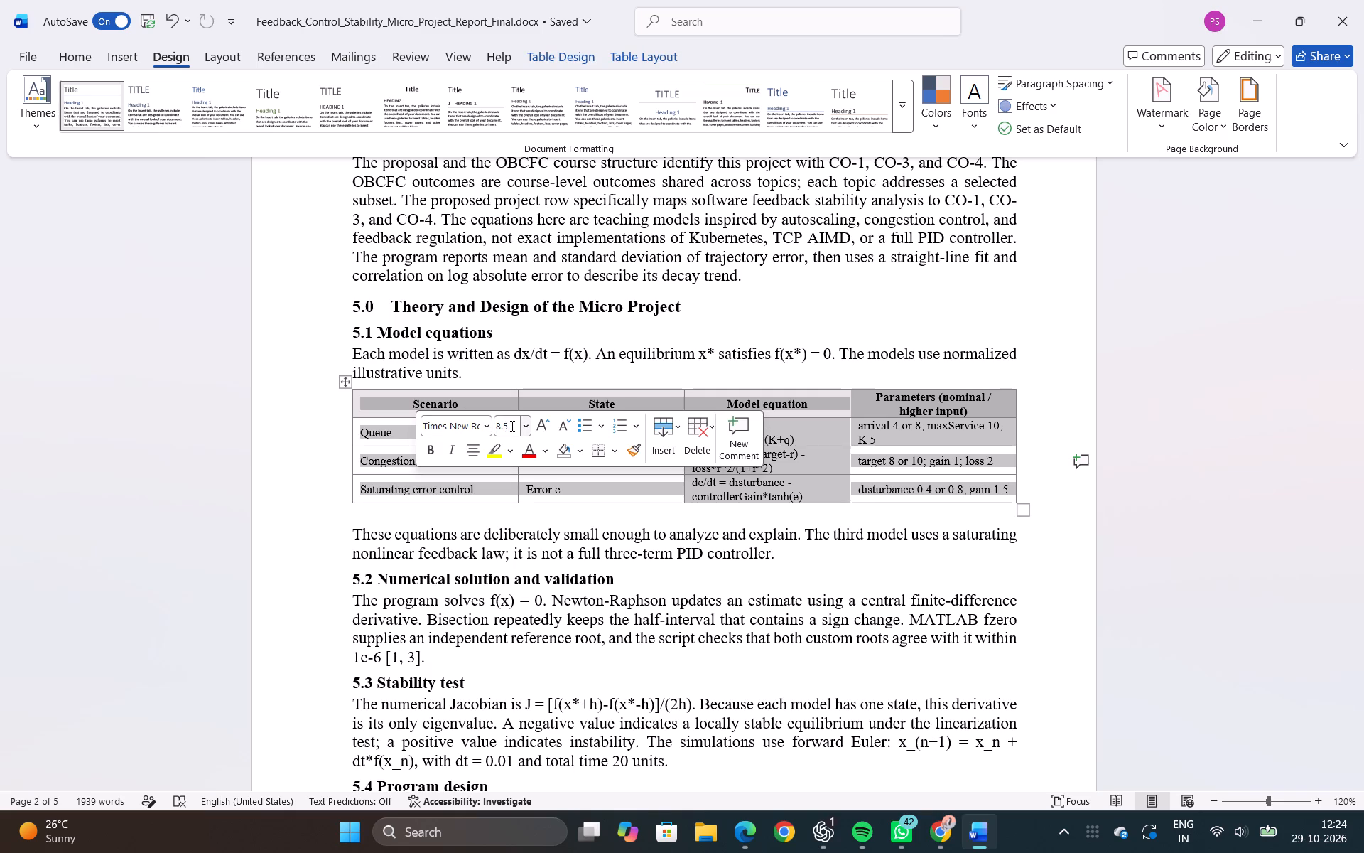
{"action": "key", "text": "BackSpace"}
{"action": "type", "text": "10"}
{"action": "key", "text": "Return"}
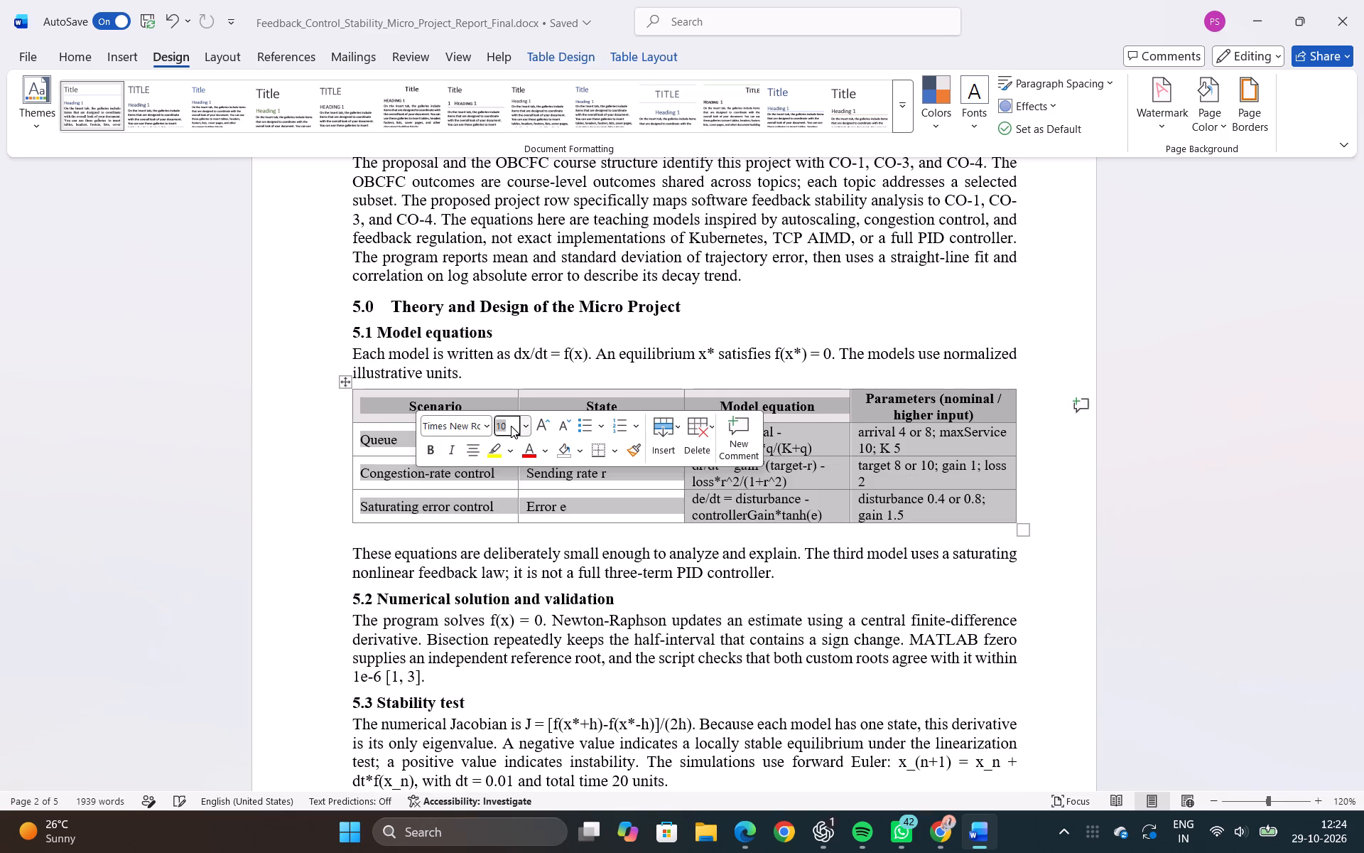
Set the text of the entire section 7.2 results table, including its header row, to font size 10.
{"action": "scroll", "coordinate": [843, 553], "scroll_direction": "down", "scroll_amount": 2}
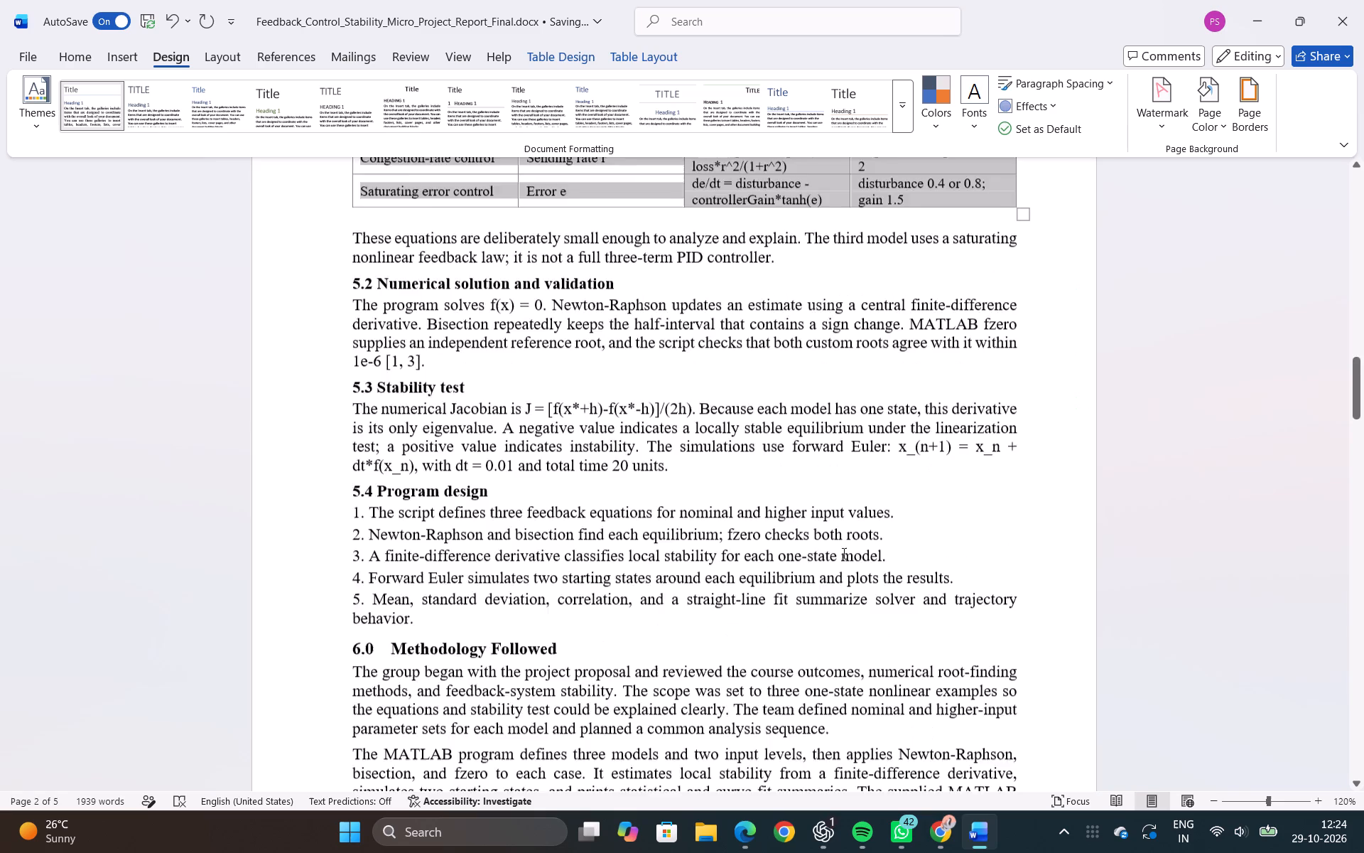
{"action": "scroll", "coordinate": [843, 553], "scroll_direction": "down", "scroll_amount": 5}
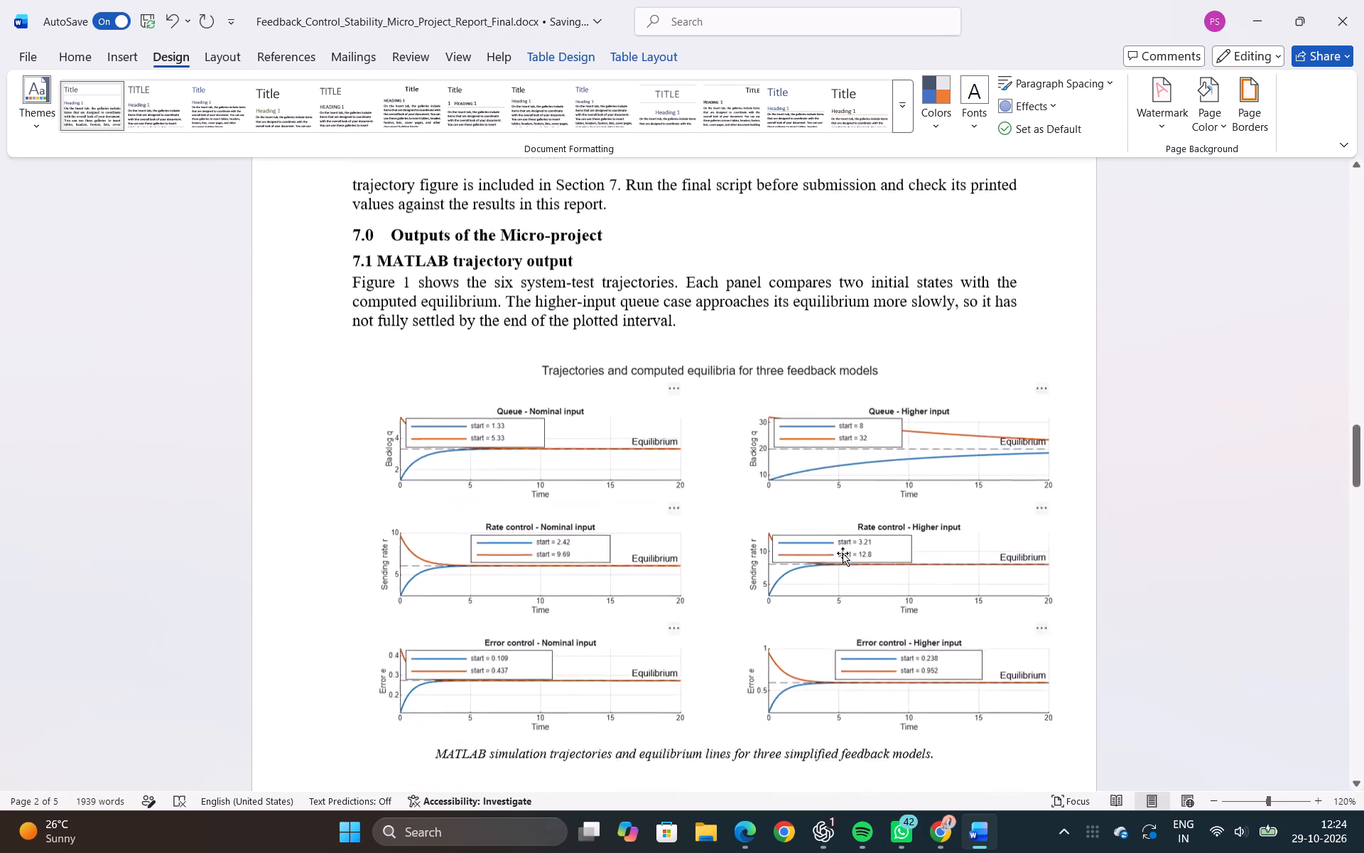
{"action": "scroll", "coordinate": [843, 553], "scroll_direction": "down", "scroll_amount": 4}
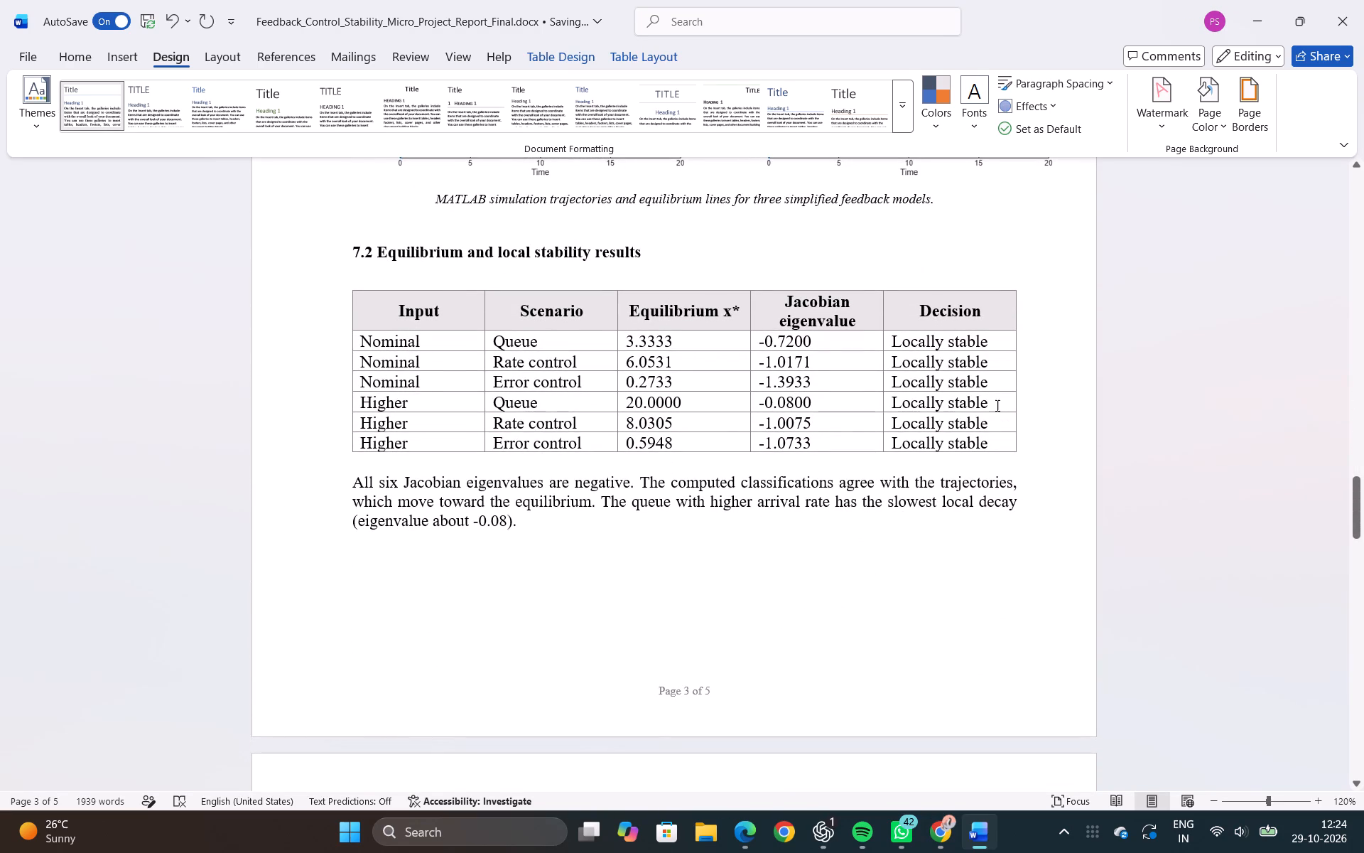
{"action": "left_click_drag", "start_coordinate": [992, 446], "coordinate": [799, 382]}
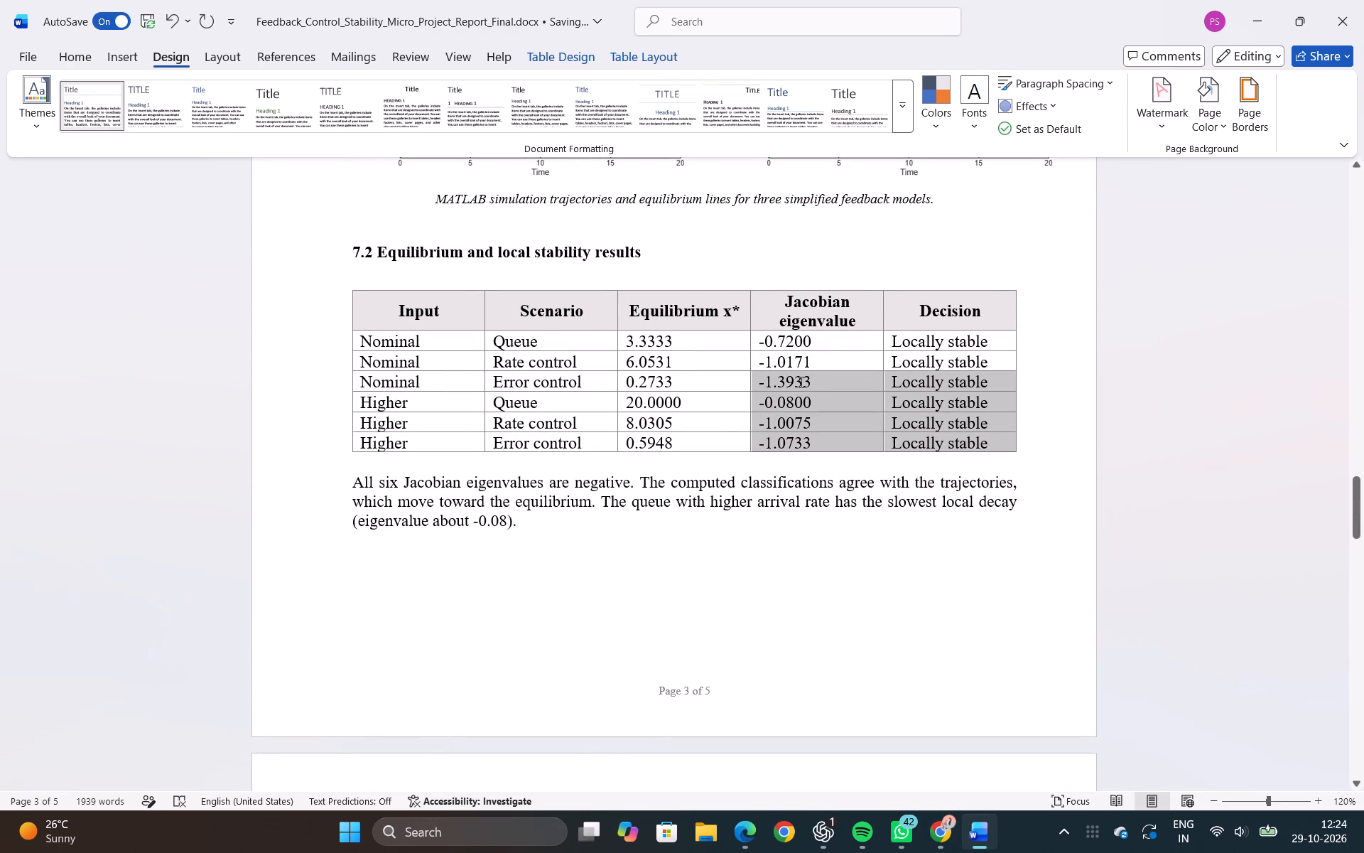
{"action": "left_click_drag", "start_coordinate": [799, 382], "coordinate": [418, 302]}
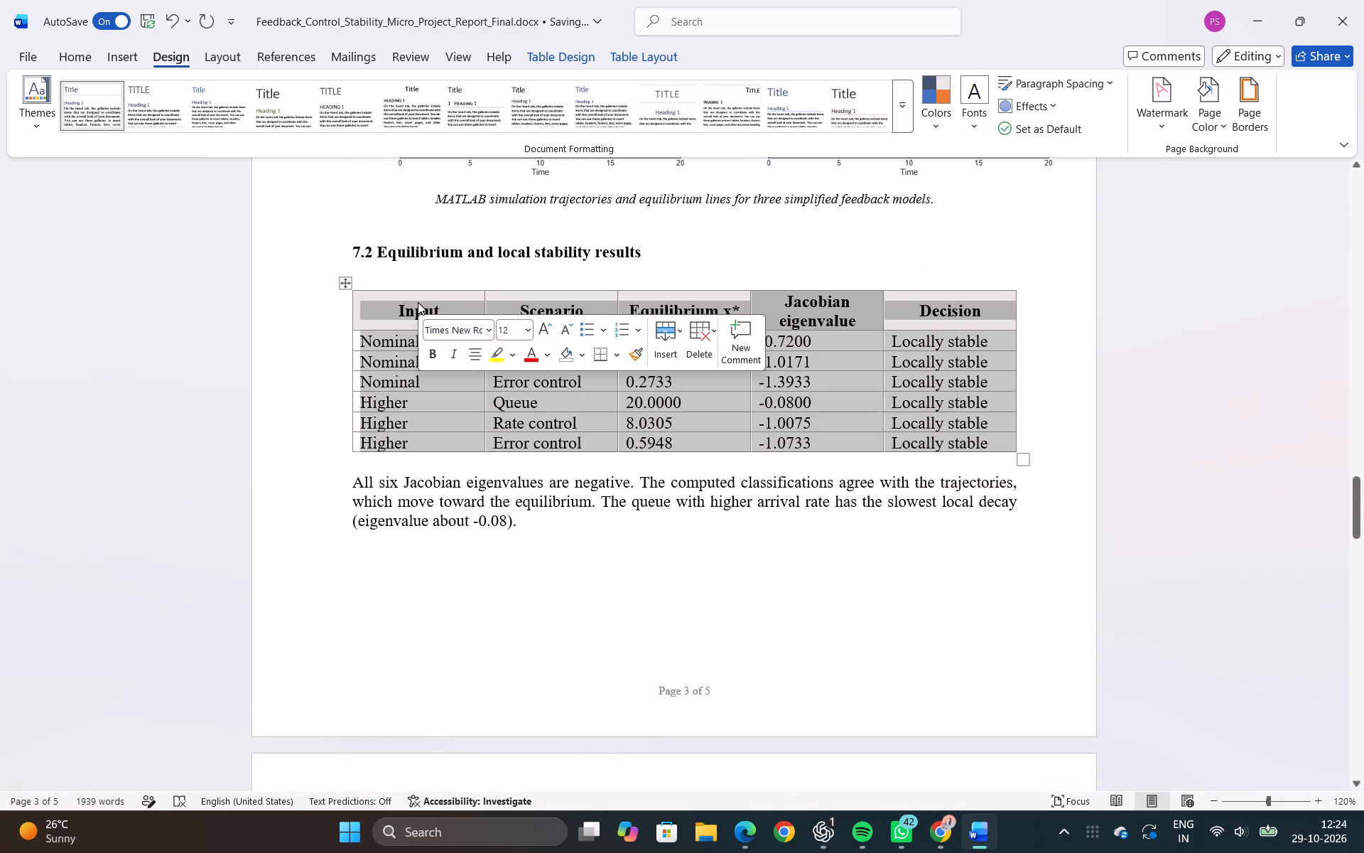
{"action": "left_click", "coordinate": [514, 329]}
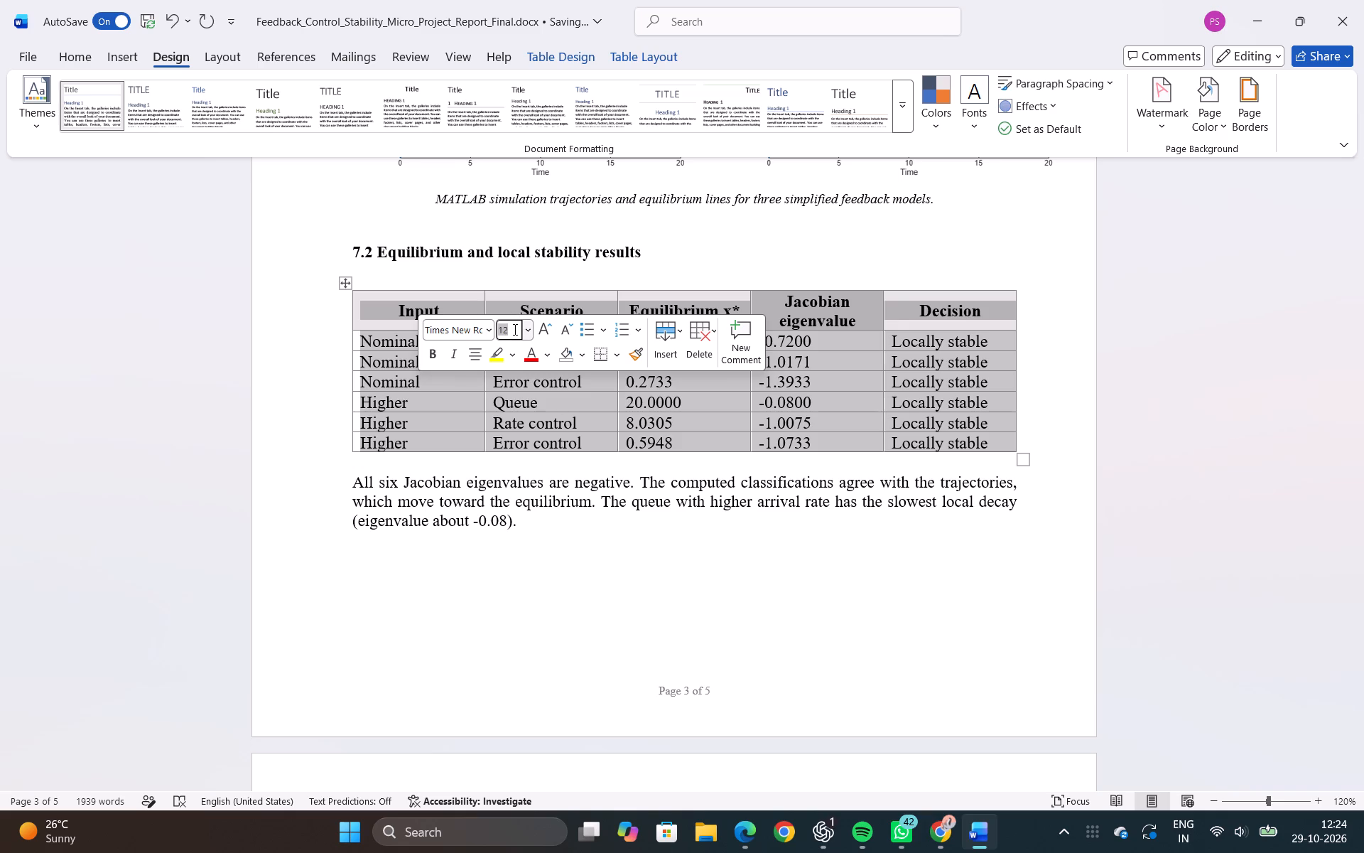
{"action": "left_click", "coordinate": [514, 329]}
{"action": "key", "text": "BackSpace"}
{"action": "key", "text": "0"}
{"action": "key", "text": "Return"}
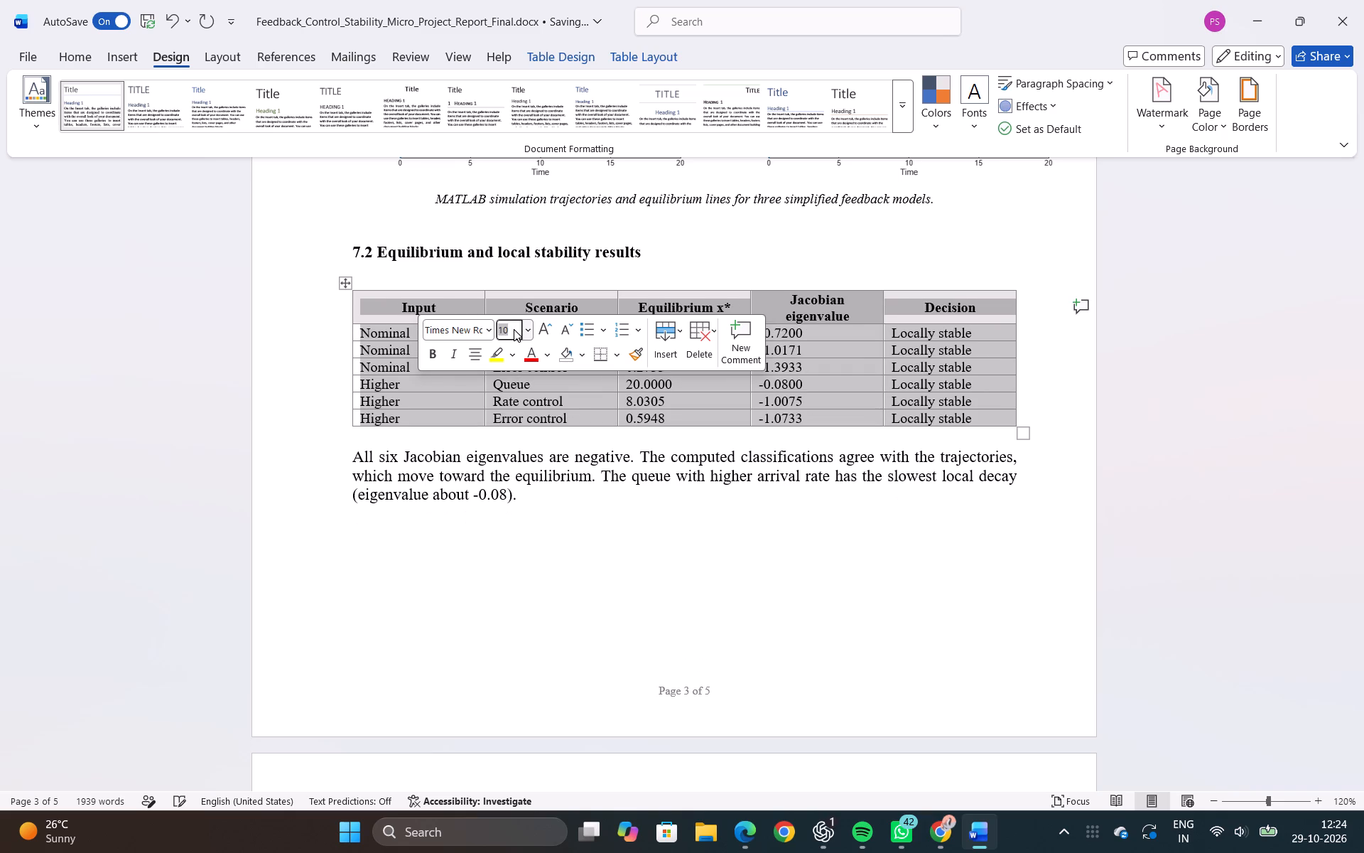
Set the selected section 7.2 results table to font size 11 and deselect it.
{"action": "left_click", "coordinate": [507, 330]}
{"action": "key", "text": "BackSpace"}
{"action": "key", "text": "1"}
{"action": "key", "text": "Return"}
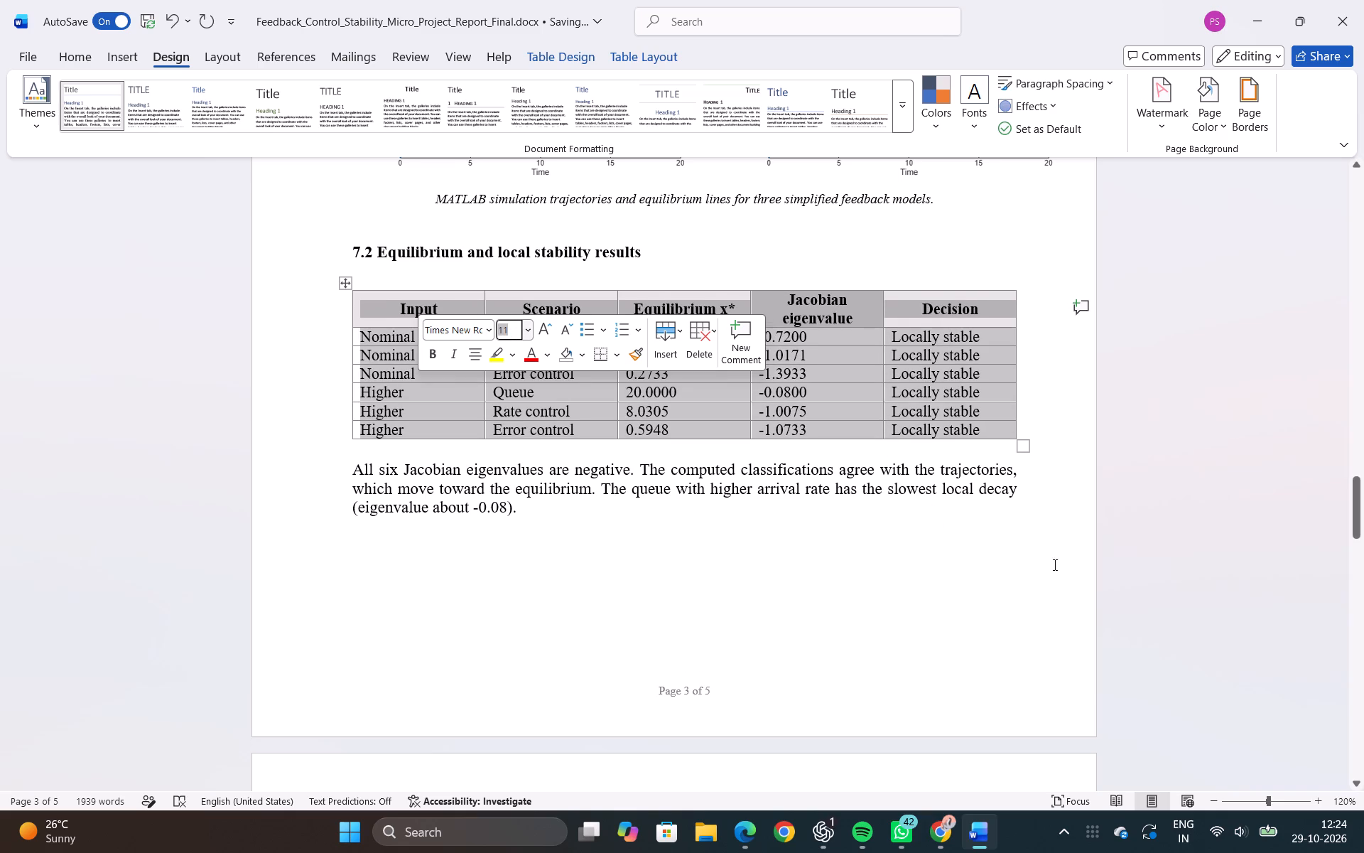
{"action": "left_click", "coordinate": [1166, 540]}
Set the text of the entire model equations table in section 5.1 to font size 11 and deselect it.
{"action": "scroll", "coordinate": [1166, 540], "scroll_direction": "up", "scroll_amount": 5}
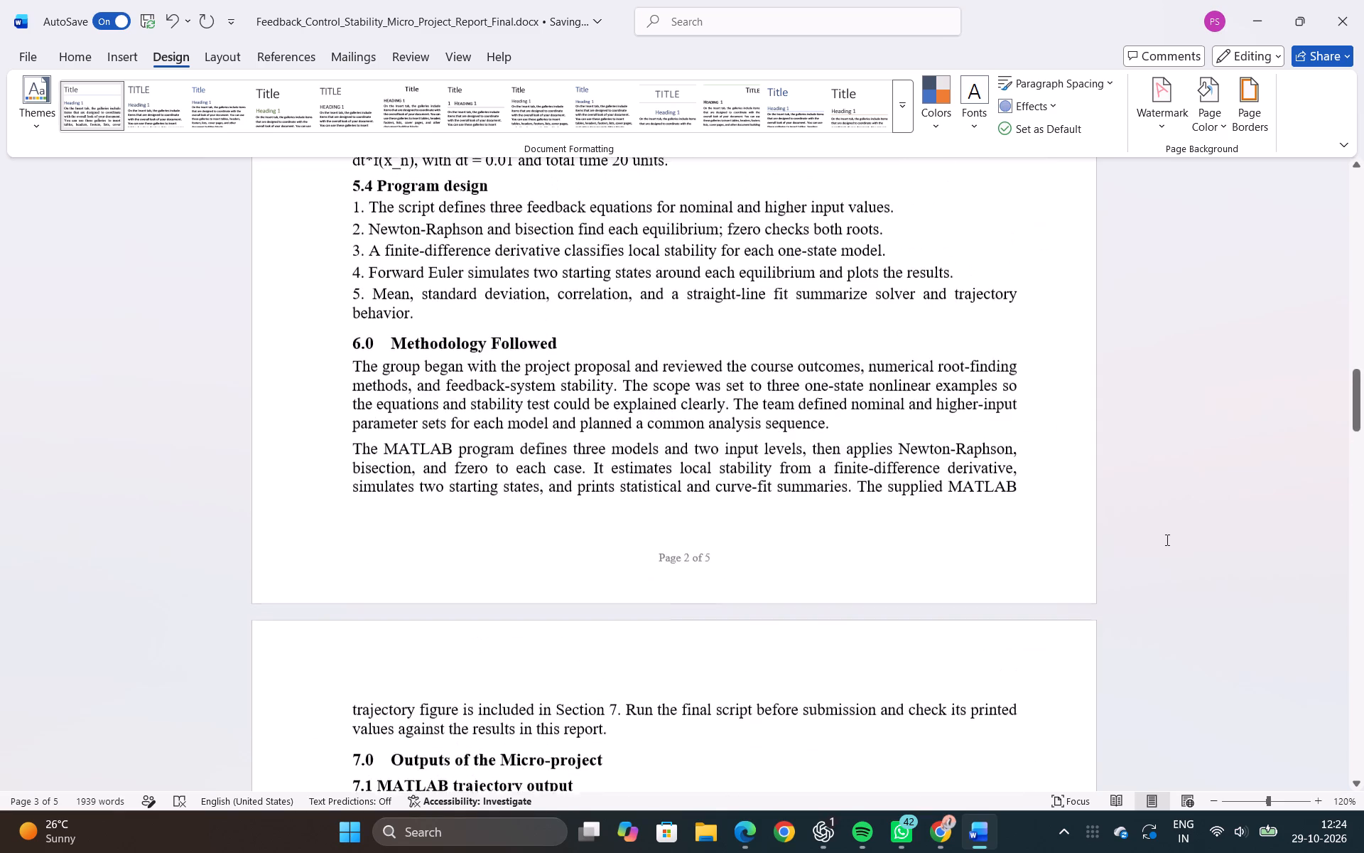
{"action": "scroll", "coordinate": [1166, 540], "scroll_direction": "up", "scroll_amount": 4}
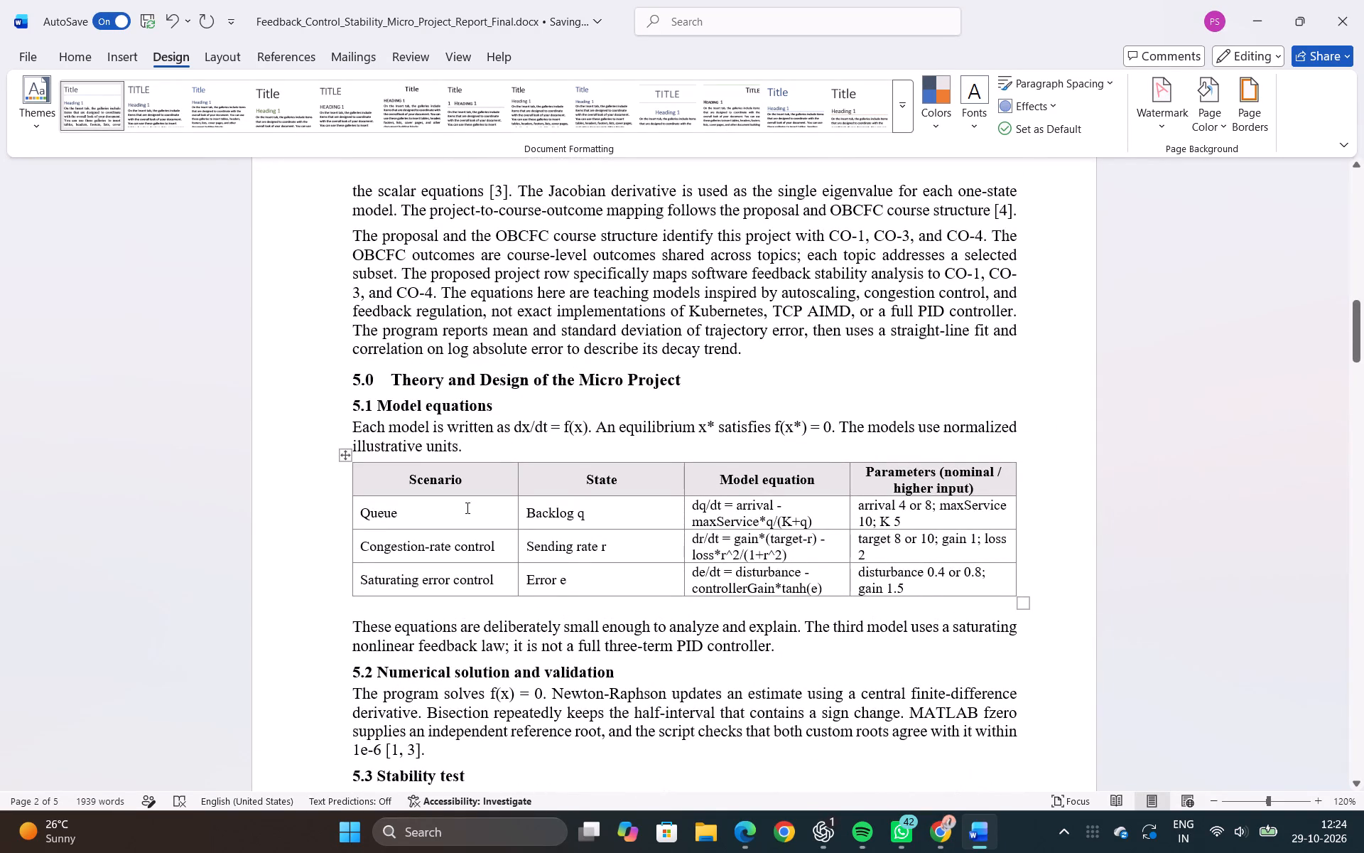
{"action": "left_click_drag", "start_coordinate": [386, 476], "coordinate": [973, 601]}
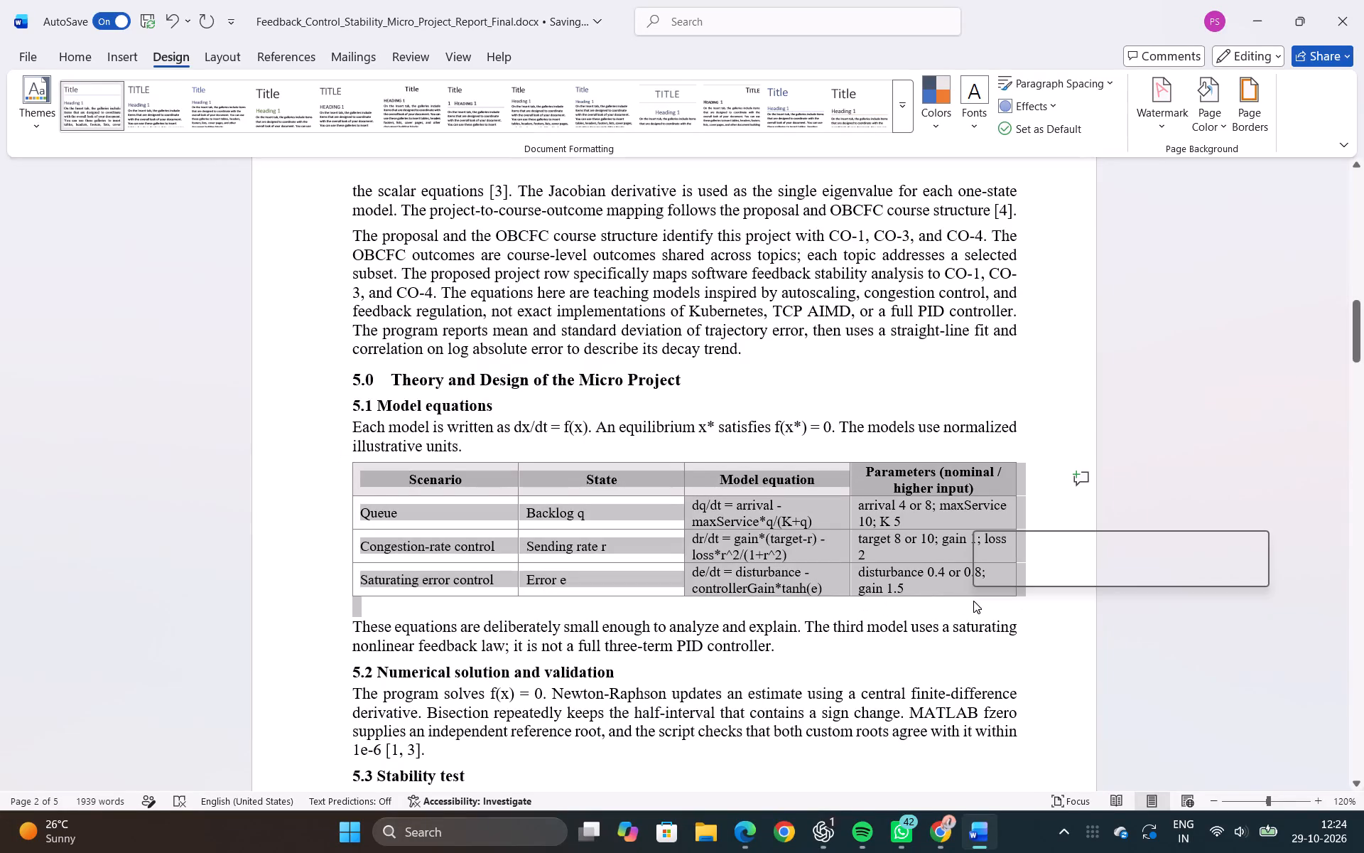
{"action": "left_click", "coordinate": [1098, 547]}
{"action": "left_click", "coordinate": [1098, 547]}
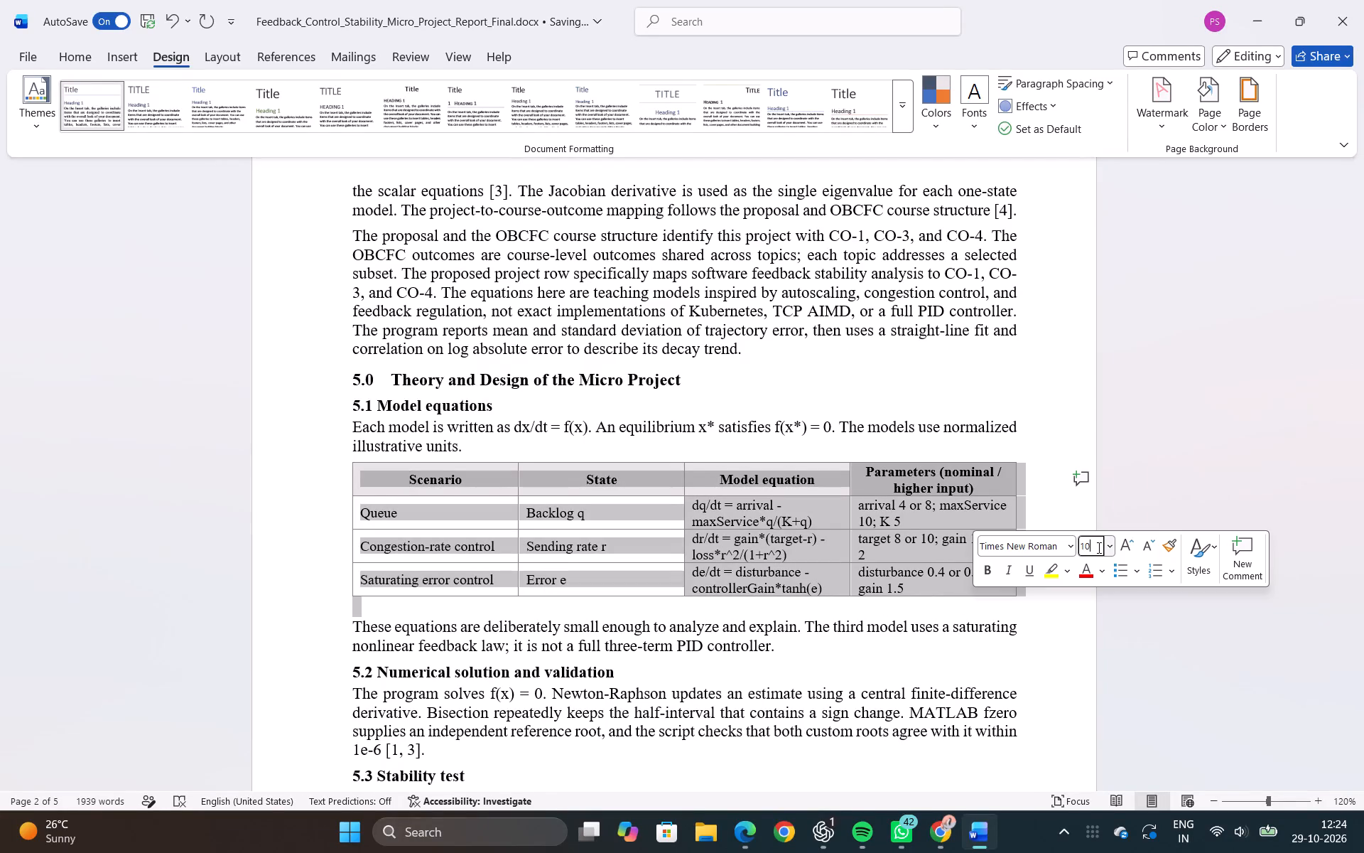
{"action": "key", "text": "BackSpace"}
{"action": "key", "text": "1"}
{"action": "key", "text": "Return"}
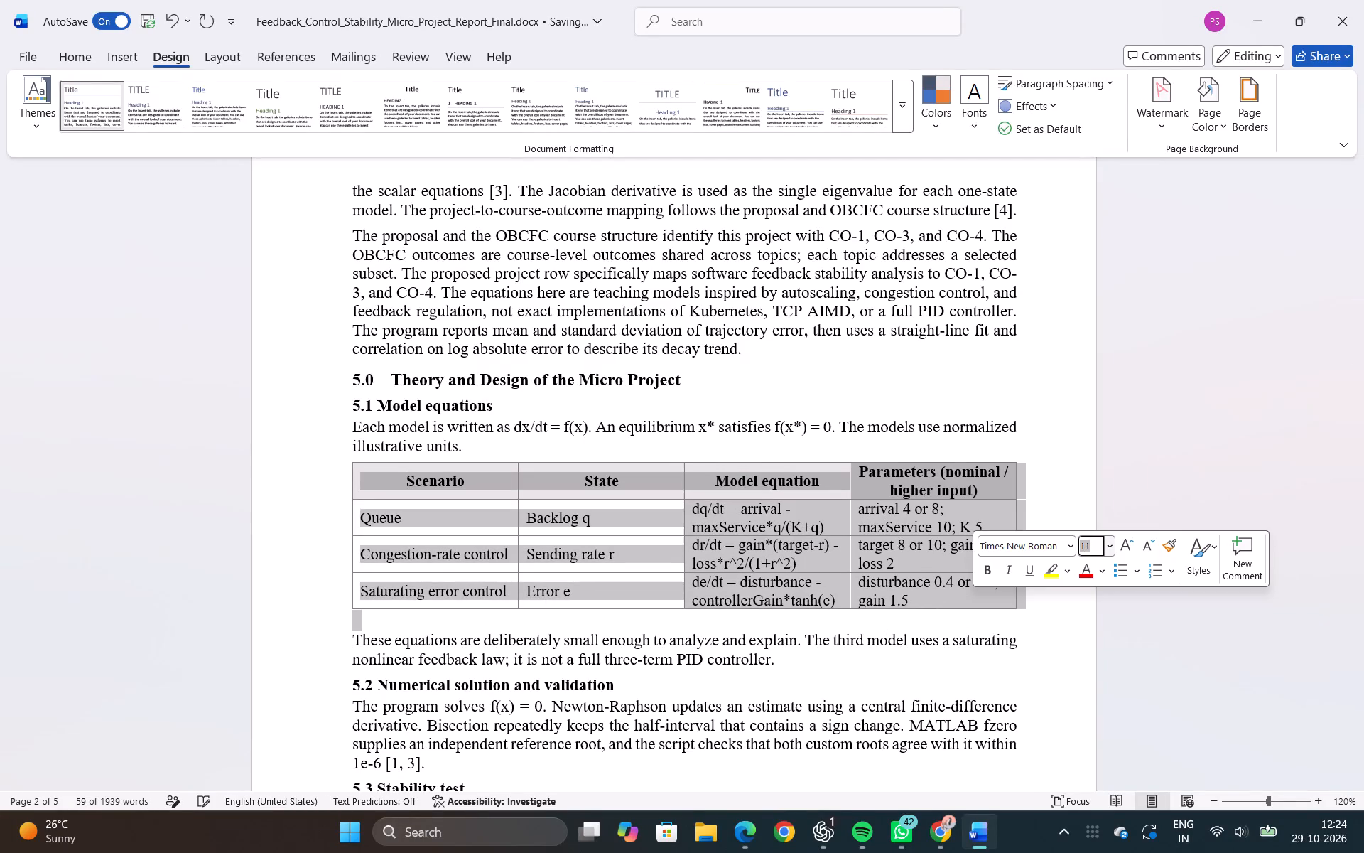
{"action": "left_click", "coordinate": [1197, 466]}
Review the report's layout from the opening sections through the tables, trajectory figure and references.
{"action": "scroll", "coordinate": [1197, 466], "scroll_direction": "up", "scroll_amount": 2}
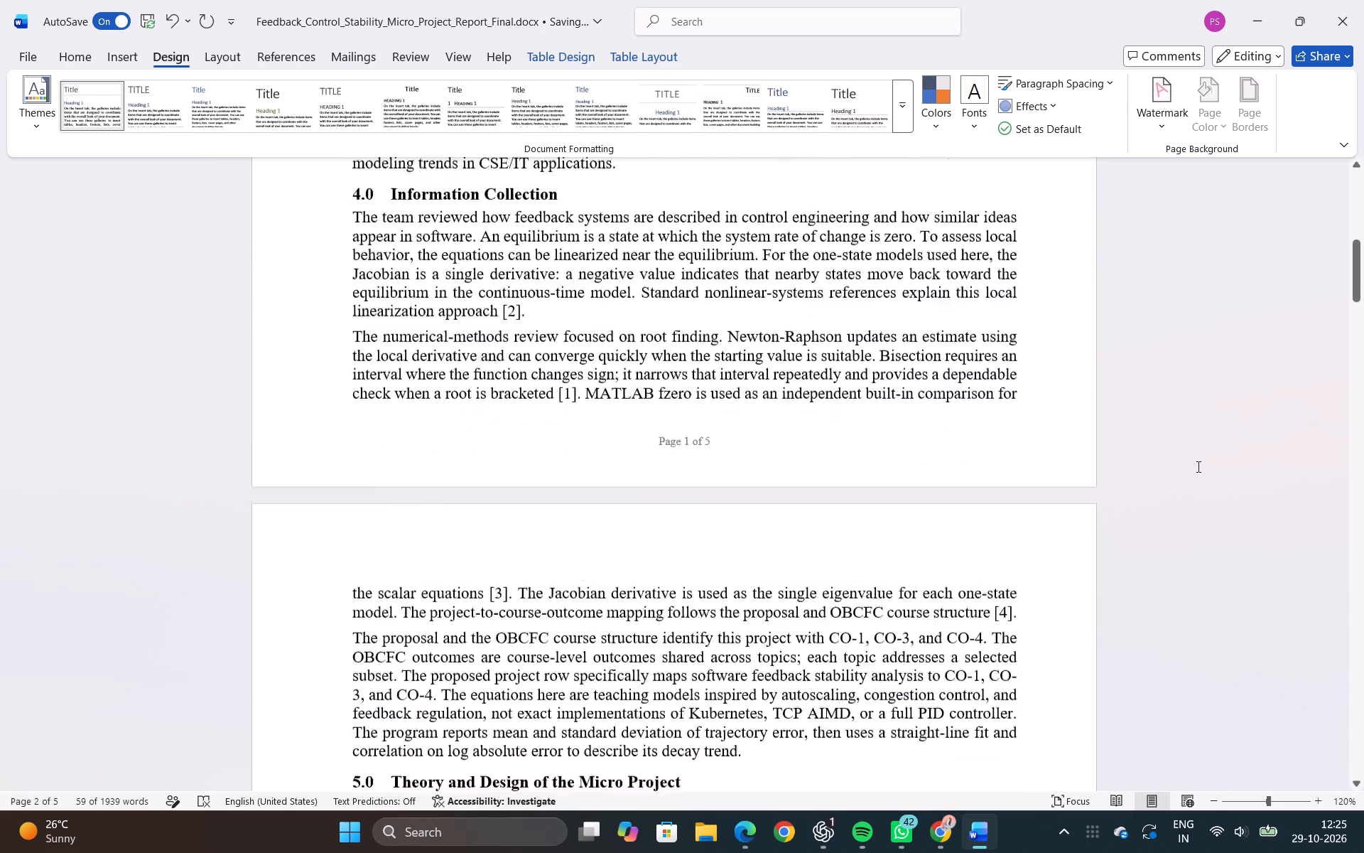
{"action": "scroll", "coordinate": [1197, 466], "scroll_direction": "up", "scroll_amount": 1}
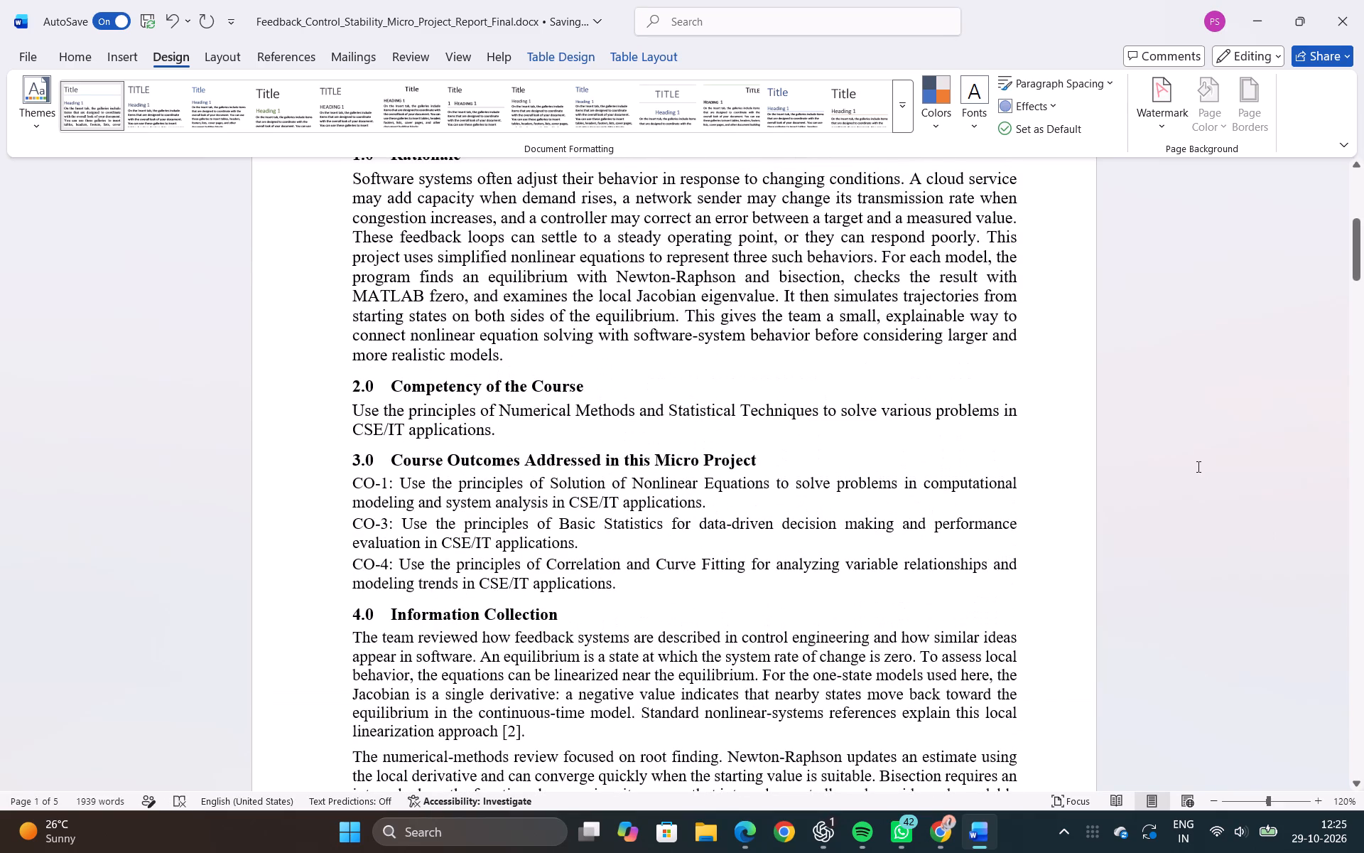
{"action": "scroll", "coordinate": [1197, 466], "scroll_direction": "down", "scroll_amount": 1}
{"action": "scroll", "coordinate": [1197, 466], "scroll_direction": "up", "scroll_amount": 1}
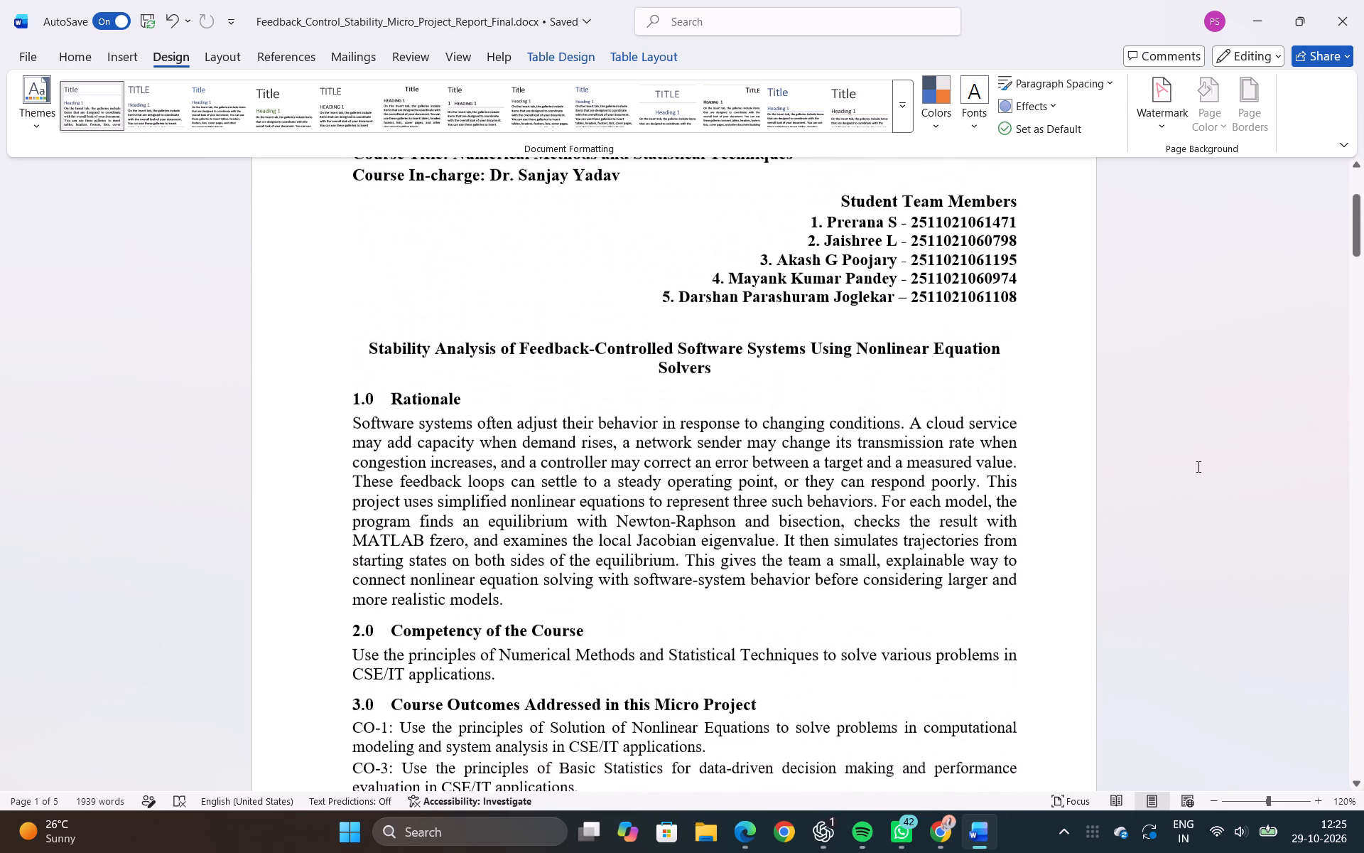
{"action": "scroll", "coordinate": [1197, 466], "scroll_direction": "down", "scroll_amount": 5}
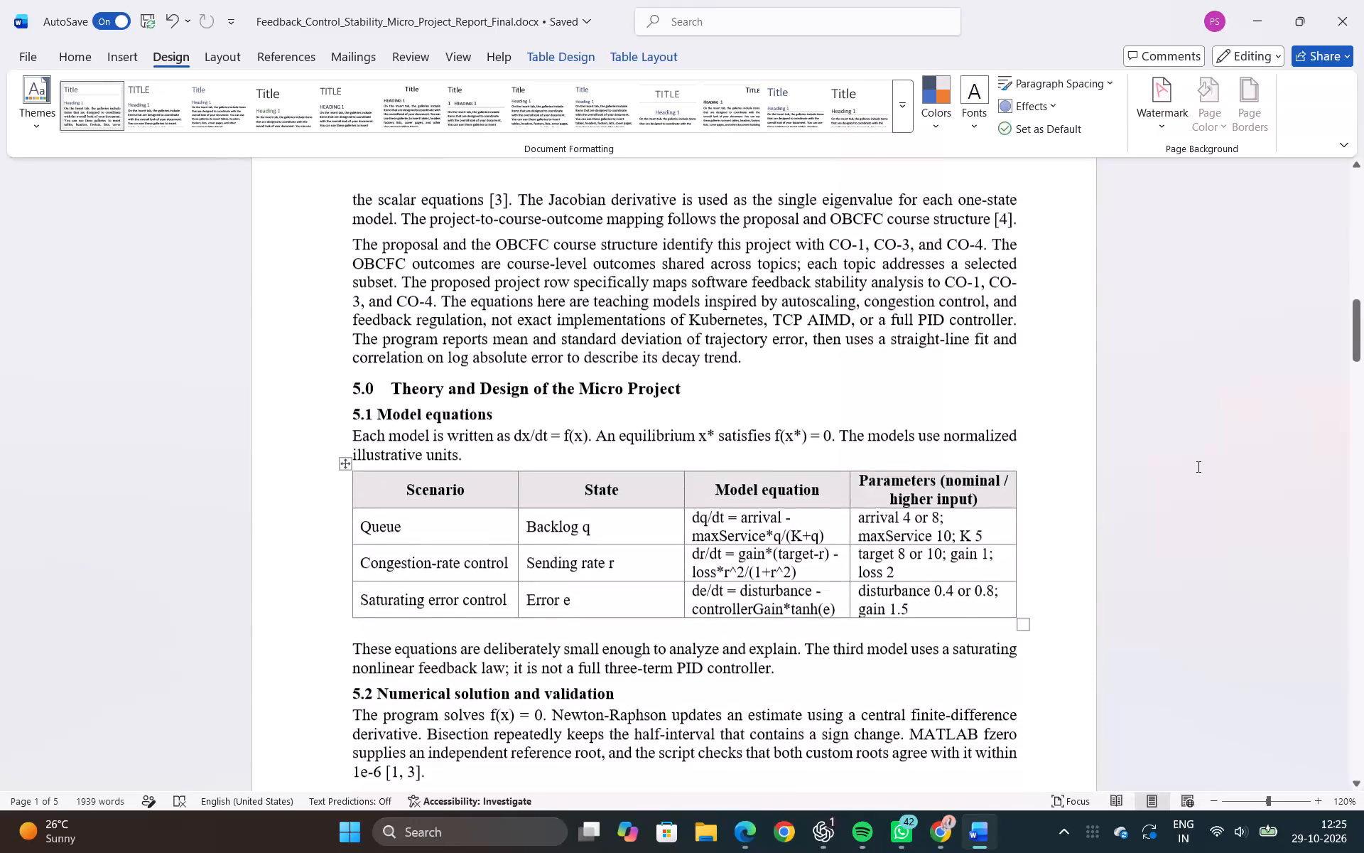
{"action": "scroll", "coordinate": [1197, 466], "scroll_direction": "down", "scroll_amount": 4}
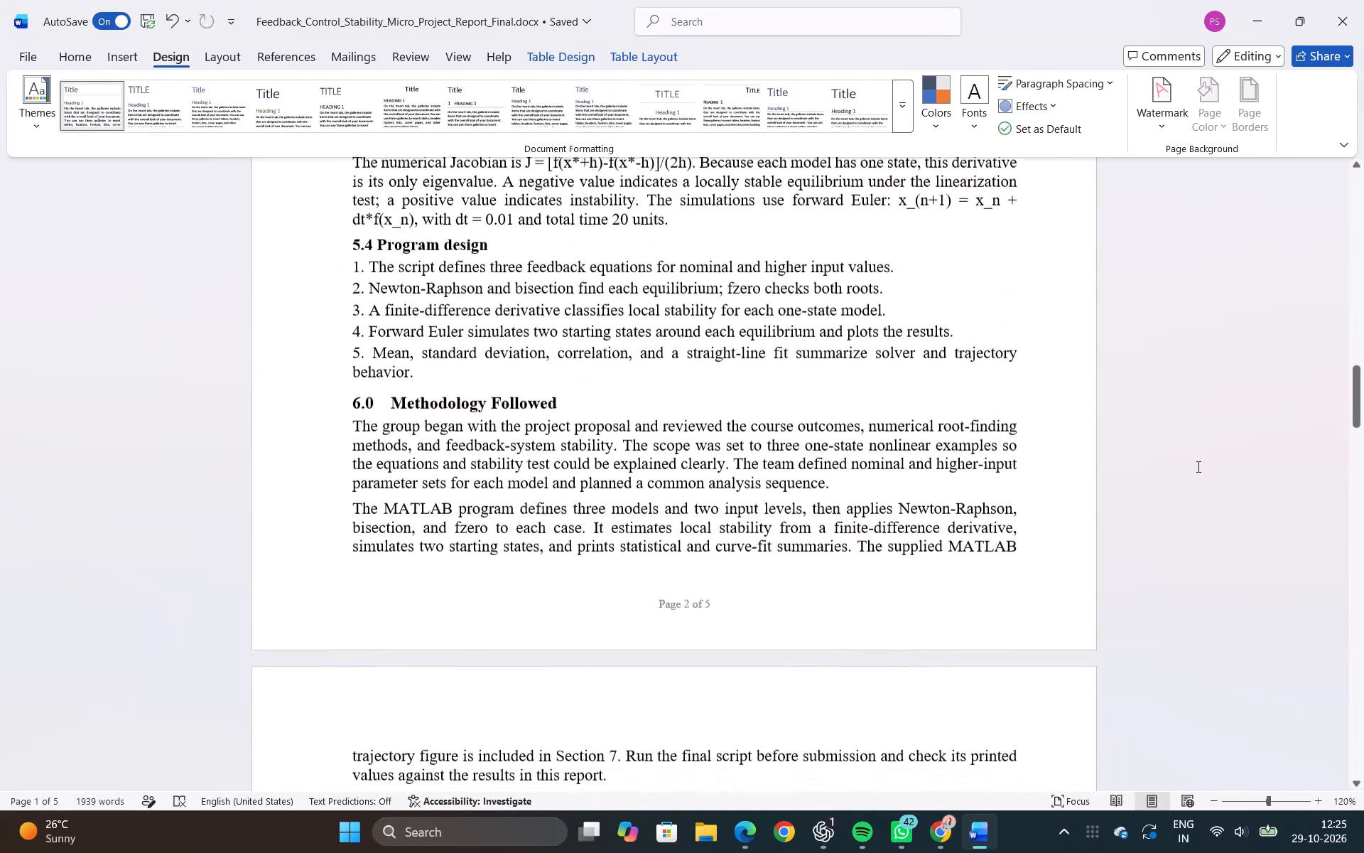
{"action": "scroll", "coordinate": [1197, 466], "scroll_direction": "down", "scroll_amount": 3}
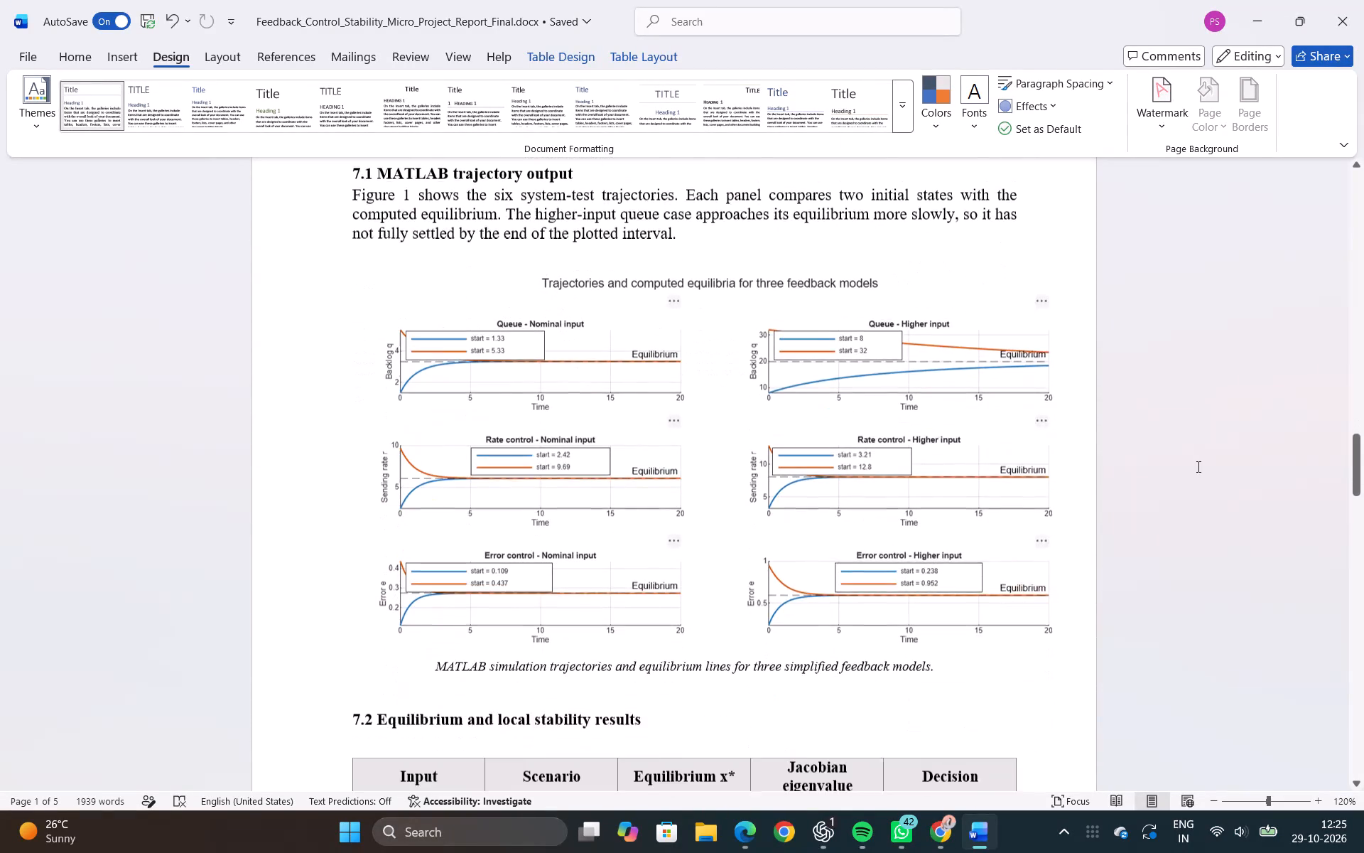
{"action": "scroll", "coordinate": [1197, 466], "scroll_direction": "down", "scroll_amount": 4}
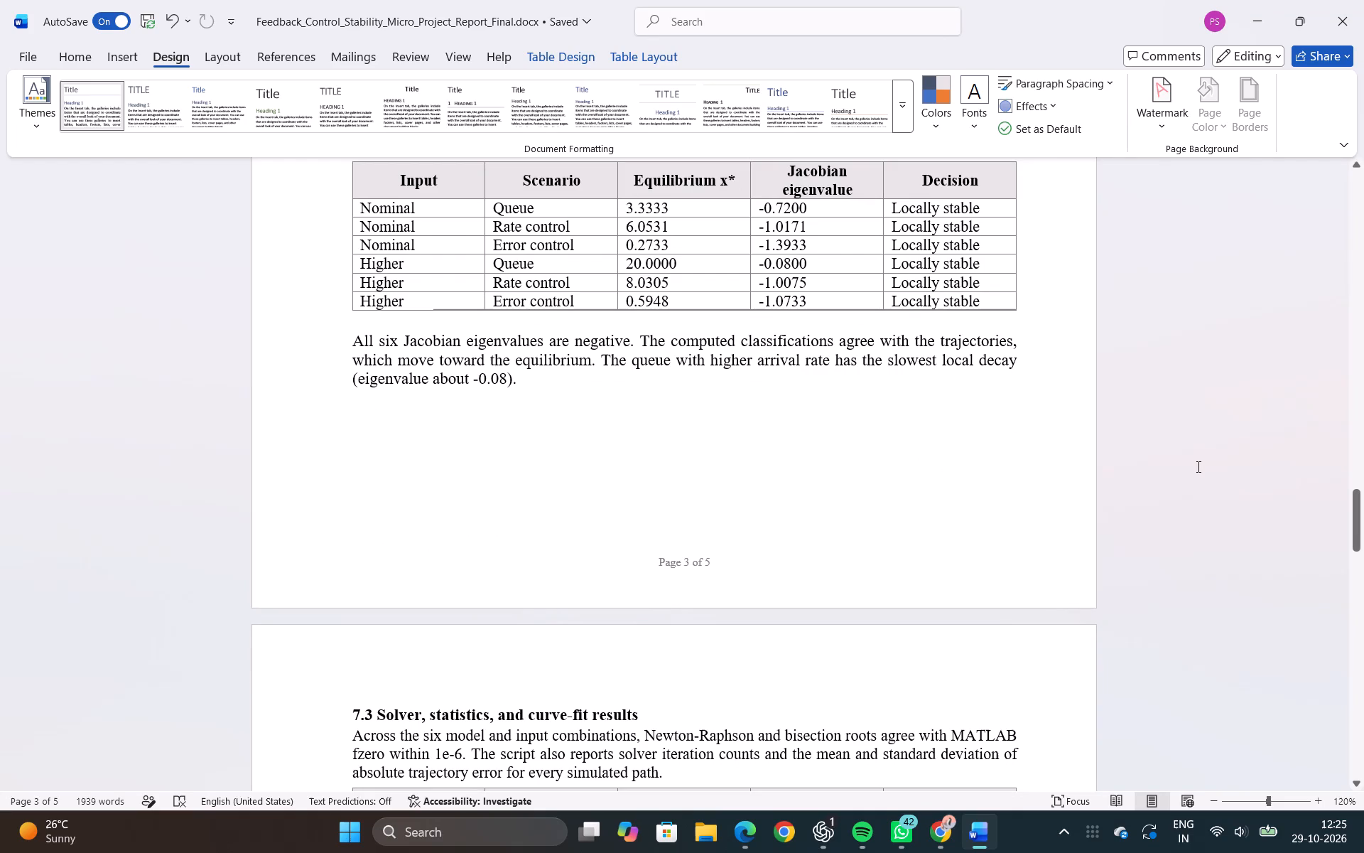
{"action": "scroll", "coordinate": [1197, 466], "scroll_direction": "down", "scroll_amount": 1}
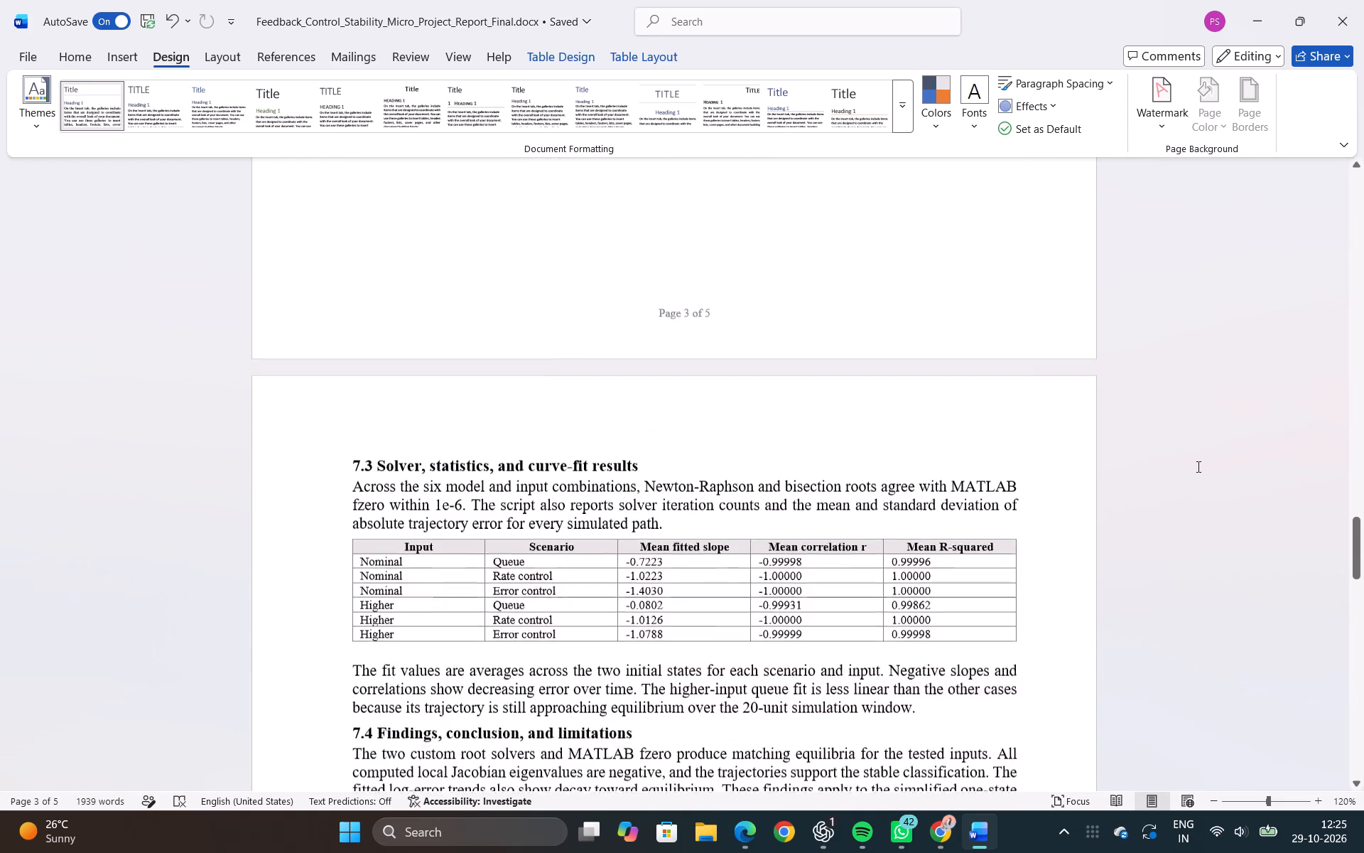
{"action": "scroll", "coordinate": [1197, 466], "scroll_direction": "down", "scroll_amount": 5}
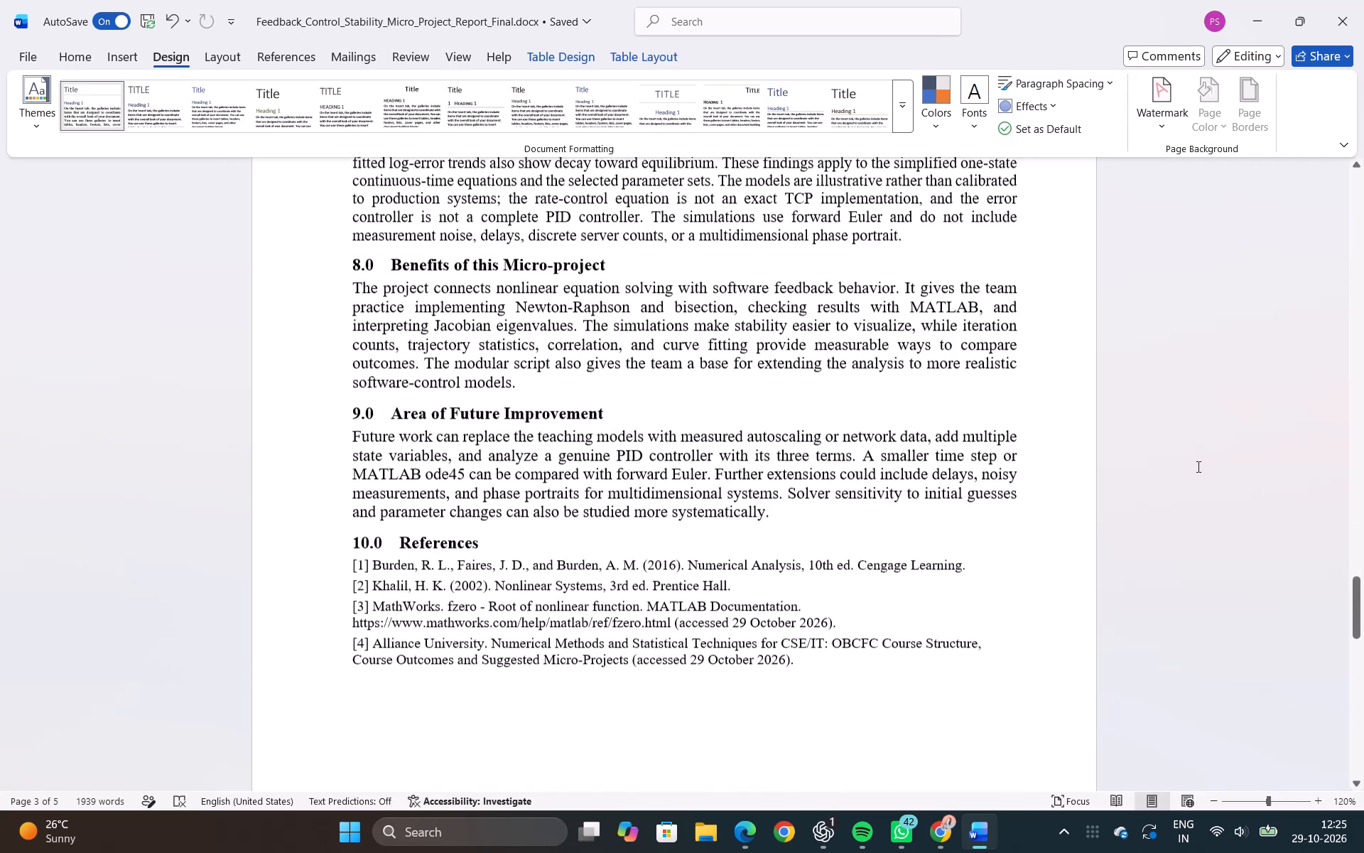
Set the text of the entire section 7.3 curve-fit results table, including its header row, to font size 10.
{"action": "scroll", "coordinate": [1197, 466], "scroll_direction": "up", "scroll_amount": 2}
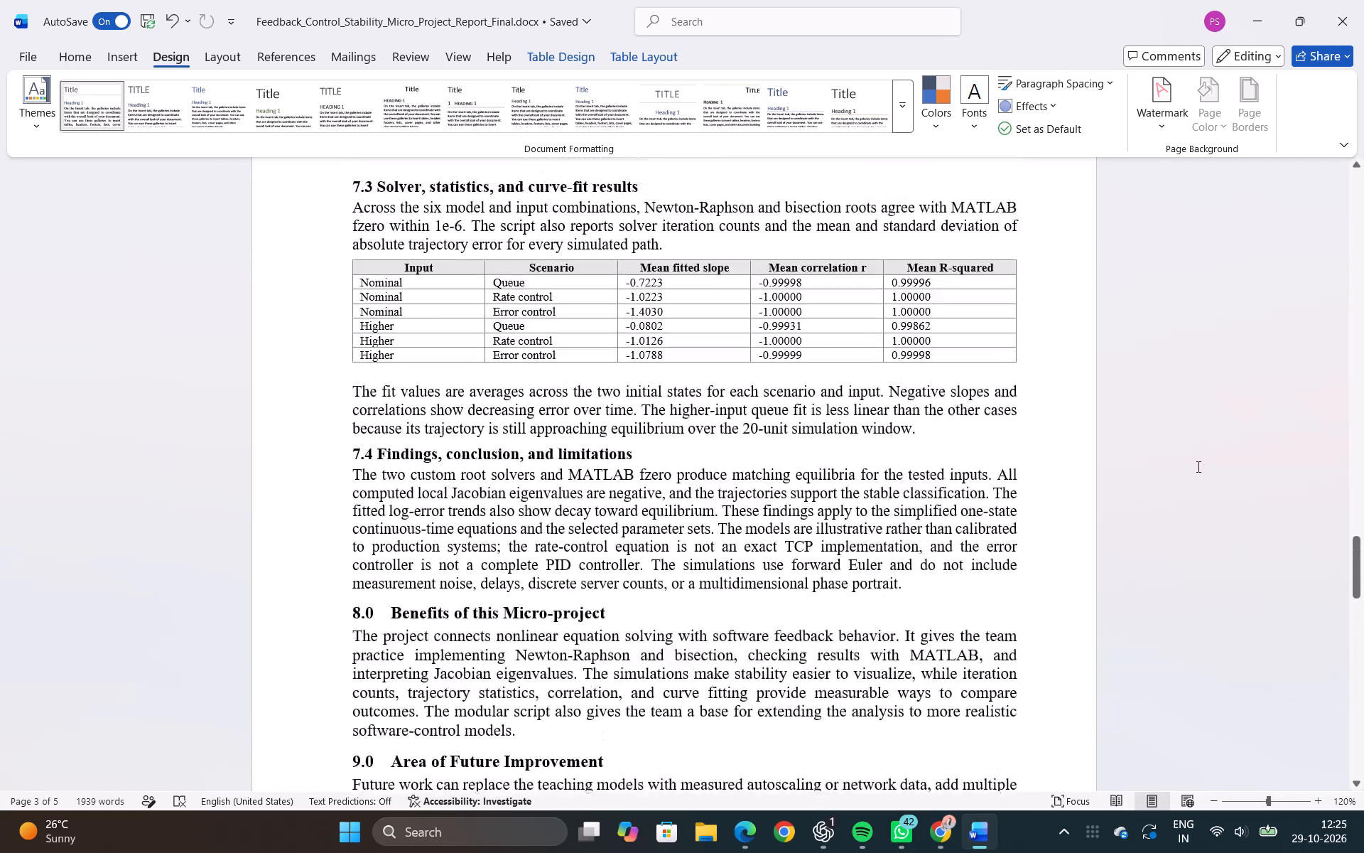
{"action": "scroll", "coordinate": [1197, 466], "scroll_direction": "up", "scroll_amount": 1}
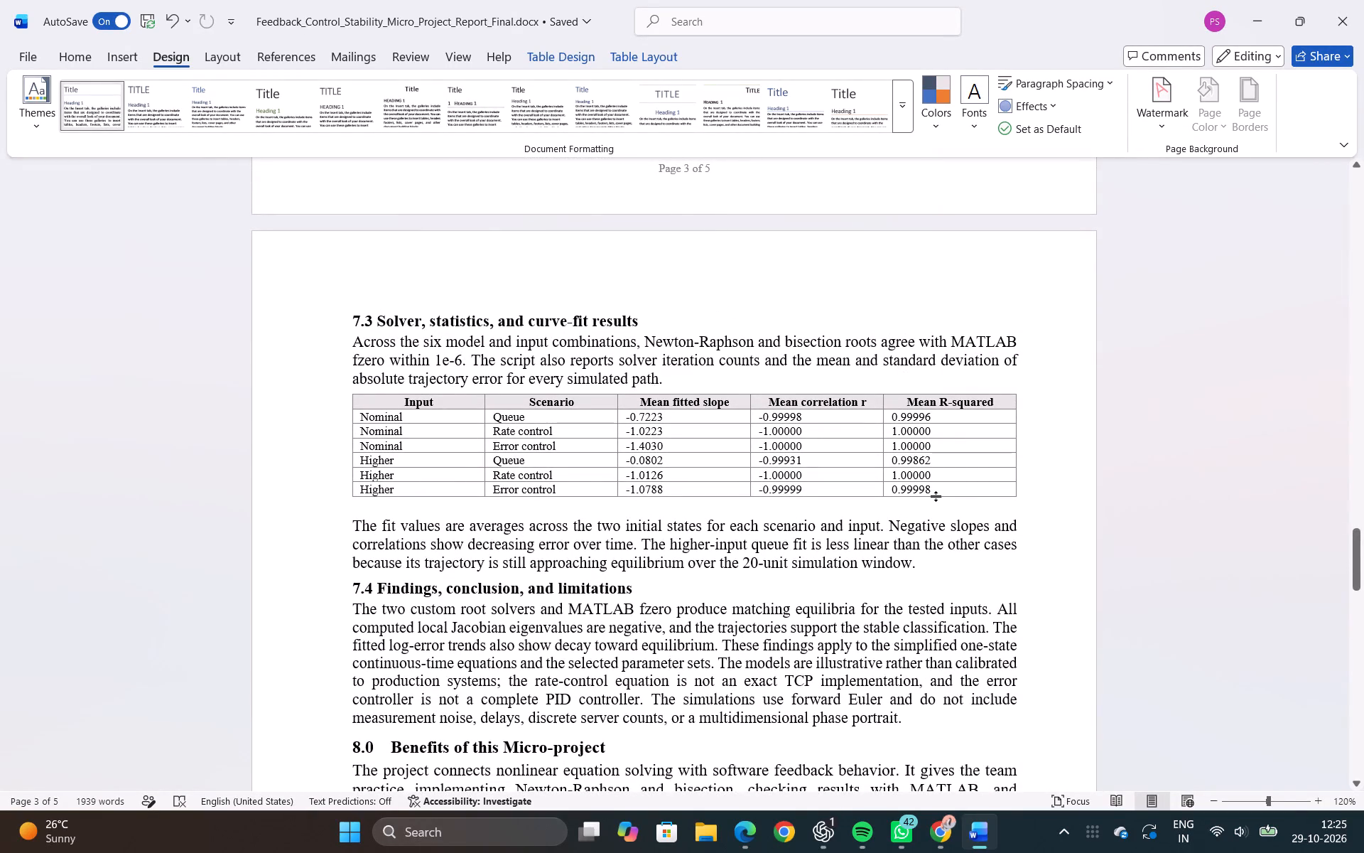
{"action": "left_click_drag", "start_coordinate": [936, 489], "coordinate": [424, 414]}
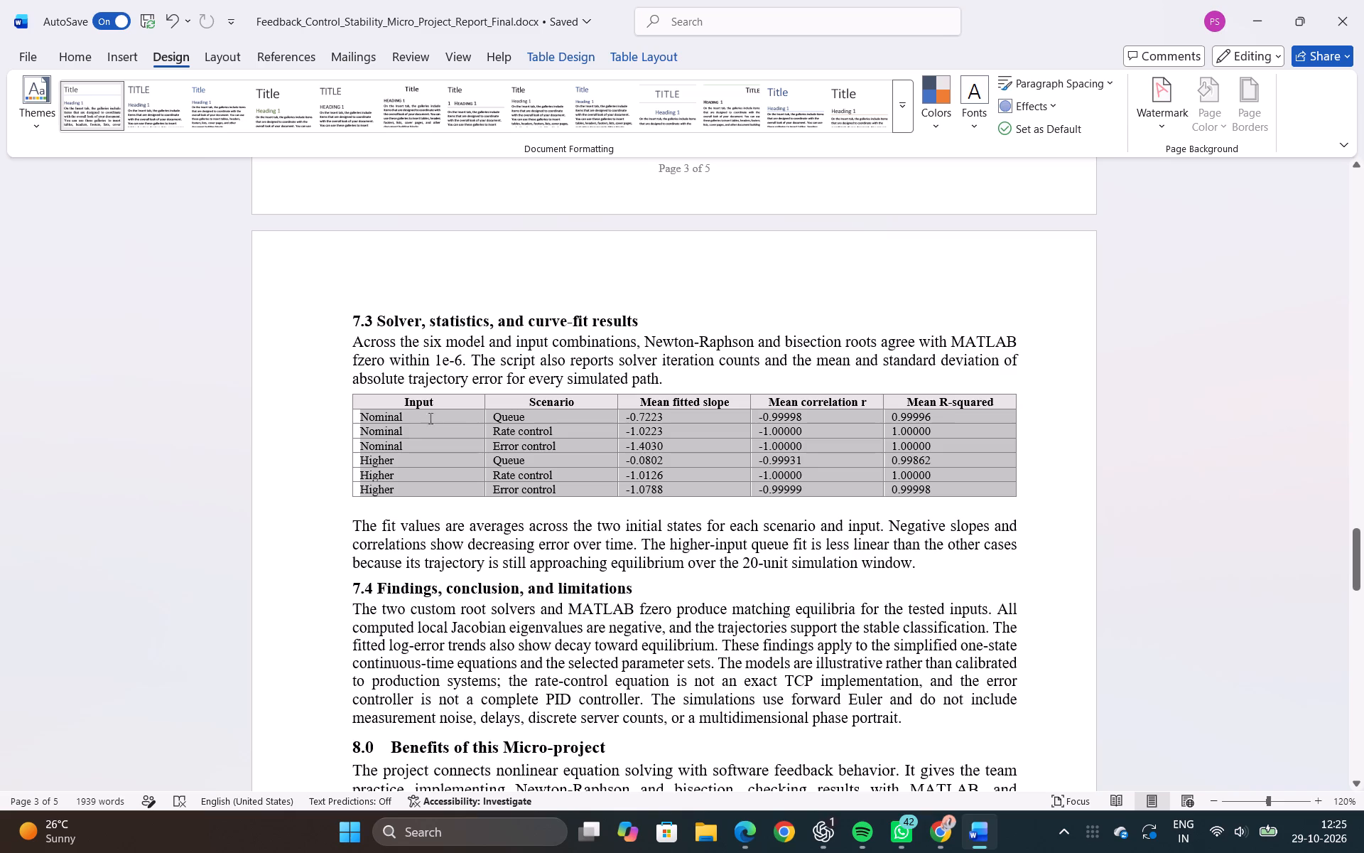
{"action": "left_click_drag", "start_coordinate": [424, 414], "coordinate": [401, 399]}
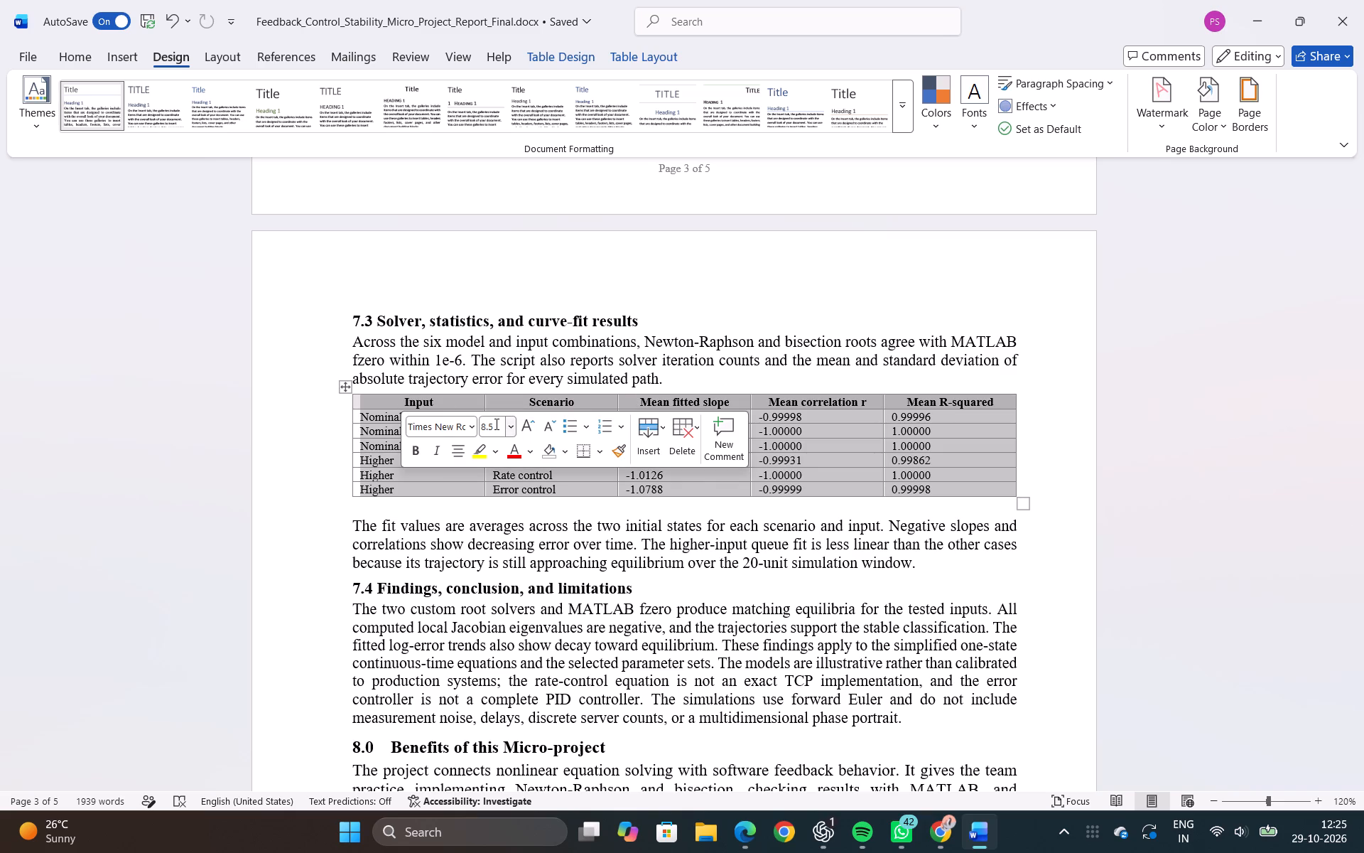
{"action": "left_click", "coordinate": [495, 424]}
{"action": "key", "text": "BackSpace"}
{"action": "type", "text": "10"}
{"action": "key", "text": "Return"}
Set the text of the entire section 7.3 curve-fit results table, including its header row, to font size 11 and deselect it.
{"action": "scroll", "coordinate": [1047, 557], "scroll_direction": "down", "scroll_amount": 2}
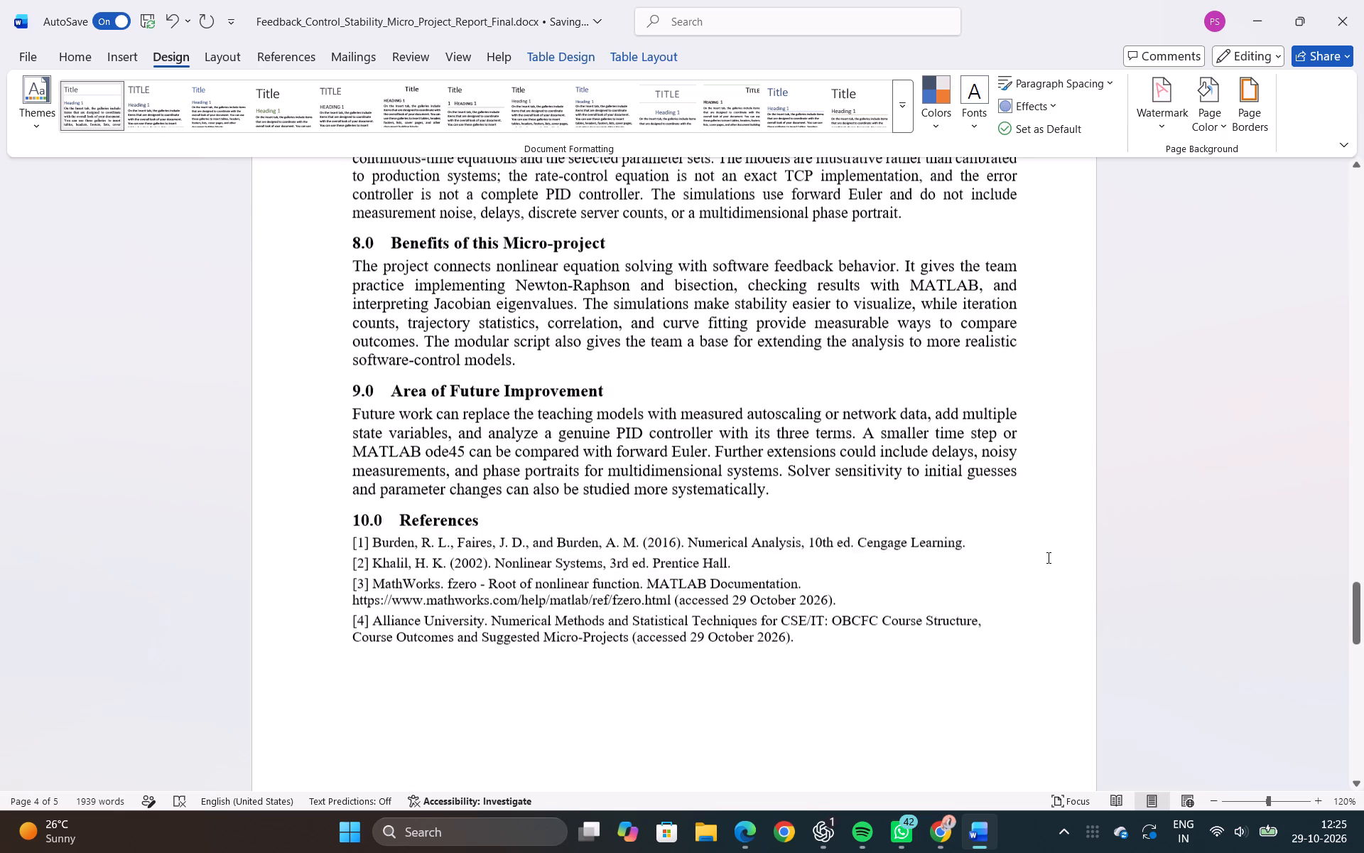
{"action": "scroll", "coordinate": [1047, 557], "scroll_direction": "down", "scroll_amount": 2}
{"action": "scroll", "coordinate": [1047, 557], "scroll_direction": "up", "scroll_amount": 2}
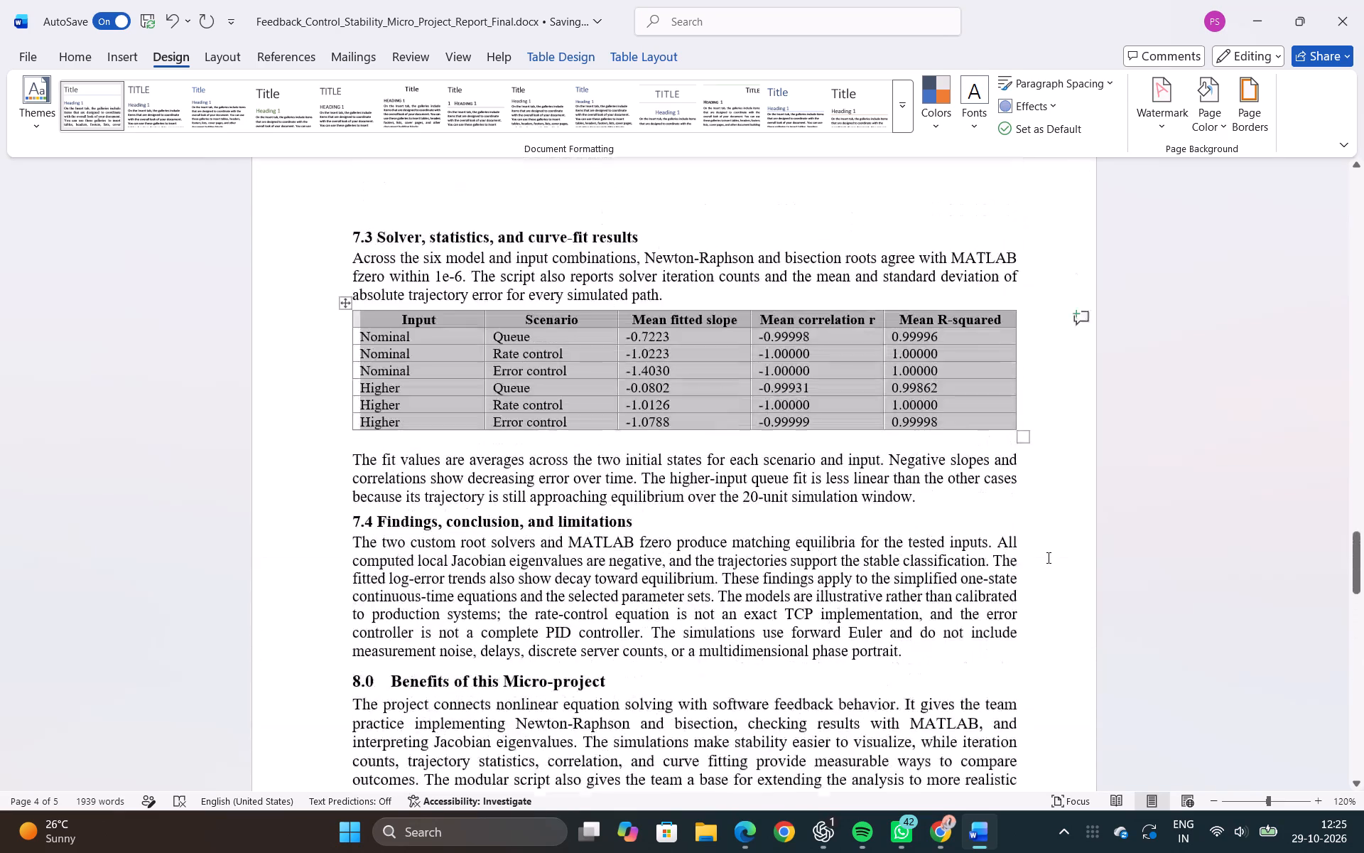
{"action": "scroll", "coordinate": [1047, 557], "scroll_direction": "up", "scroll_amount": 1}
{"action": "left_click", "coordinate": [962, 486]}
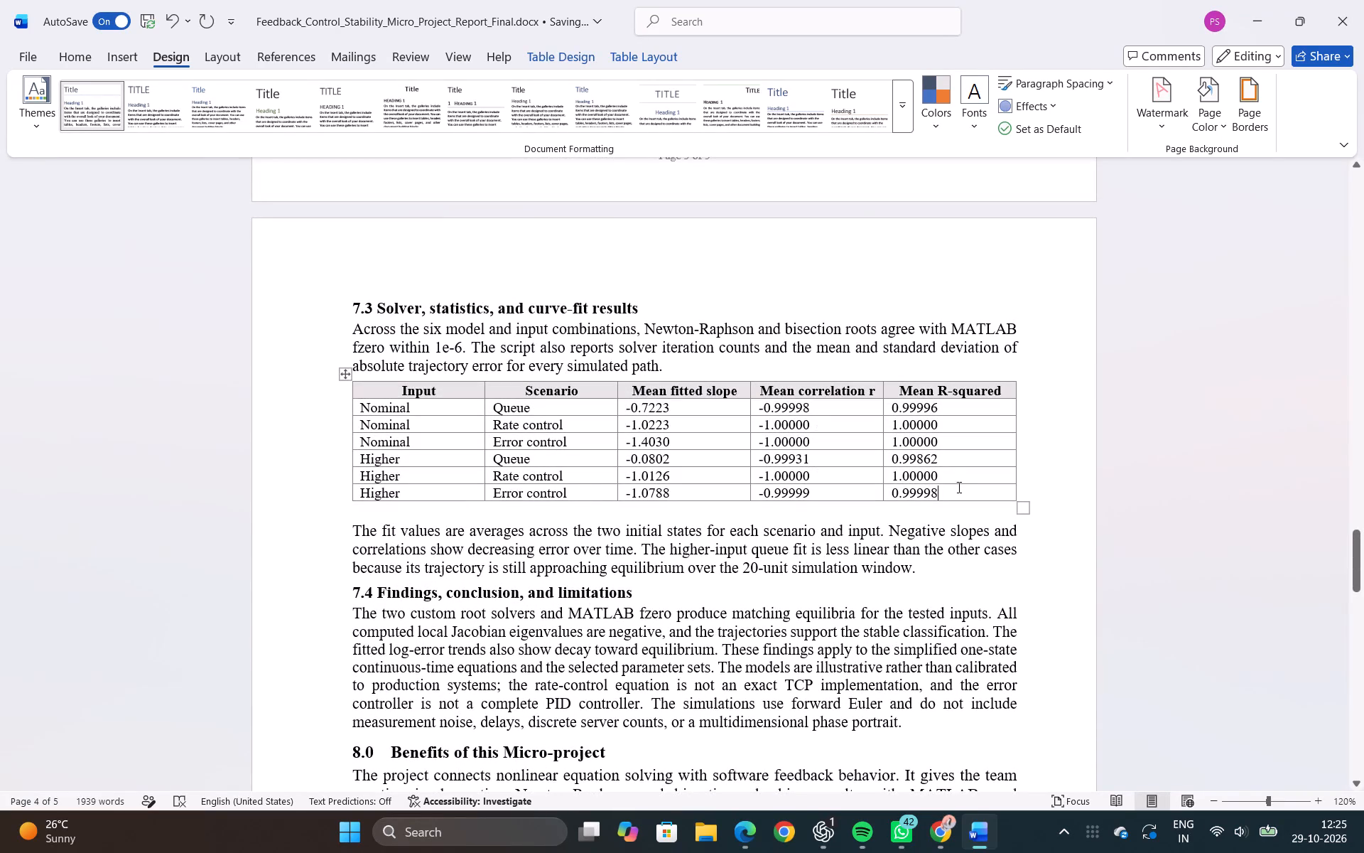
{"action": "left_click_drag", "start_coordinate": [956, 488], "coordinate": [408, 388]}
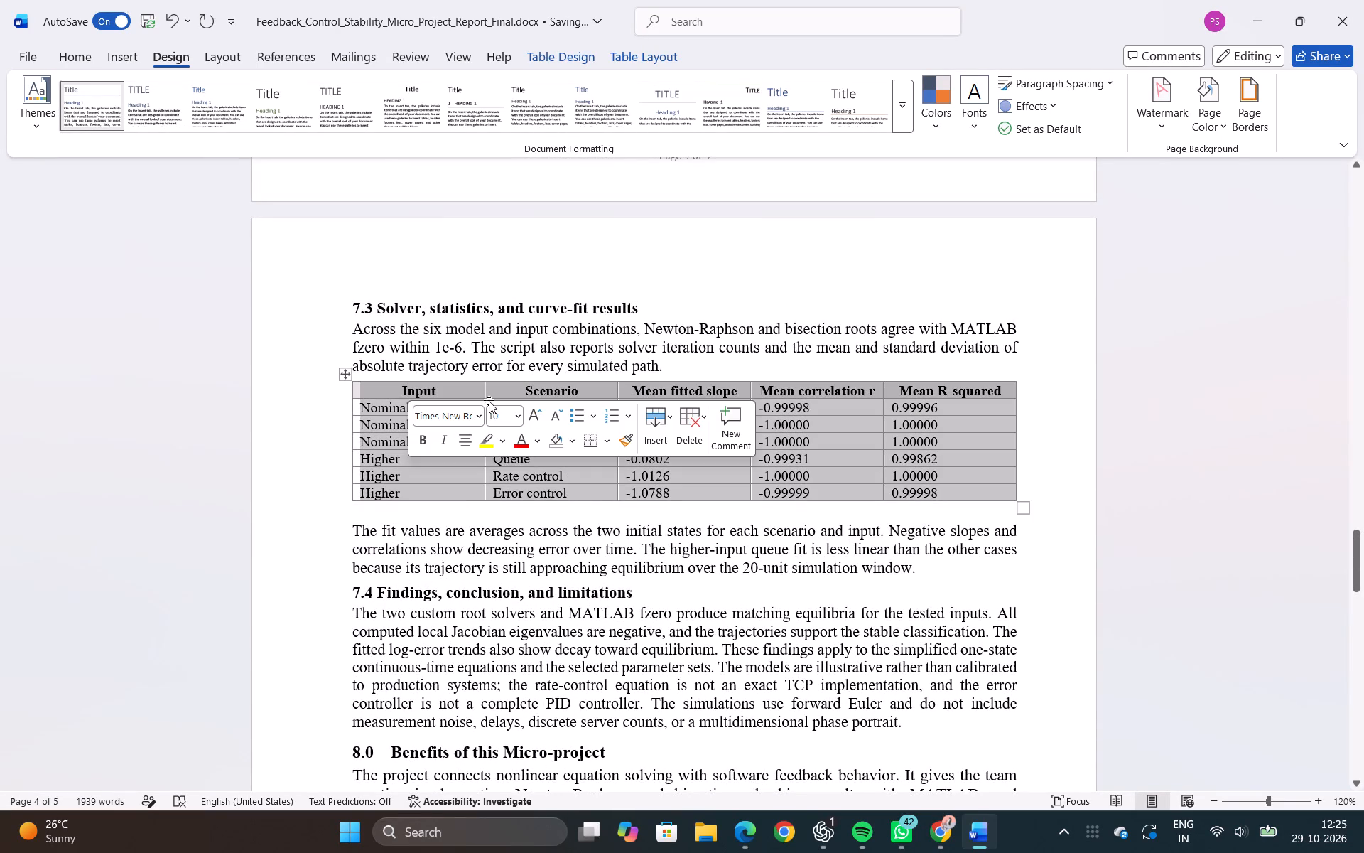
{"action": "left_click", "coordinate": [505, 419]}
{"action": "left_click", "coordinate": [505, 419]}
{"action": "key", "text": "BackSpace"}
{"action": "key", "text": "1"}
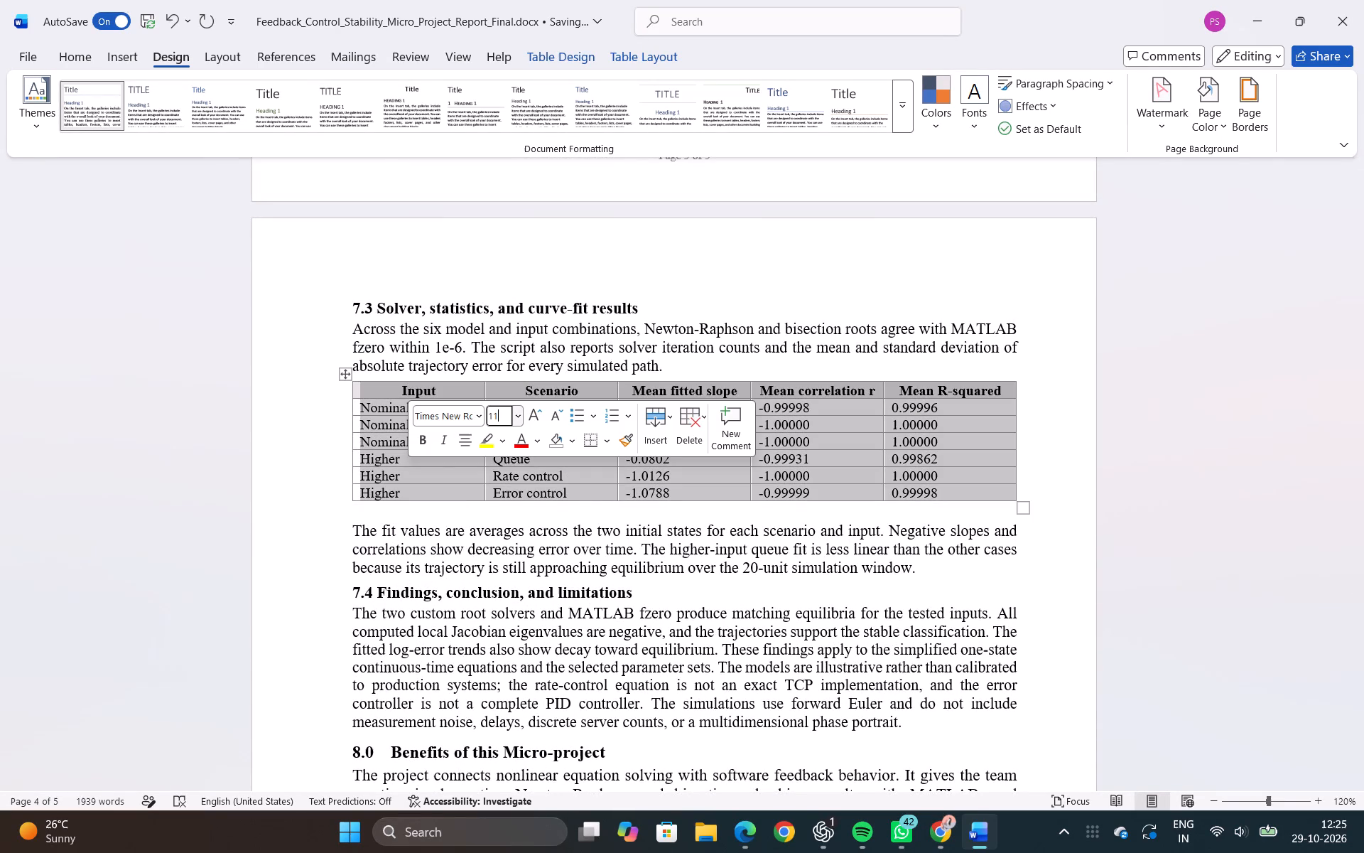
{"action": "key", "text": "Return"}
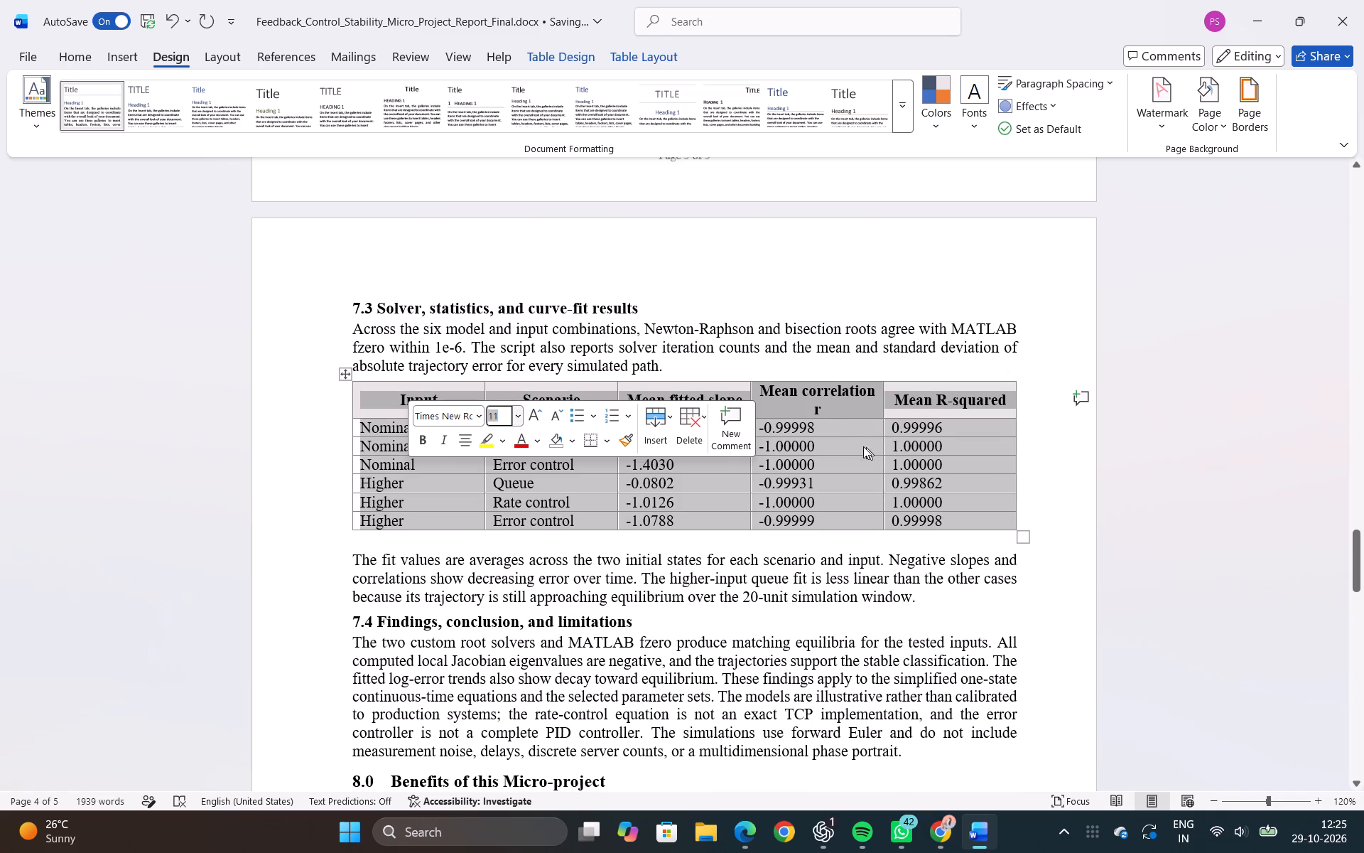
{"action": "left_click", "coordinate": [811, 409]}
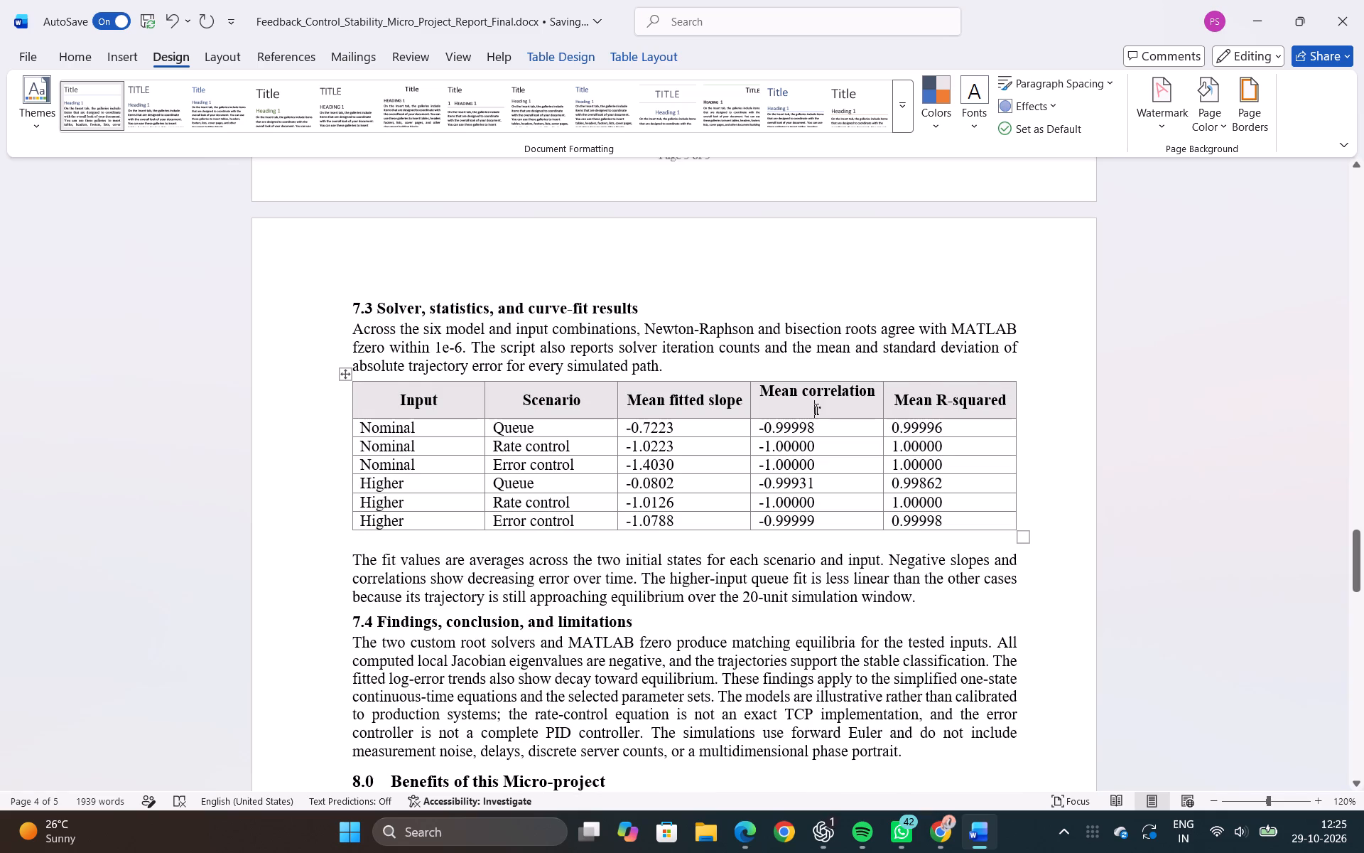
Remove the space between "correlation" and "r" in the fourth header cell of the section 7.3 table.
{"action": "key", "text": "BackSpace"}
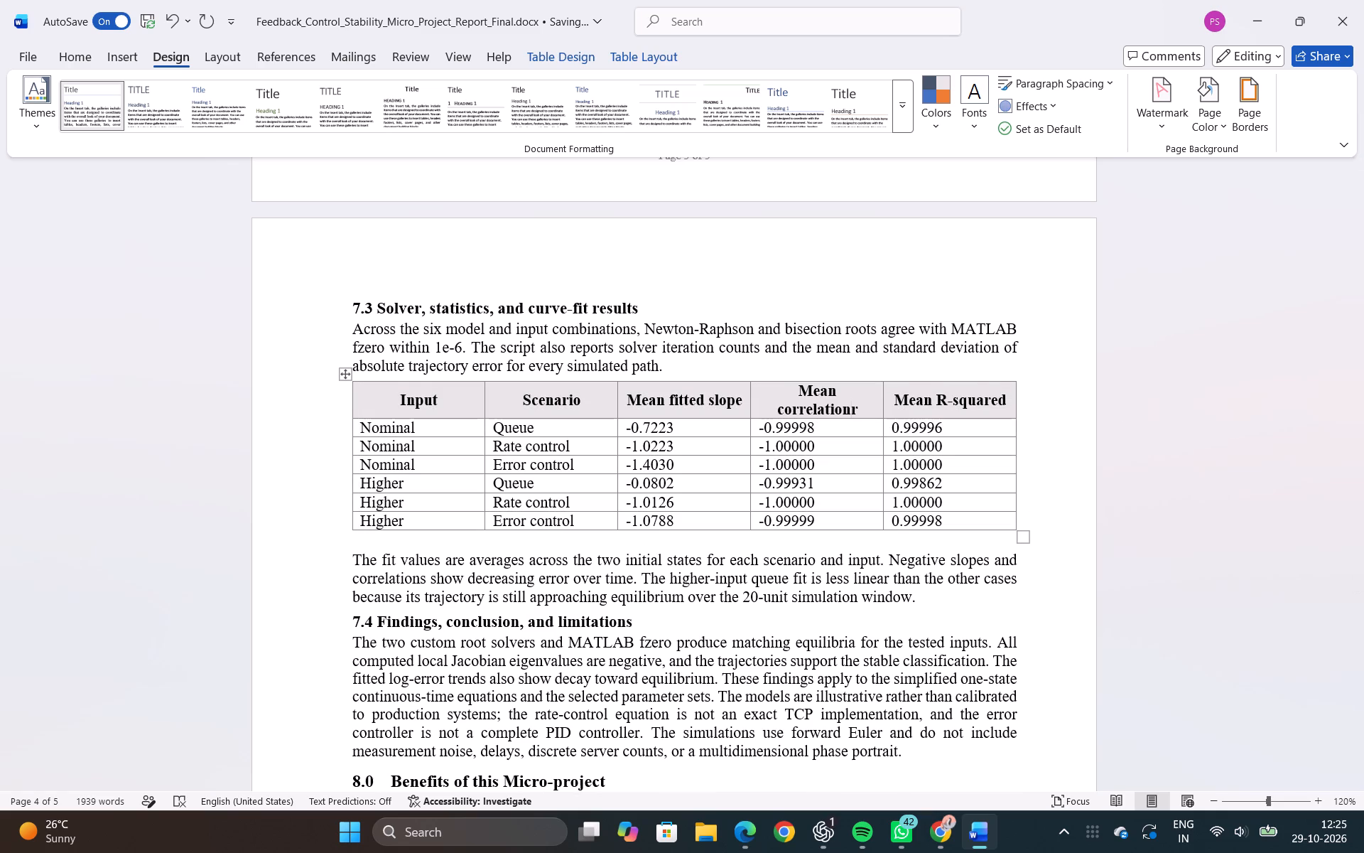
Review the report's page layout and tables between the section 5.1 model equations and the references.
{"action": "scroll", "coordinate": [748, 500], "scroll_direction": "down", "scroll_amount": 3}
{"action": "scroll", "coordinate": [748, 500], "scroll_direction": "up", "scroll_amount": 1}
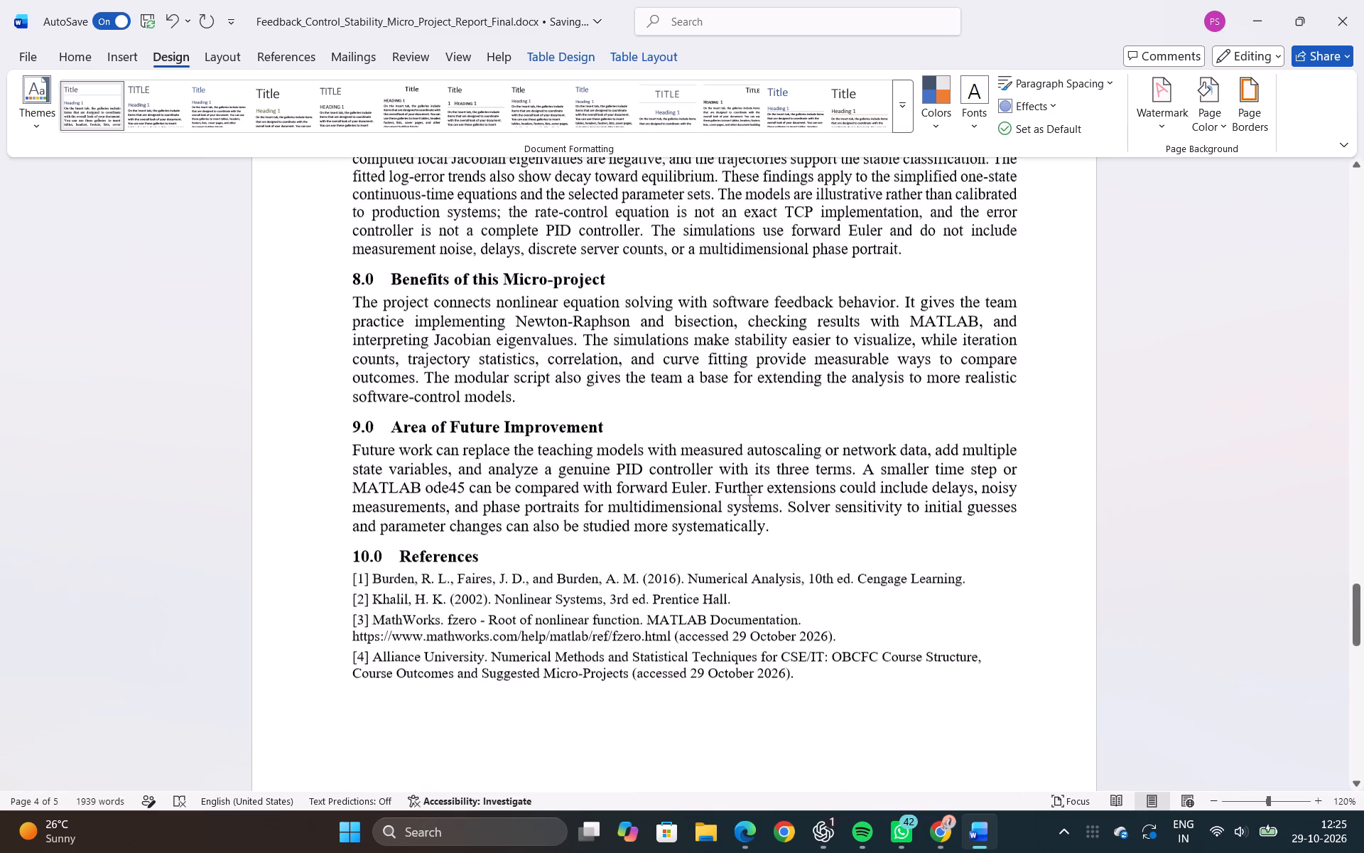
{"action": "scroll", "coordinate": [748, 500], "scroll_direction": "up", "scroll_amount": 2}
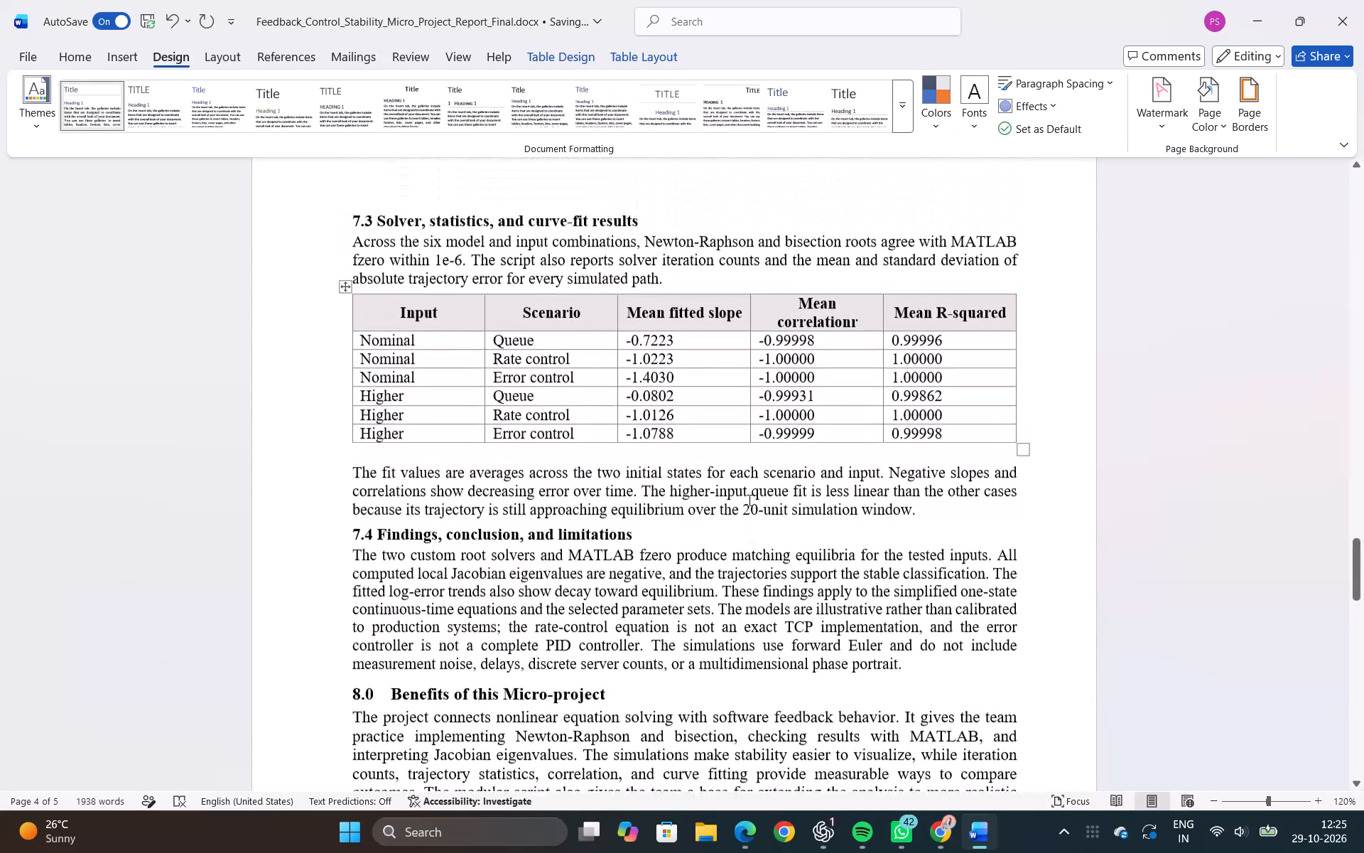
{"action": "scroll", "coordinate": [748, 500], "scroll_direction": "up", "scroll_amount": 2}
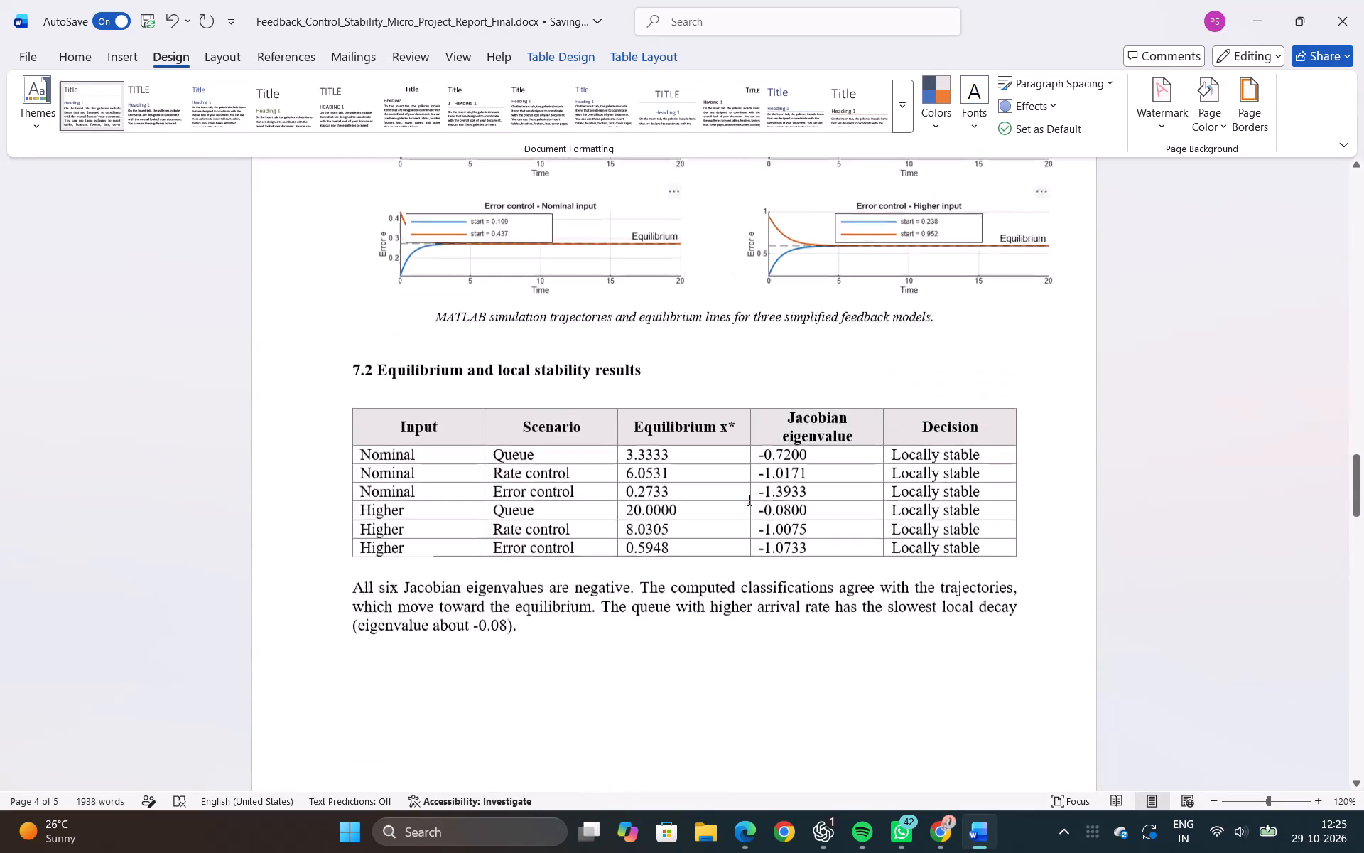
{"action": "scroll", "coordinate": [748, 500], "scroll_direction": "up", "scroll_amount": 5}
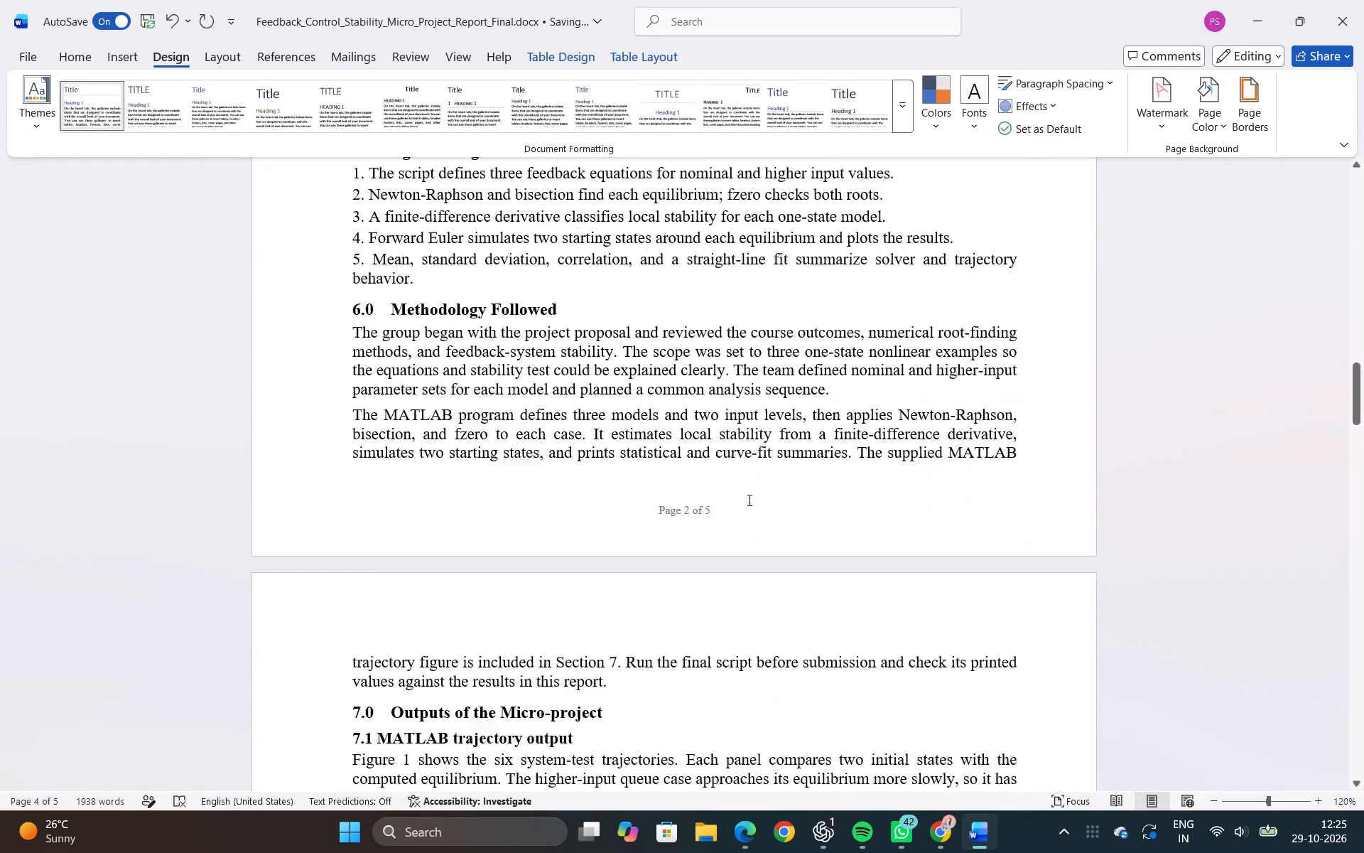
{"action": "scroll", "coordinate": [748, 500], "scroll_direction": "up", "scroll_amount": 3}
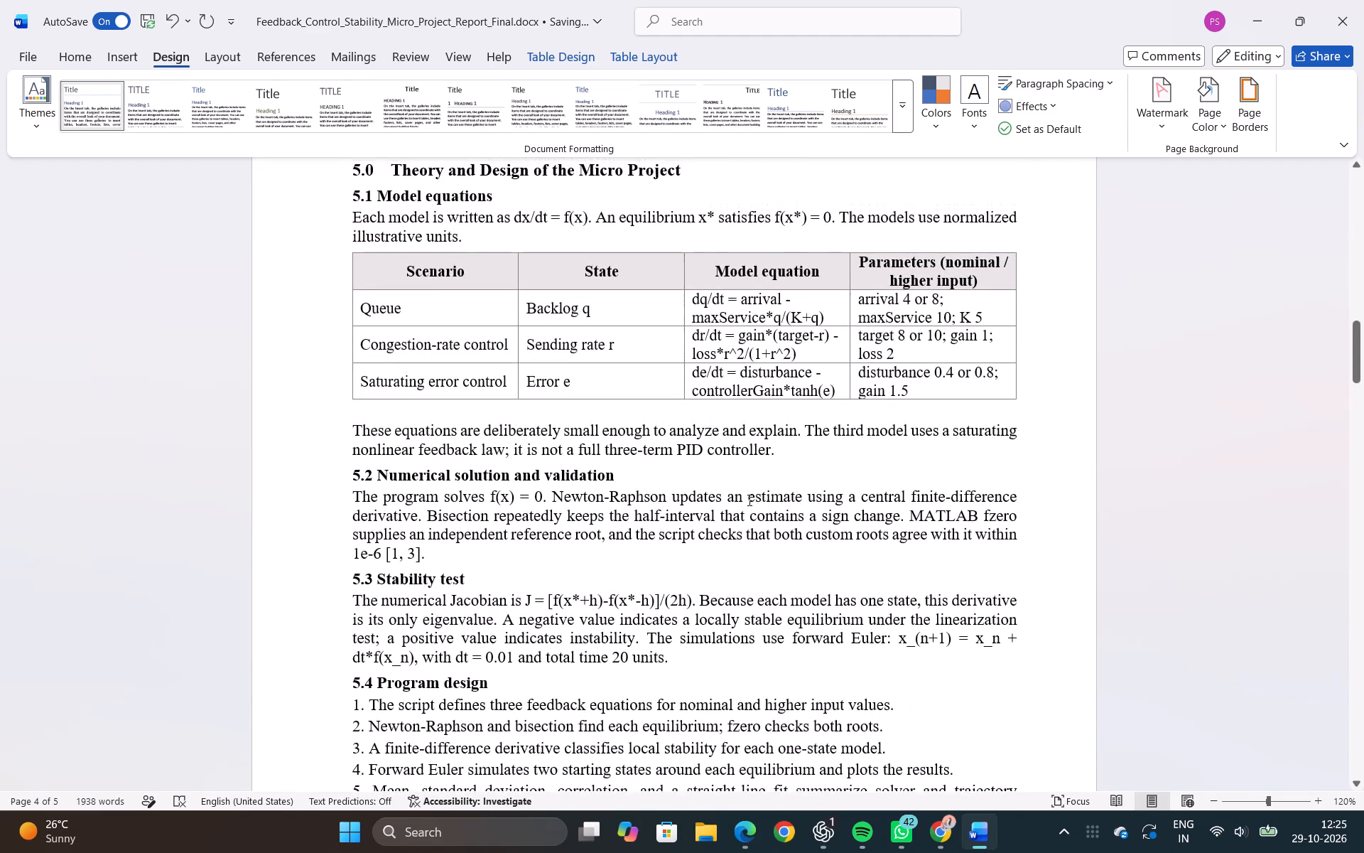
{"action": "scroll", "coordinate": [748, 500], "scroll_direction": "down", "scroll_amount": 6}
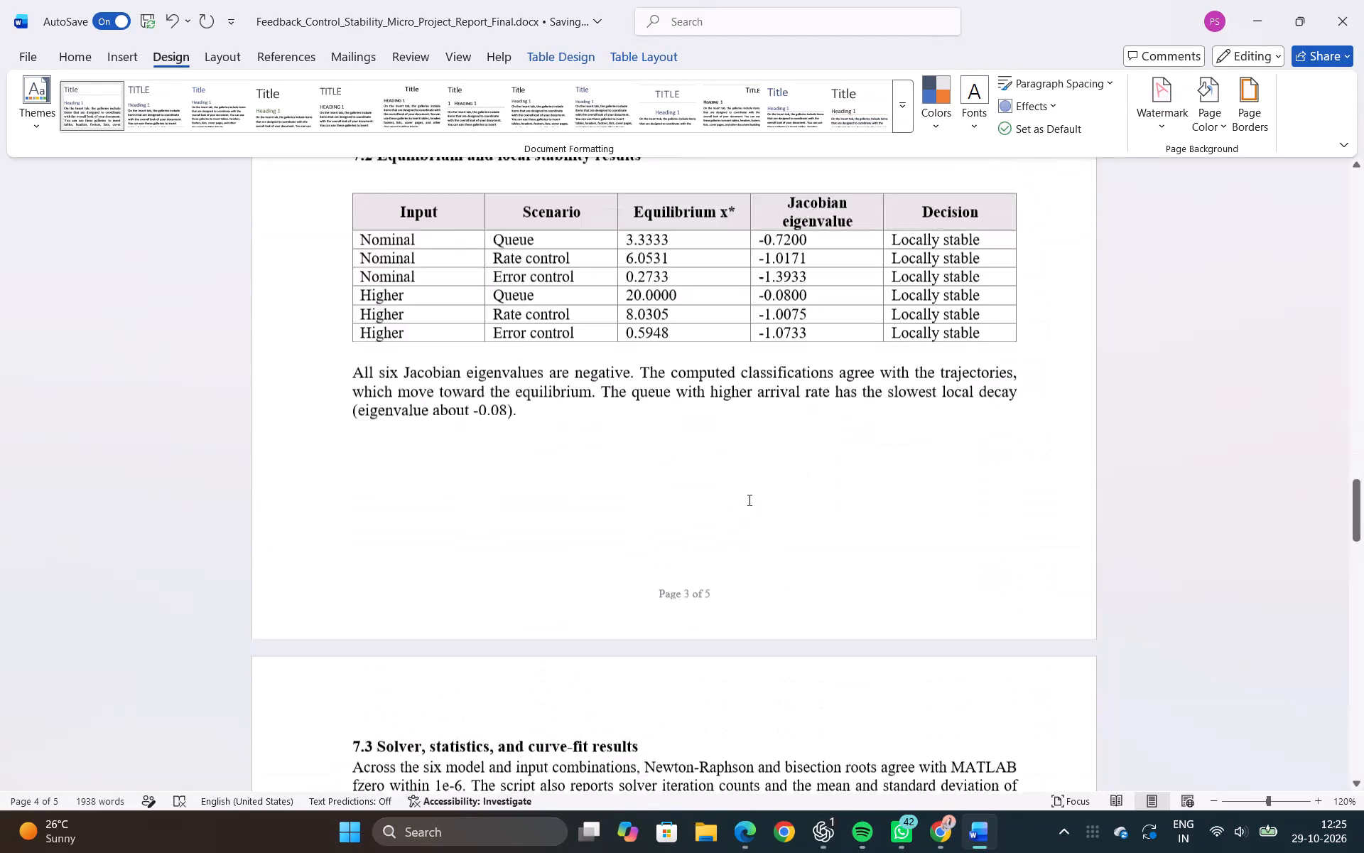
{"action": "scroll", "coordinate": [748, 500], "scroll_direction": "down", "scroll_amount": 5}
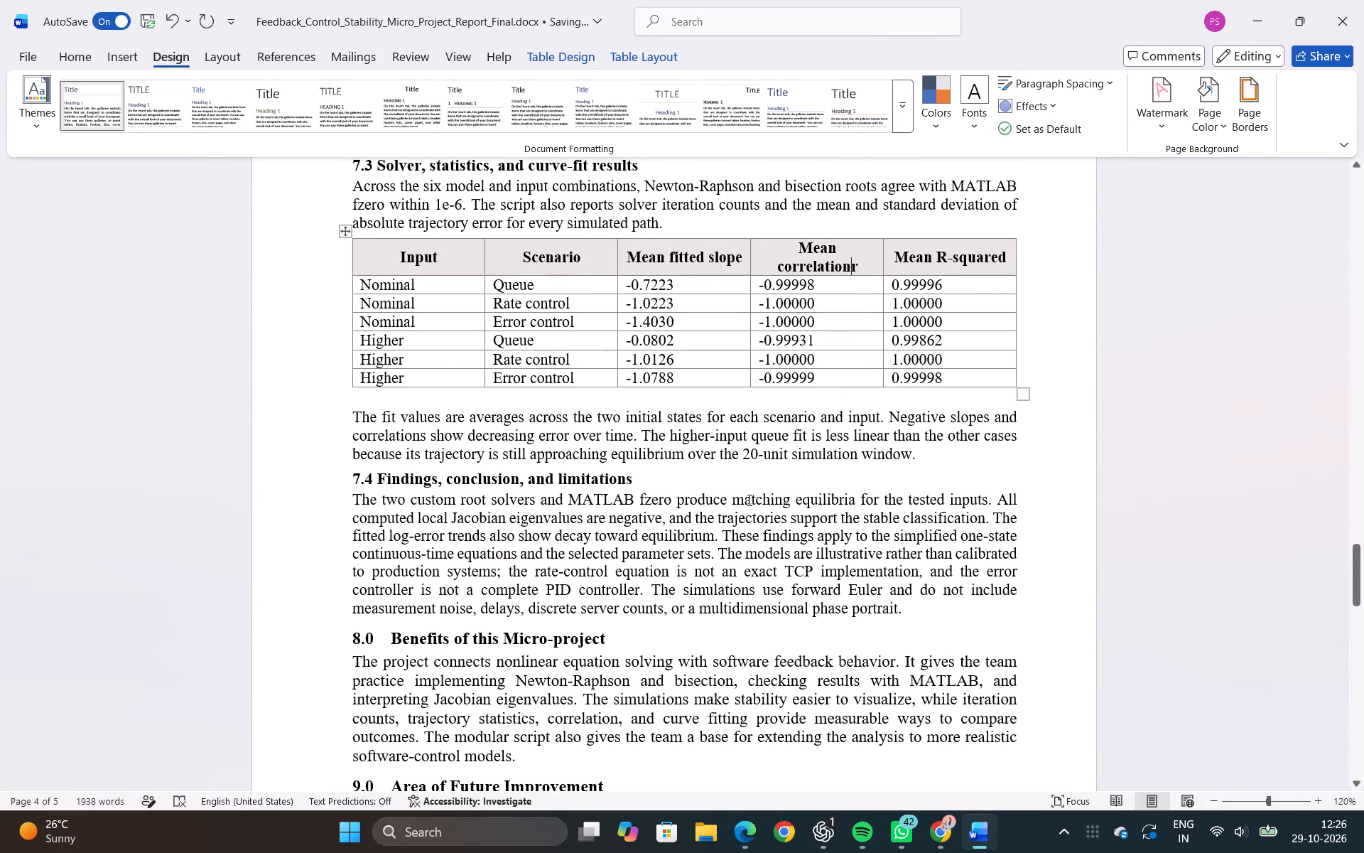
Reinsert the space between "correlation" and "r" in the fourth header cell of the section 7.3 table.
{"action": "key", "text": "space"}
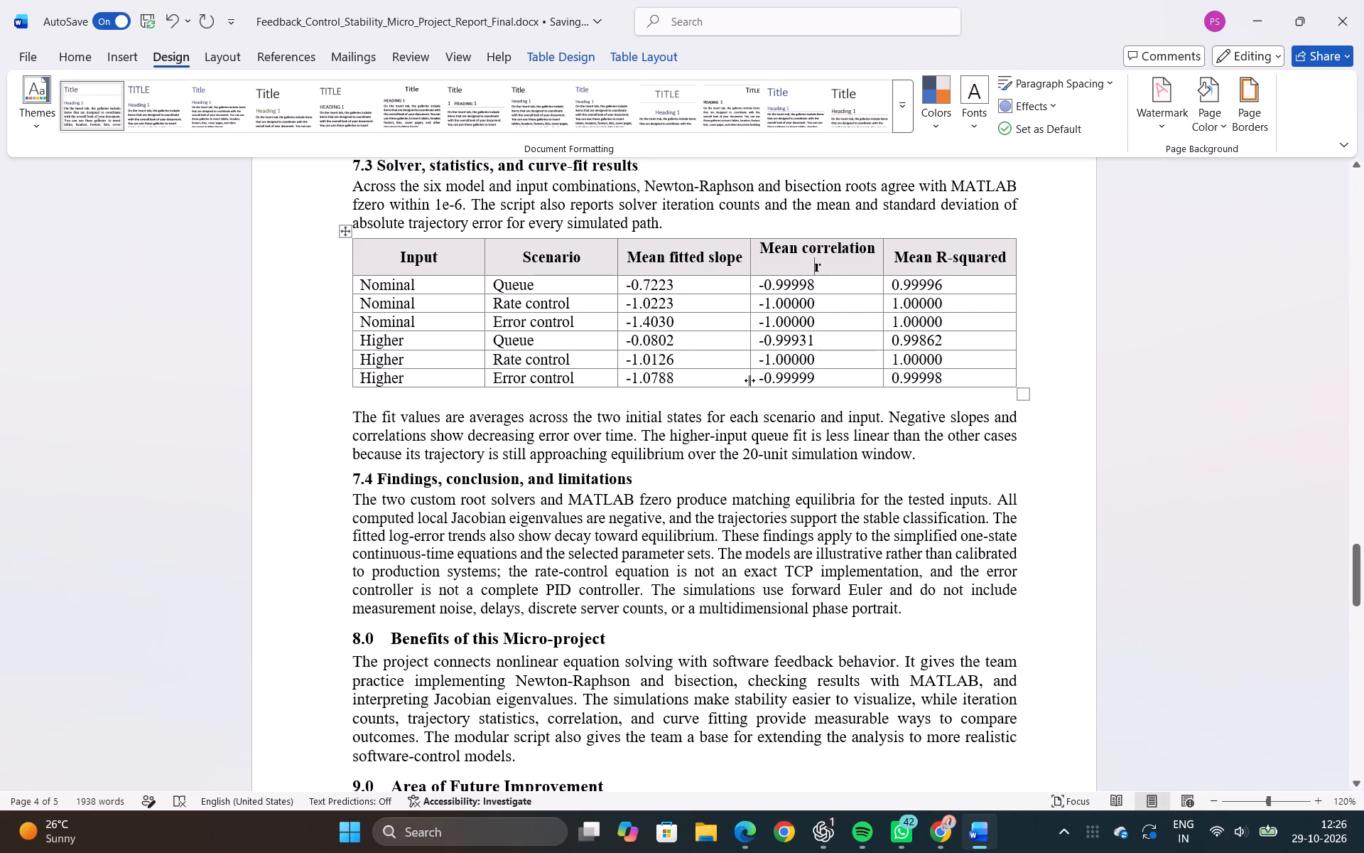
Select the text from the section 9.0 Area of Future Improvement paragraph through the last entry in section 10.0 References.
{"action": "scroll", "coordinate": [749, 380], "scroll_direction": "down", "scroll_amount": 1}
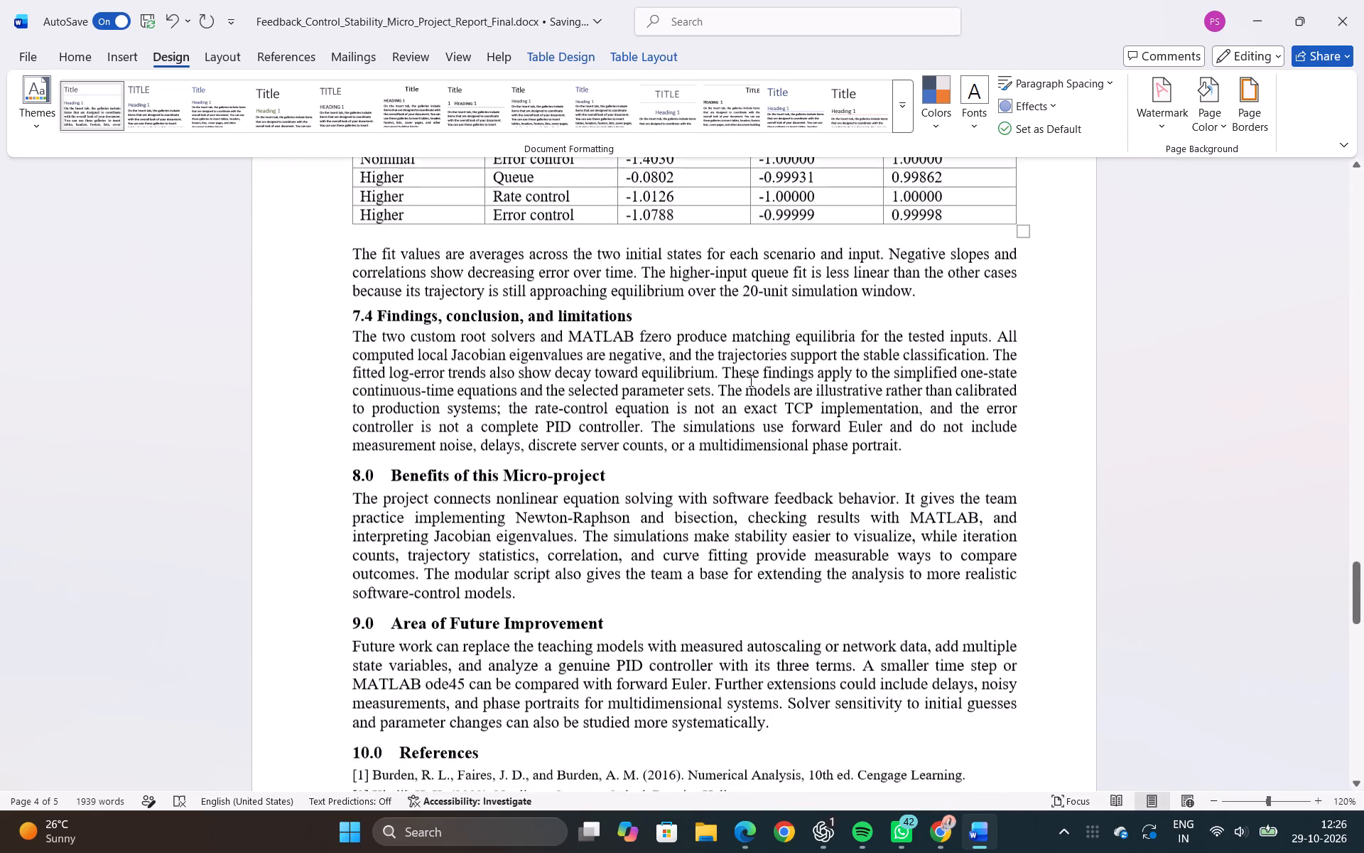
{"action": "scroll", "coordinate": [749, 380], "scroll_direction": "down", "scroll_amount": 3}
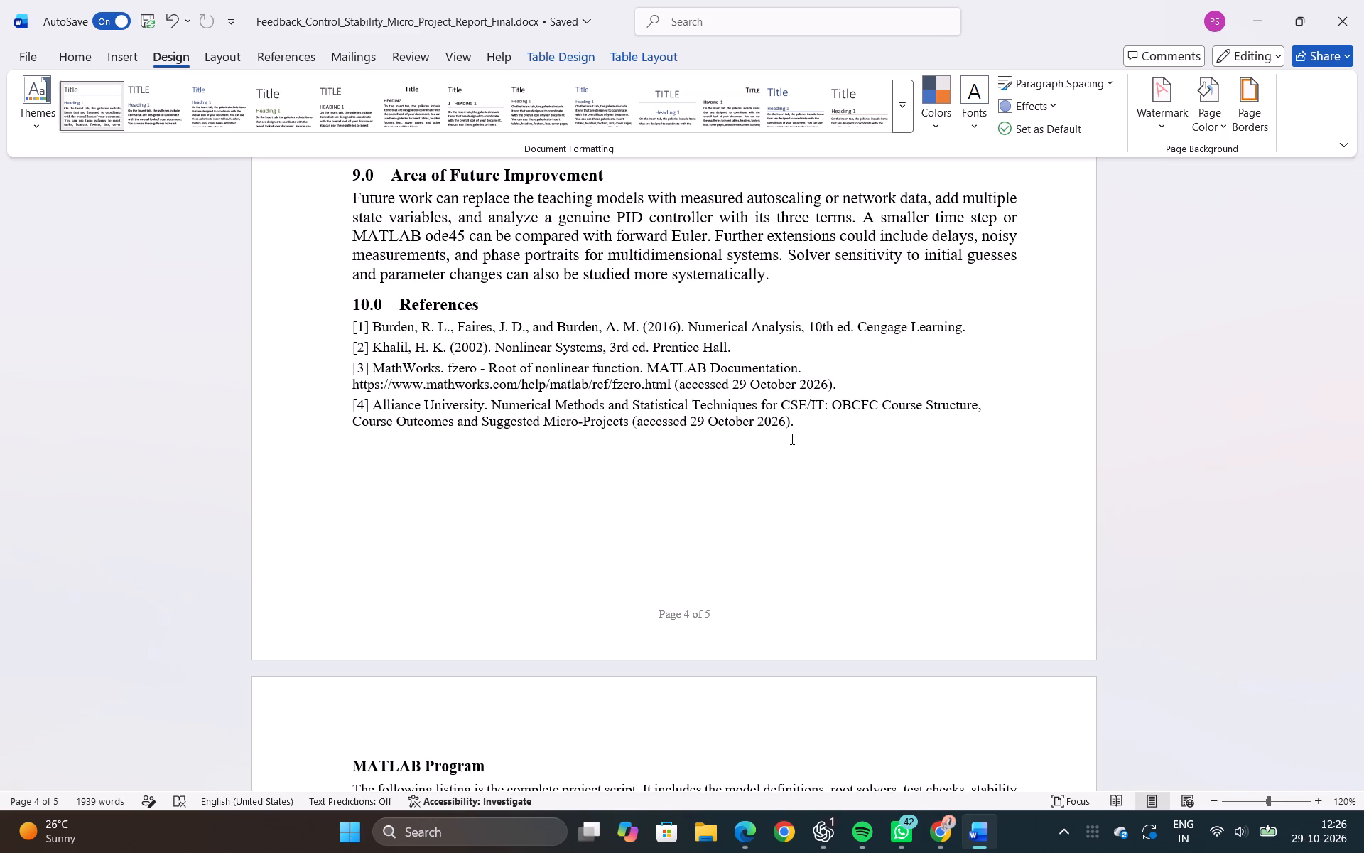
{"action": "left_click_drag", "start_coordinate": [794, 430], "coordinate": [353, 194]}
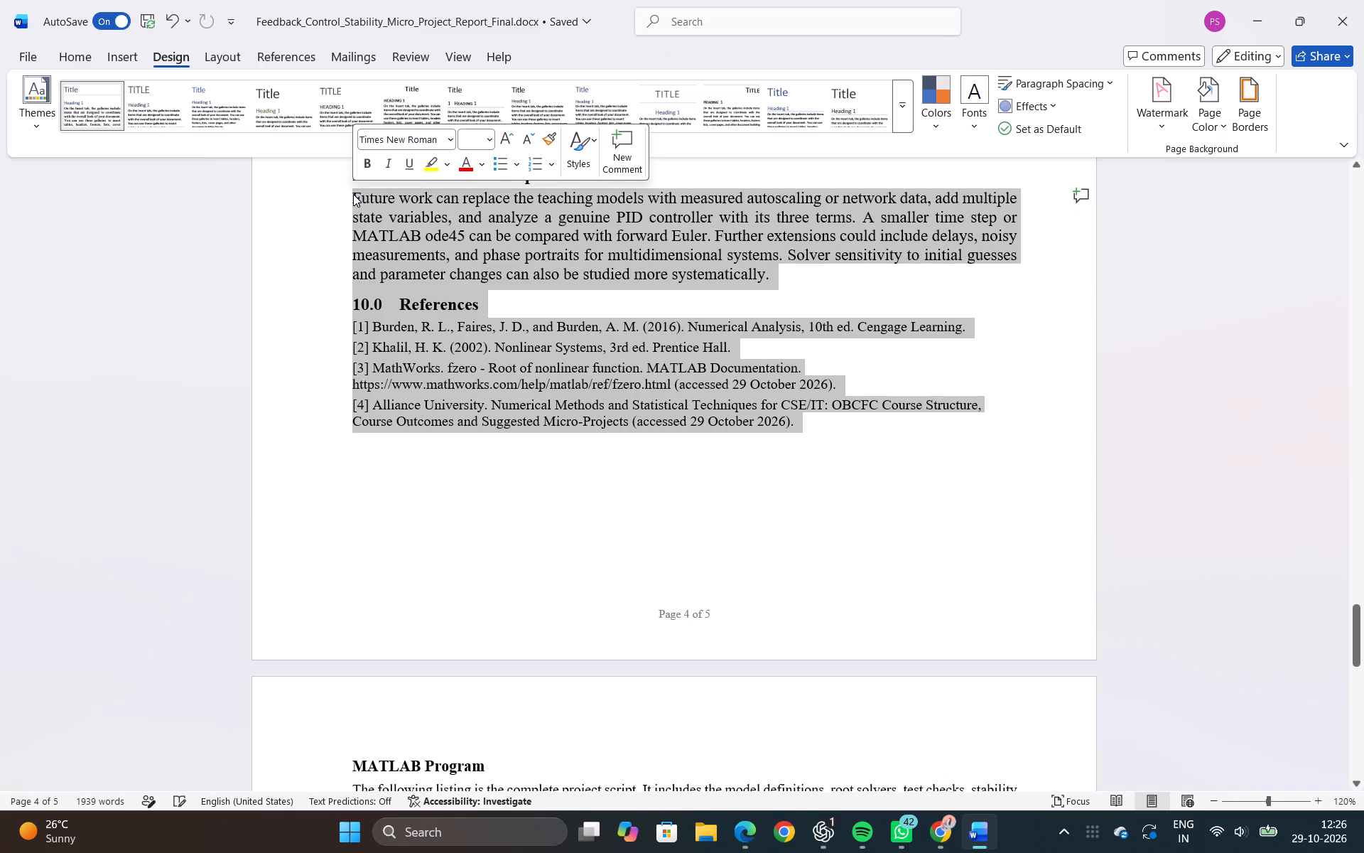